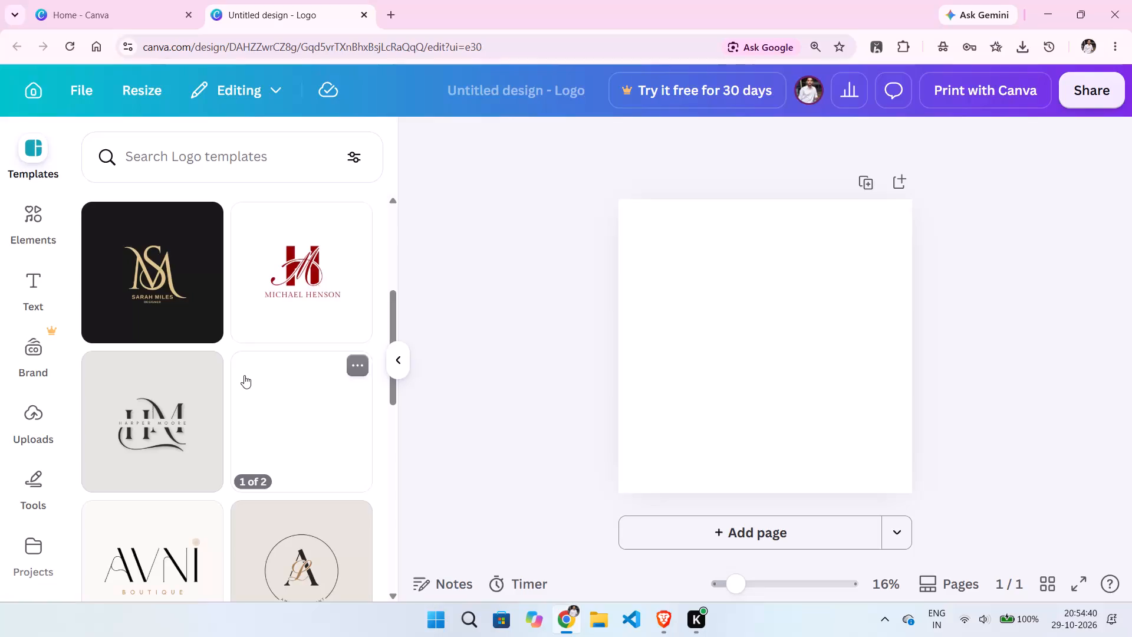
Browse the logo template gallery for a monogram-style design to use on the blank page.
{"action": "scroll", "coordinate": [244, 375], "scroll_direction": "down", "scroll_amount": 2}
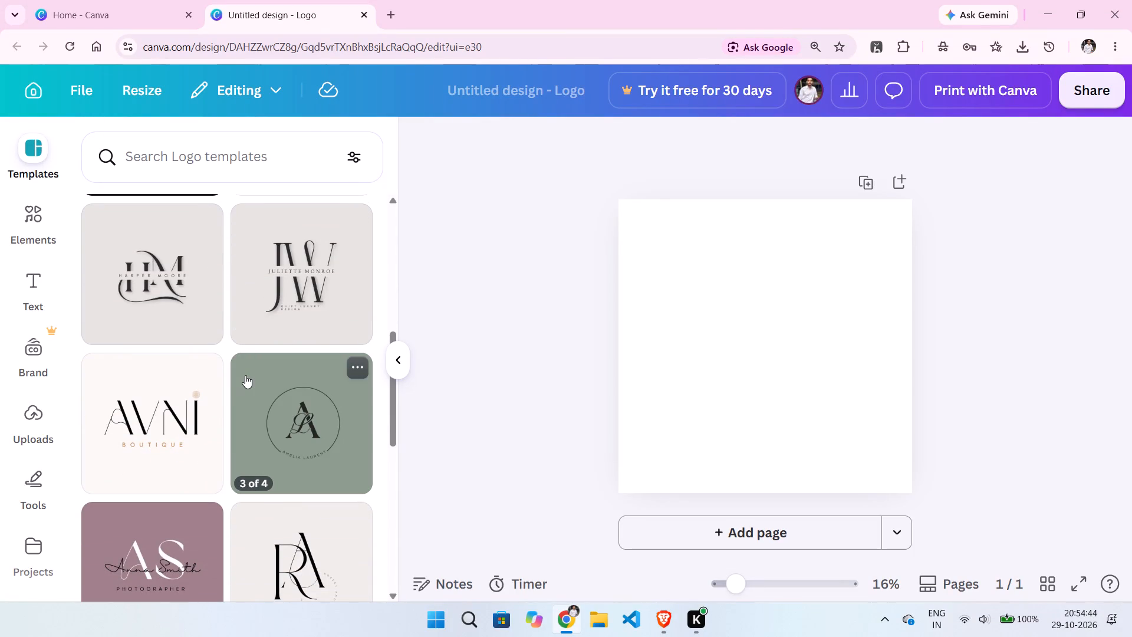
{"action": "scroll", "coordinate": [245, 375], "scroll_direction": "down", "scroll_amount": 3}
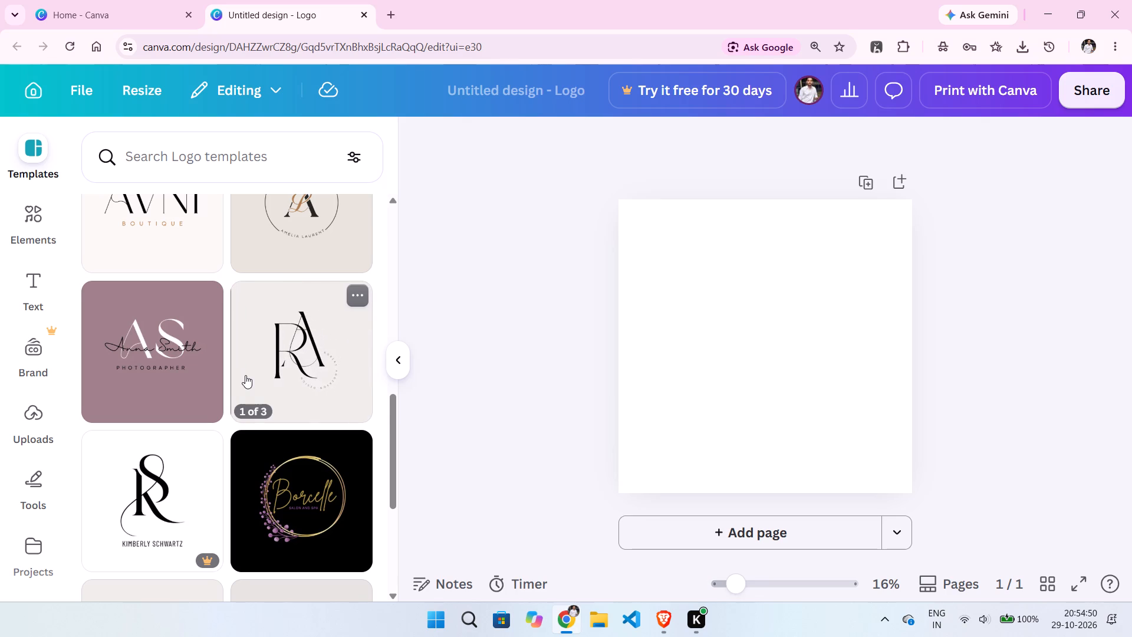
{"action": "scroll", "coordinate": [245, 375], "scroll_direction": "down", "scroll_amount": 2}
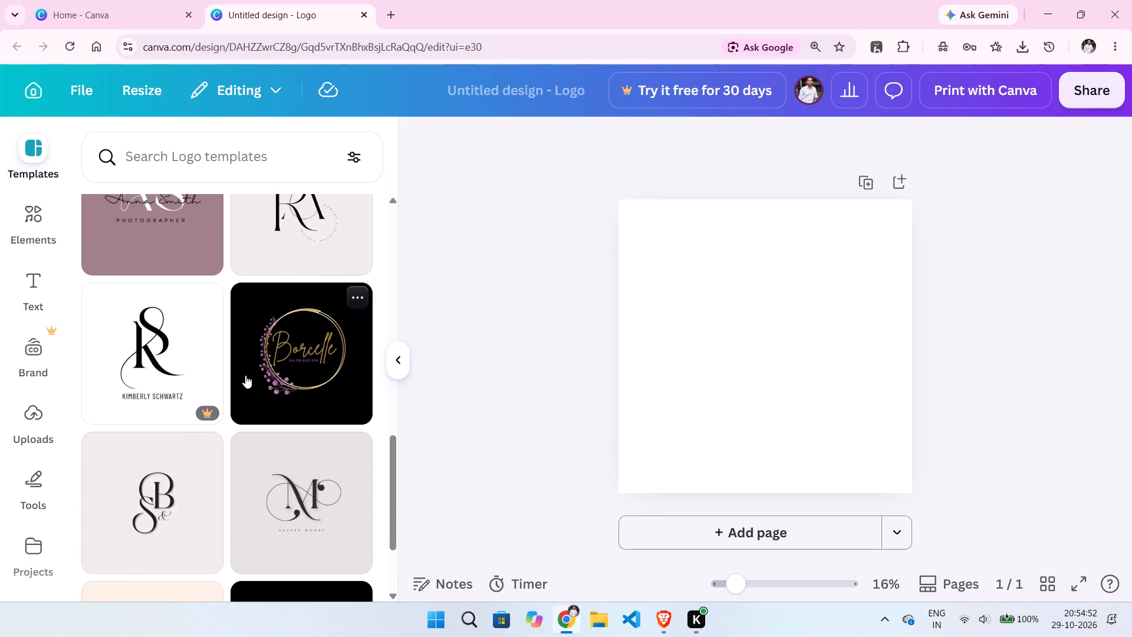
{"action": "scroll", "coordinate": [245, 375], "scroll_direction": "down", "scroll_amount": 3}
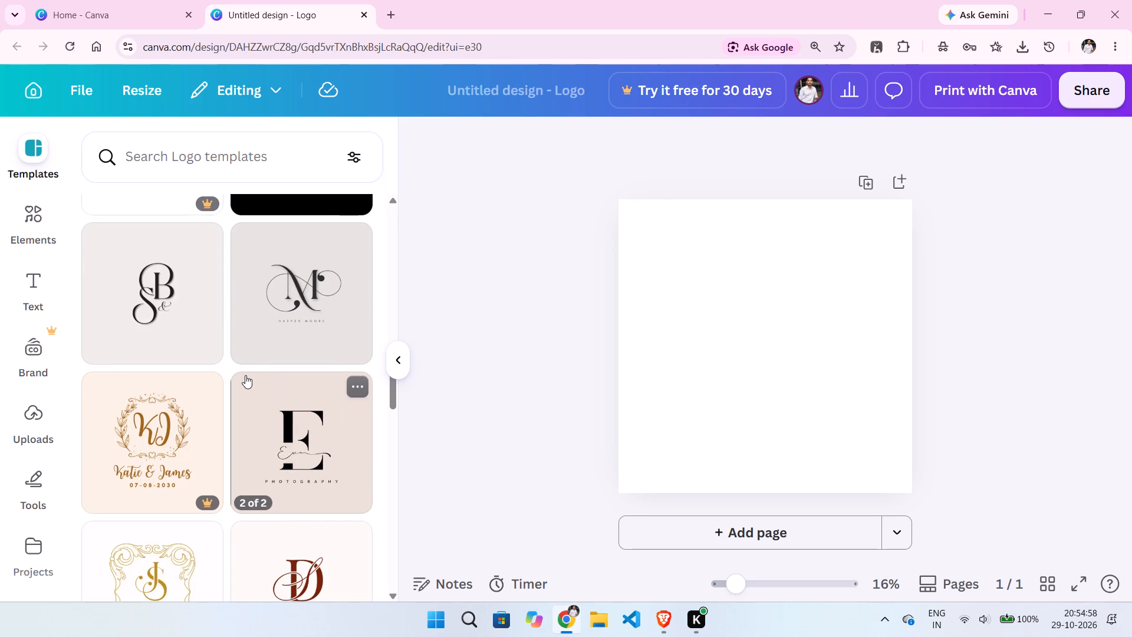
{"action": "scroll", "coordinate": [245, 375], "scroll_direction": "down", "scroll_amount": 1}
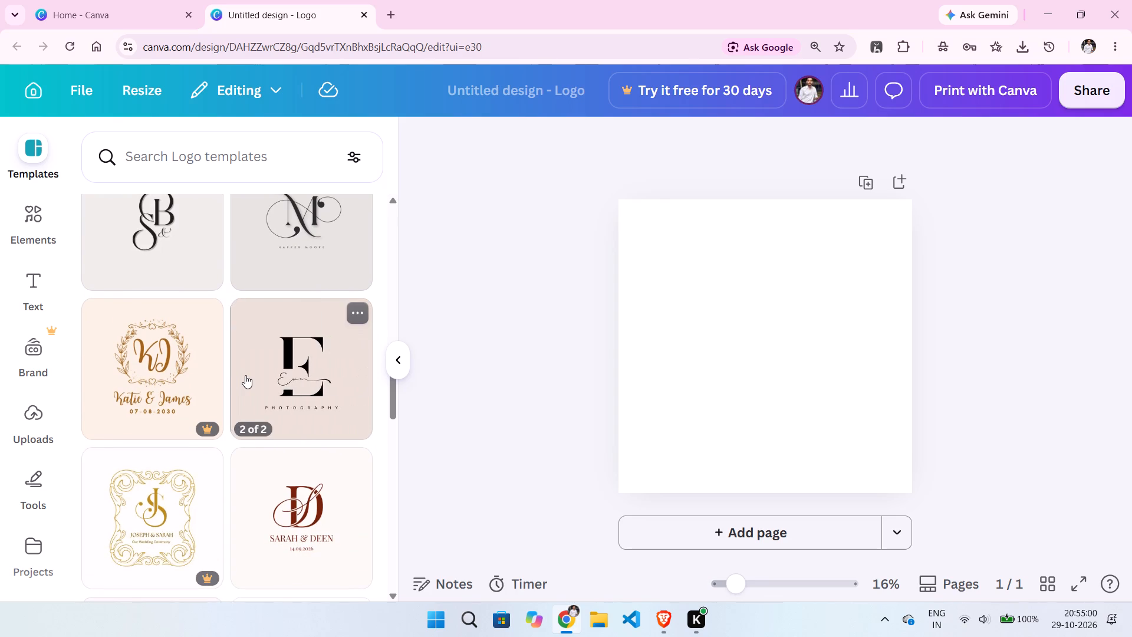
{"action": "scroll", "coordinate": [246, 375], "scroll_direction": "down", "scroll_amount": 3}
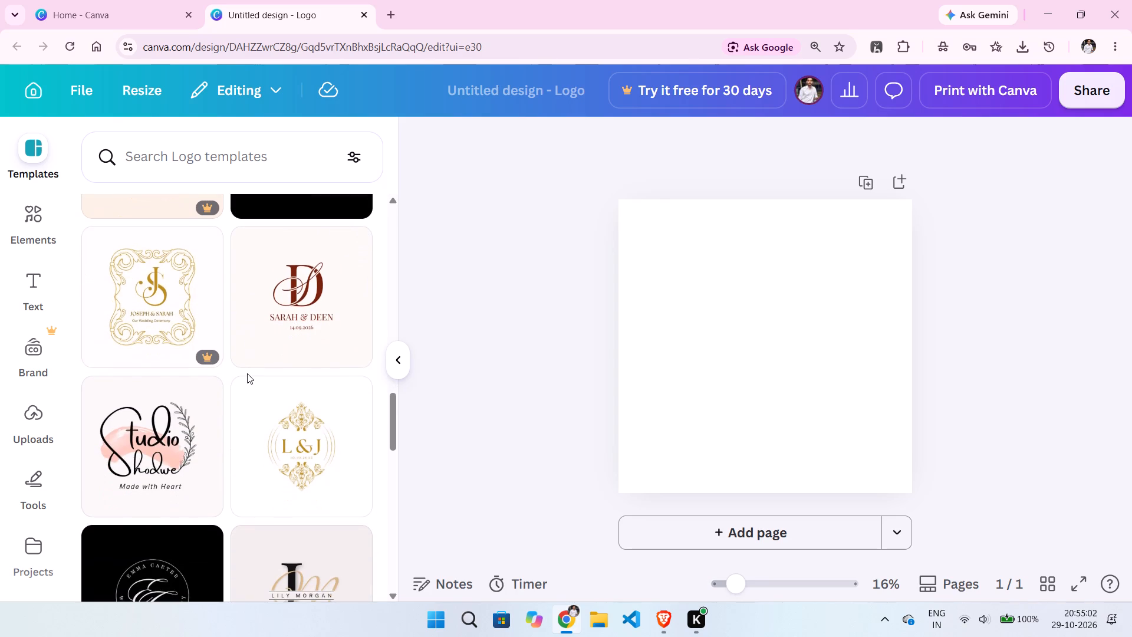
{"action": "scroll", "coordinate": [247, 373], "scroll_direction": "down", "scroll_amount": 2}
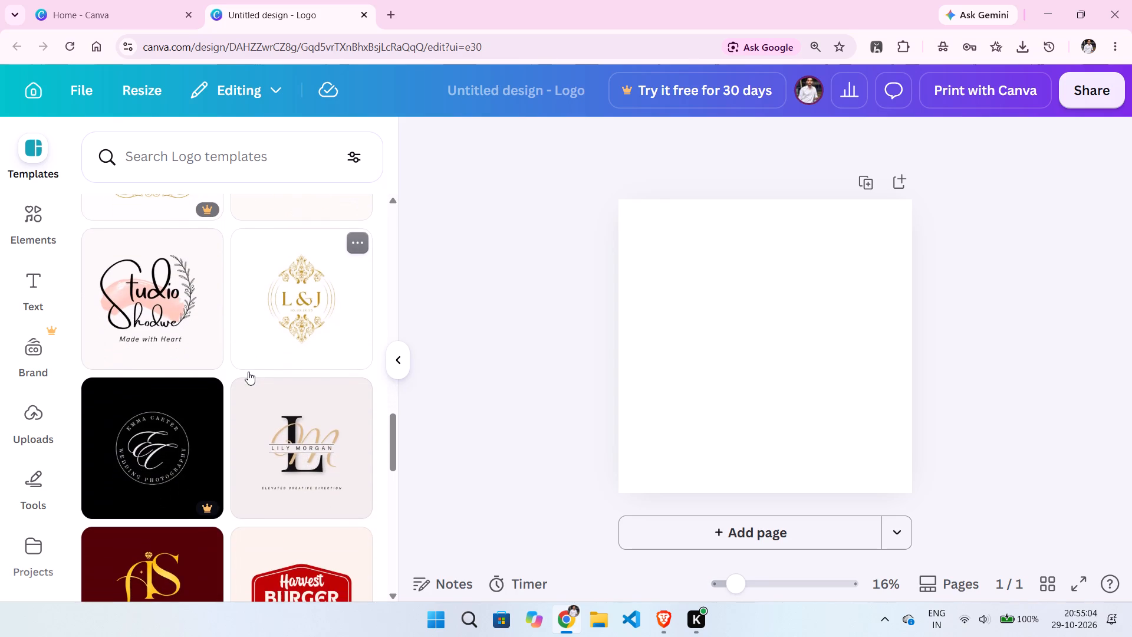
{"action": "scroll", "coordinate": [249, 372], "scroll_direction": "down", "scroll_amount": 2}
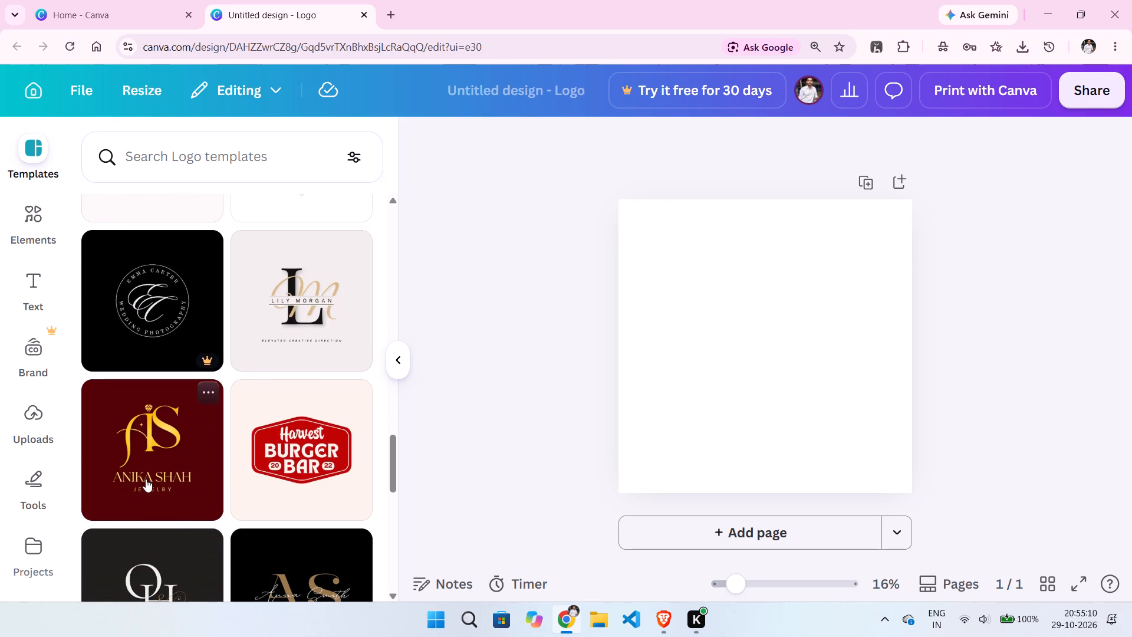
{"action": "scroll", "coordinate": [184, 441], "scroll_direction": "down", "scroll_amount": 2}
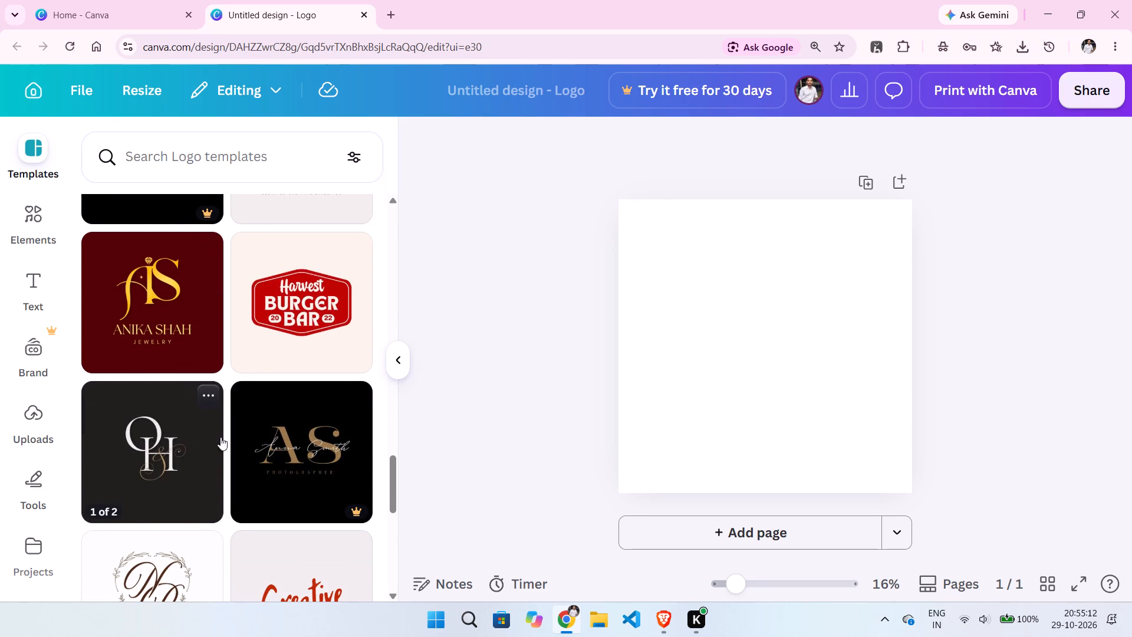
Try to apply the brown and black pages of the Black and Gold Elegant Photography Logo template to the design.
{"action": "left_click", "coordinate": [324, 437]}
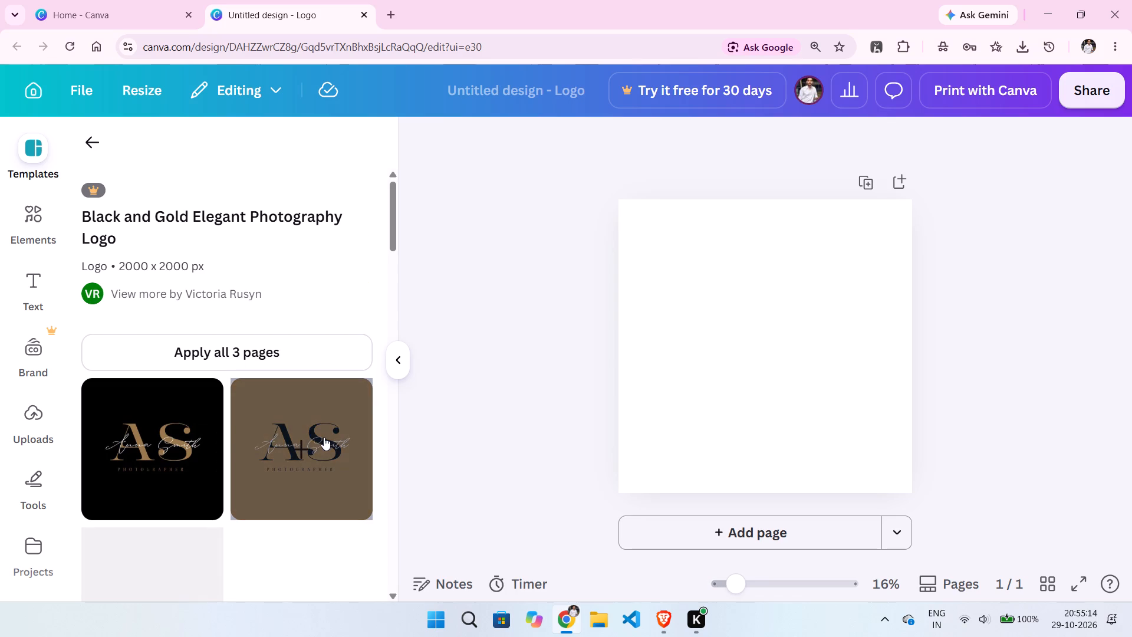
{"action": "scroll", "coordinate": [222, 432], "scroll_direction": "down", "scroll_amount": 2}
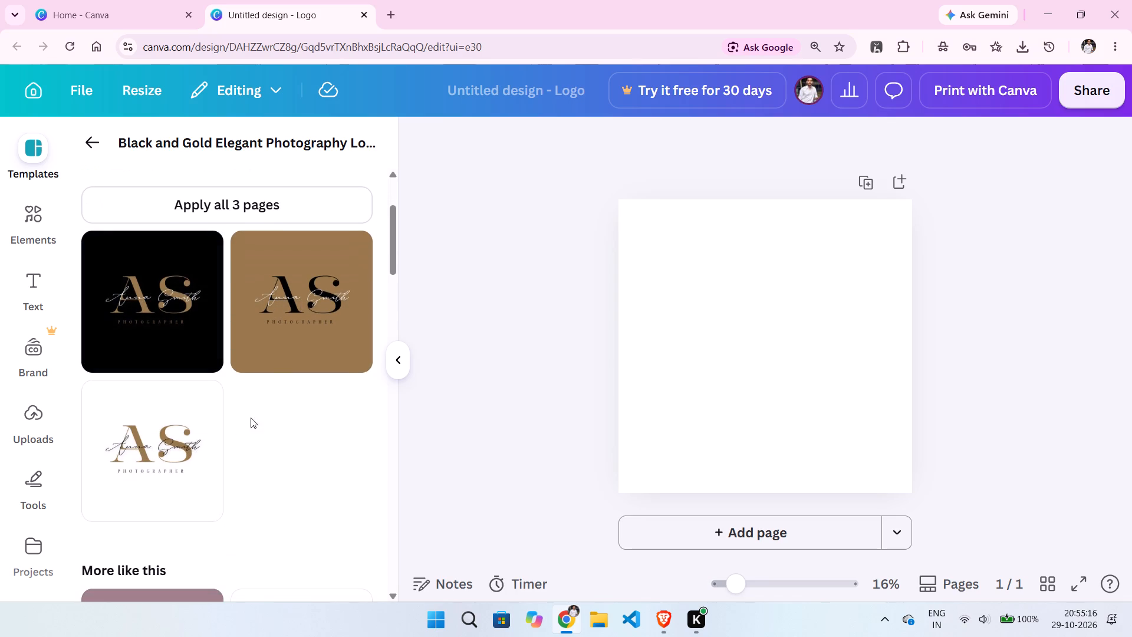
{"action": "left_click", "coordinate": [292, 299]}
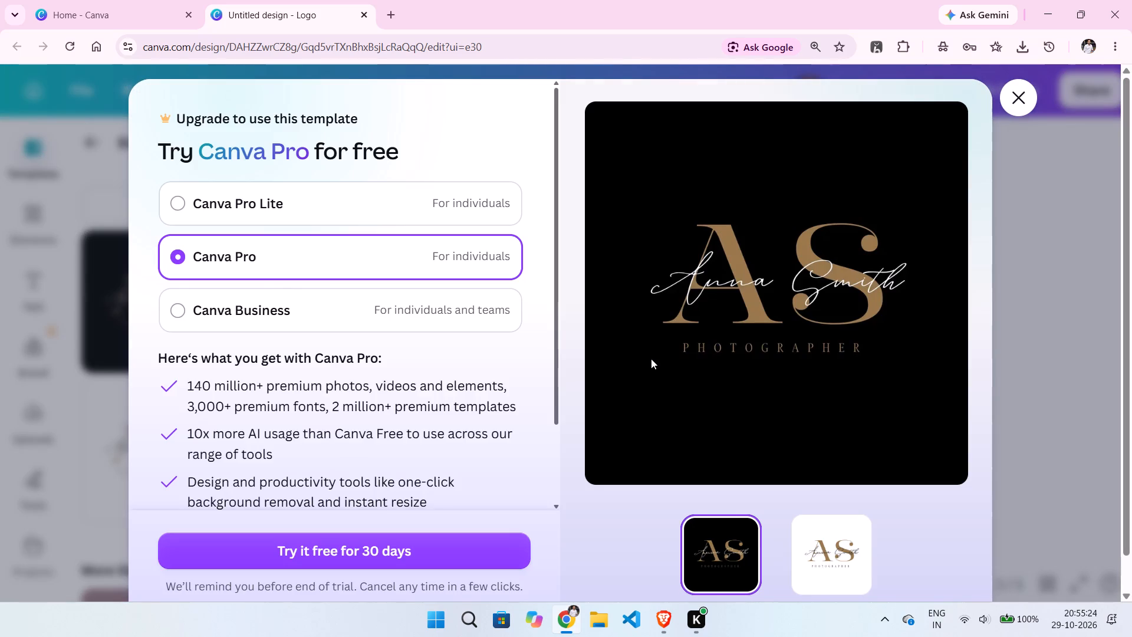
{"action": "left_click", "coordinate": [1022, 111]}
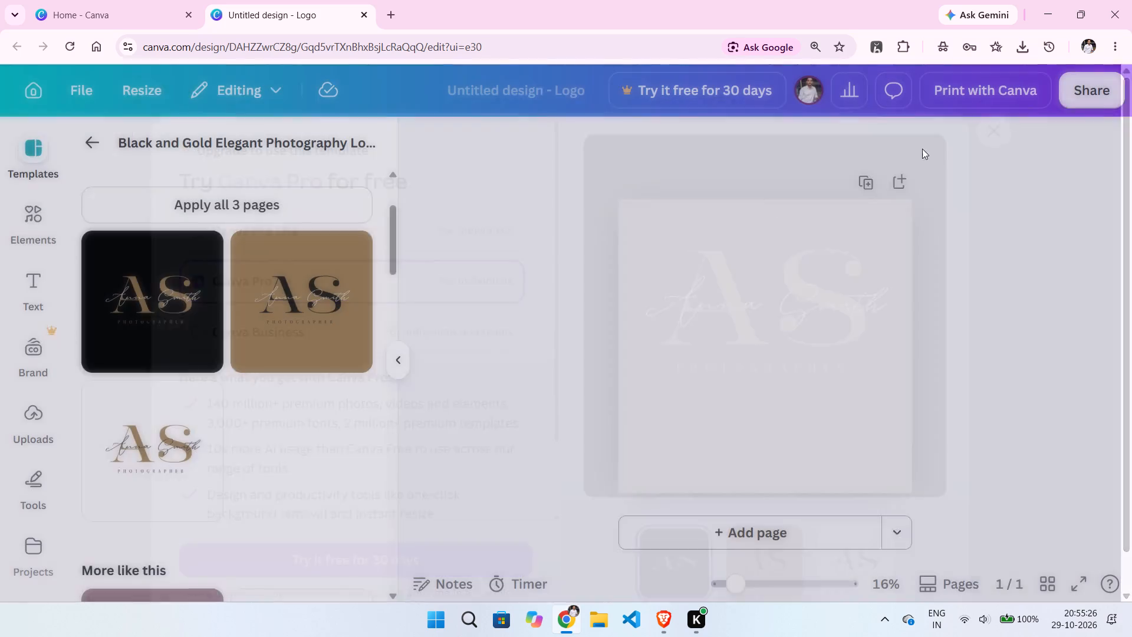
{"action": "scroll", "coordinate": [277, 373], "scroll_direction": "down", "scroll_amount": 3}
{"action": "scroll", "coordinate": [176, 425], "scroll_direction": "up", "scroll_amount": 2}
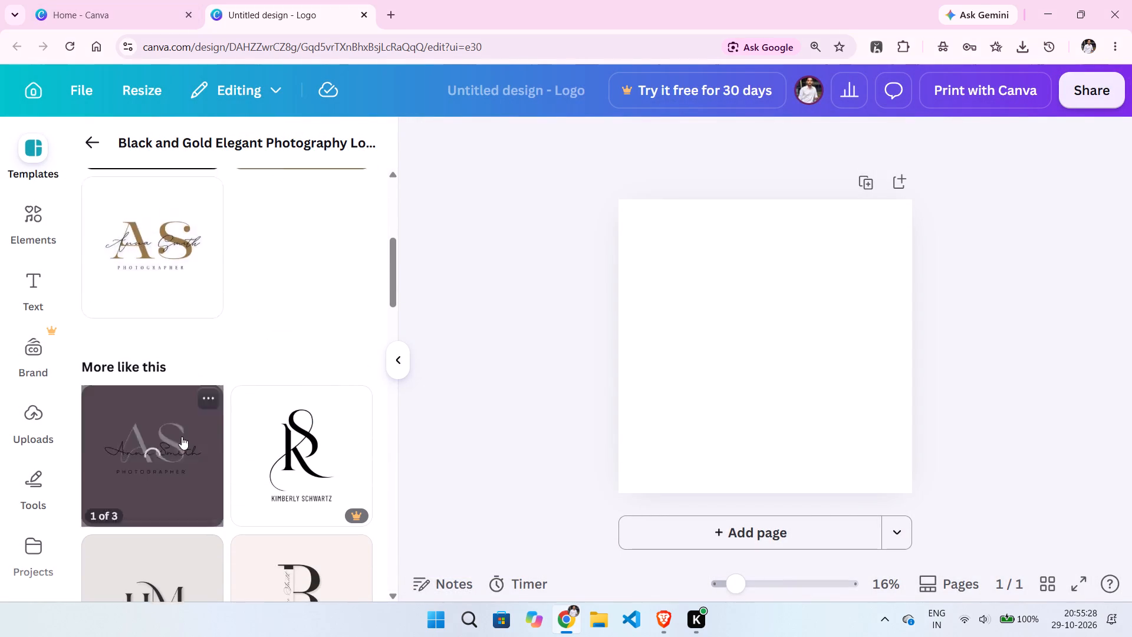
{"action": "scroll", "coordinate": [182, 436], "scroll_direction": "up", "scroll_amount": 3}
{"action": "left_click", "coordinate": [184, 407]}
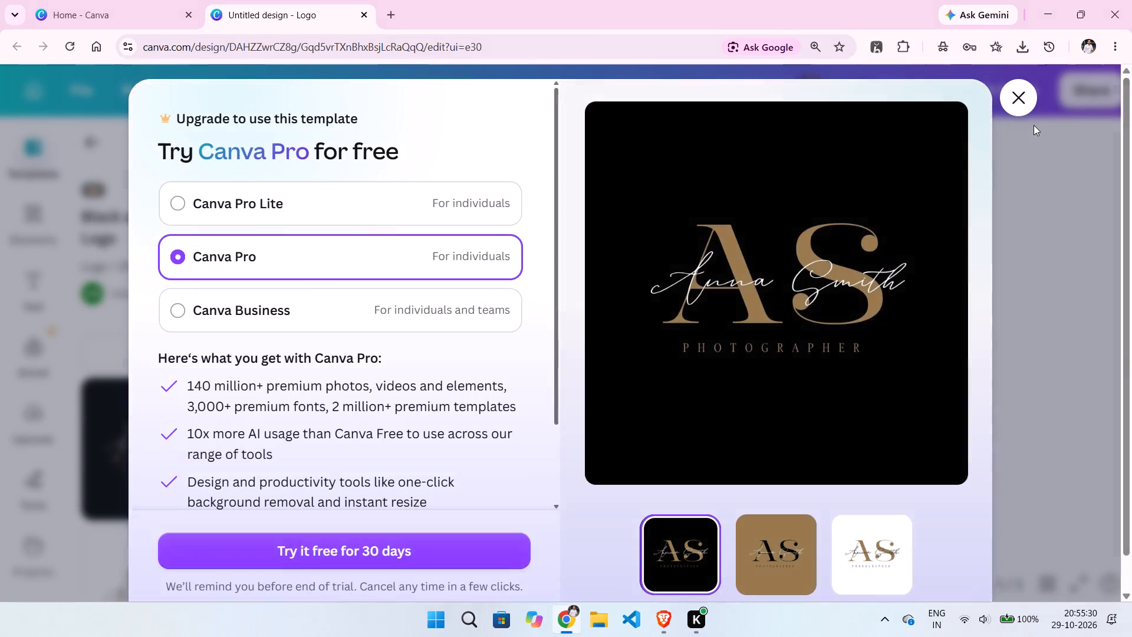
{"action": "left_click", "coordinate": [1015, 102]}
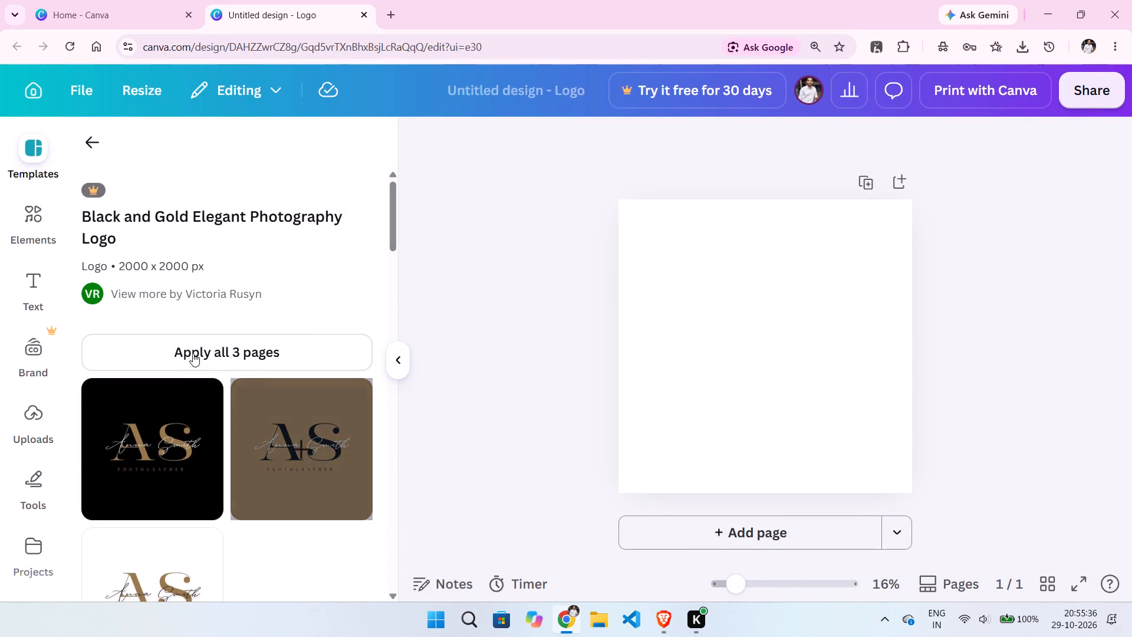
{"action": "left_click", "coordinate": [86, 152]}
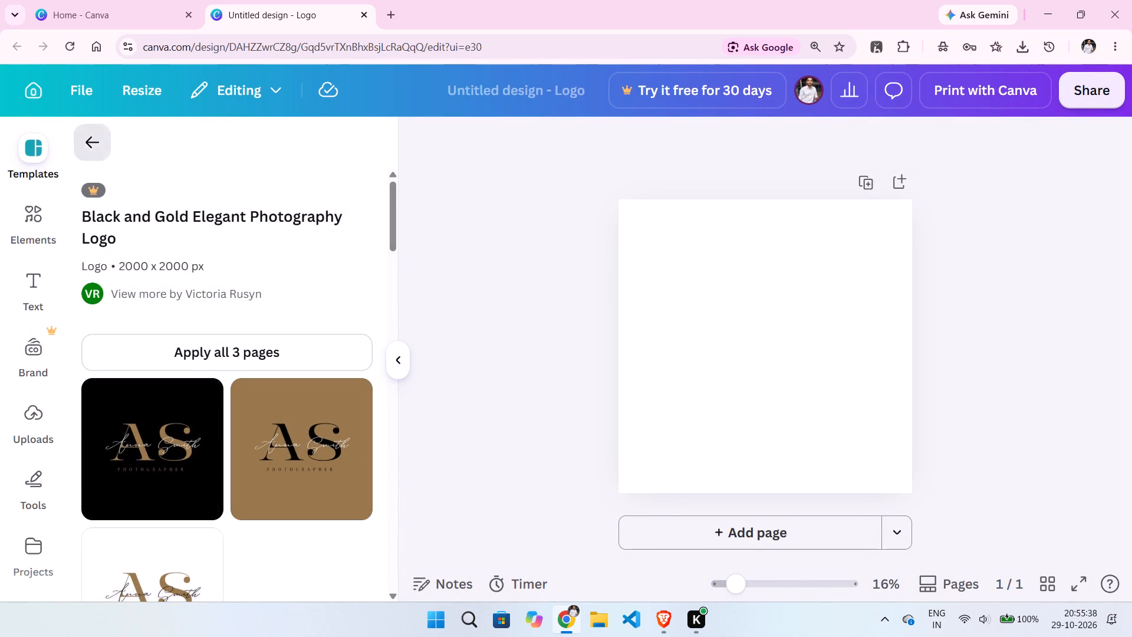
Search the logo templates for "A S".
{"action": "scroll", "coordinate": [193, 162], "scroll_direction": "up", "scroll_amount": 3}
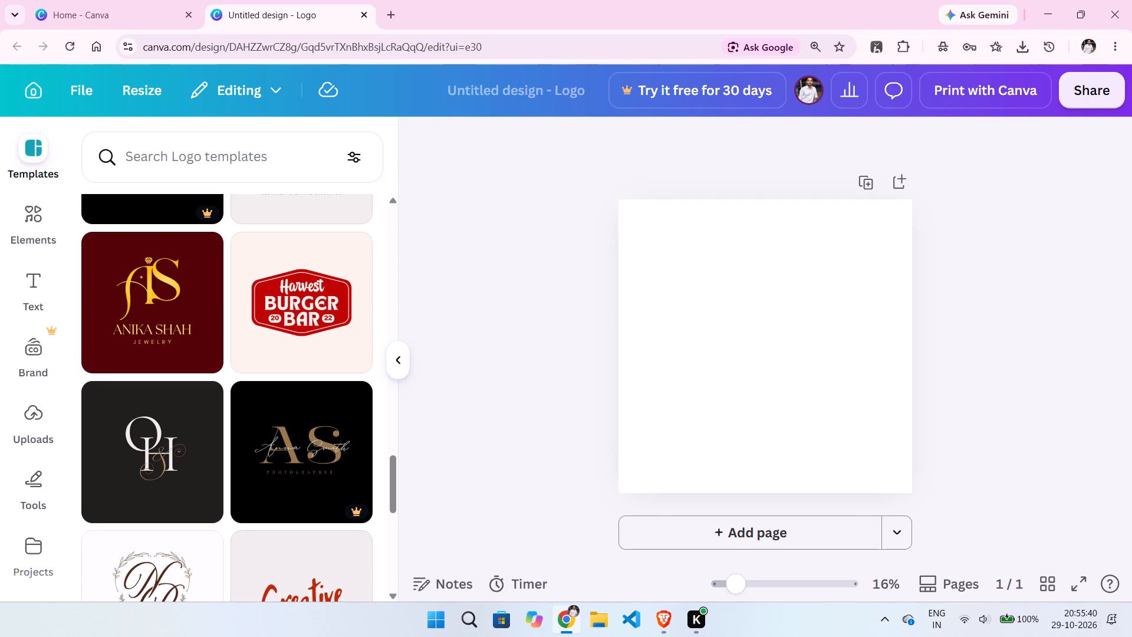
{"action": "left_click", "coordinate": [219, 159]}
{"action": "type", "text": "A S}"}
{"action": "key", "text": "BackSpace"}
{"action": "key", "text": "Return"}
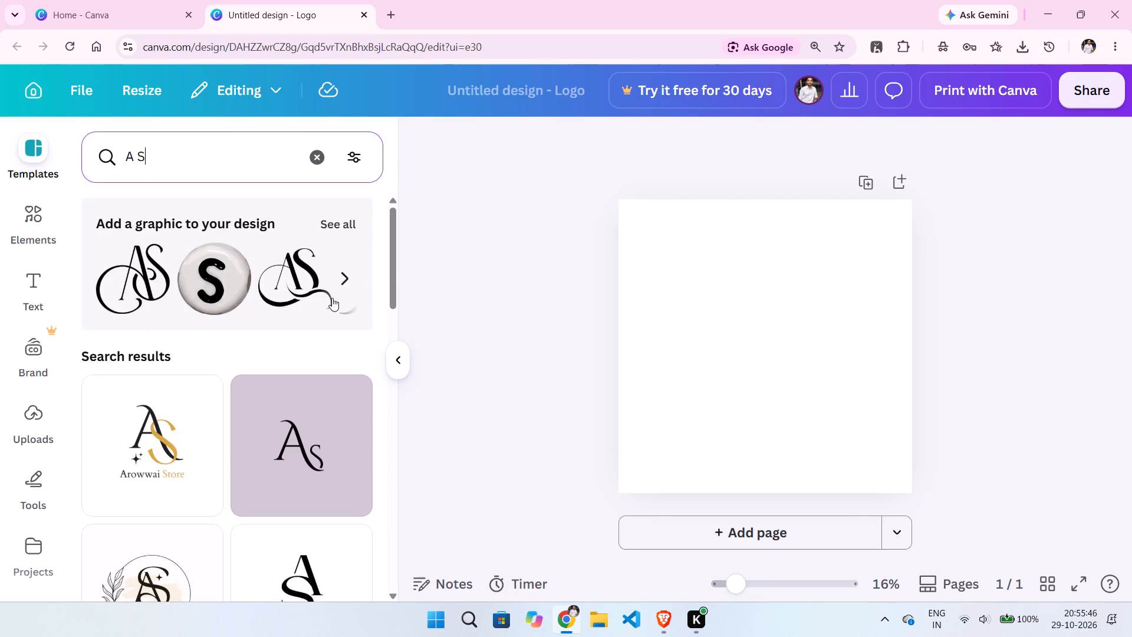
Look through the "A S" search results for a suitable monogram logo template.
{"action": "scroll", "coordinate": [298, 408], "scroll_direction": "down", "scroll_amount": 2}
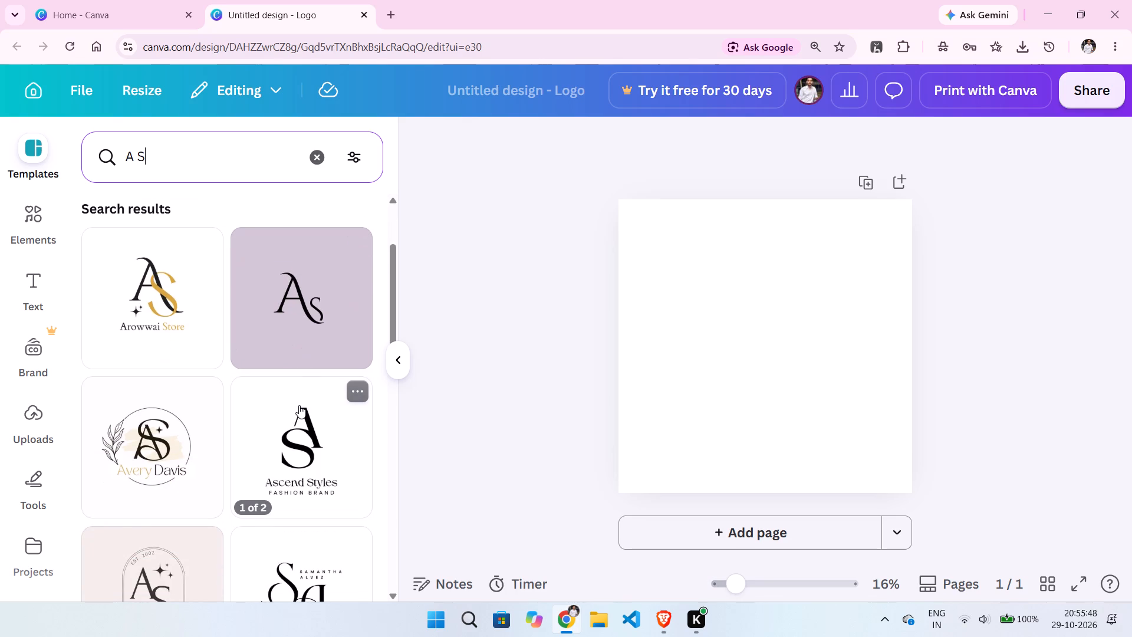
{"action": "scroll", "coordinate": [299, 405], "scroll_direction": "down", "scroll_amount": 4}
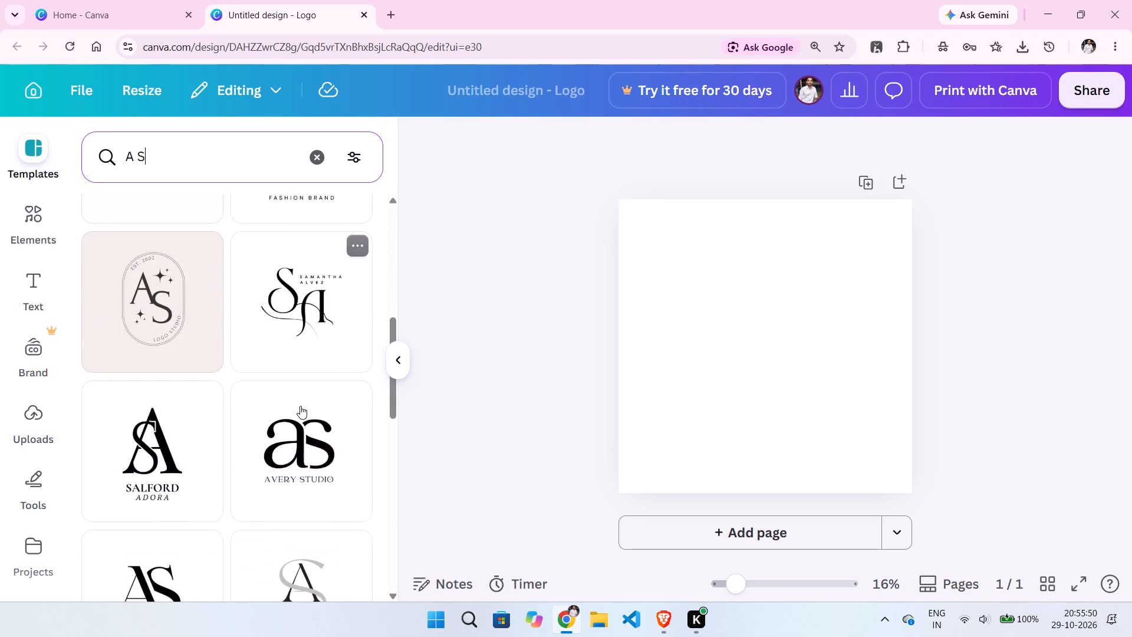
{"action": "scroll", "coordinate": [300, 406], "scroll_direction": "down", "scroll_amount": 1}
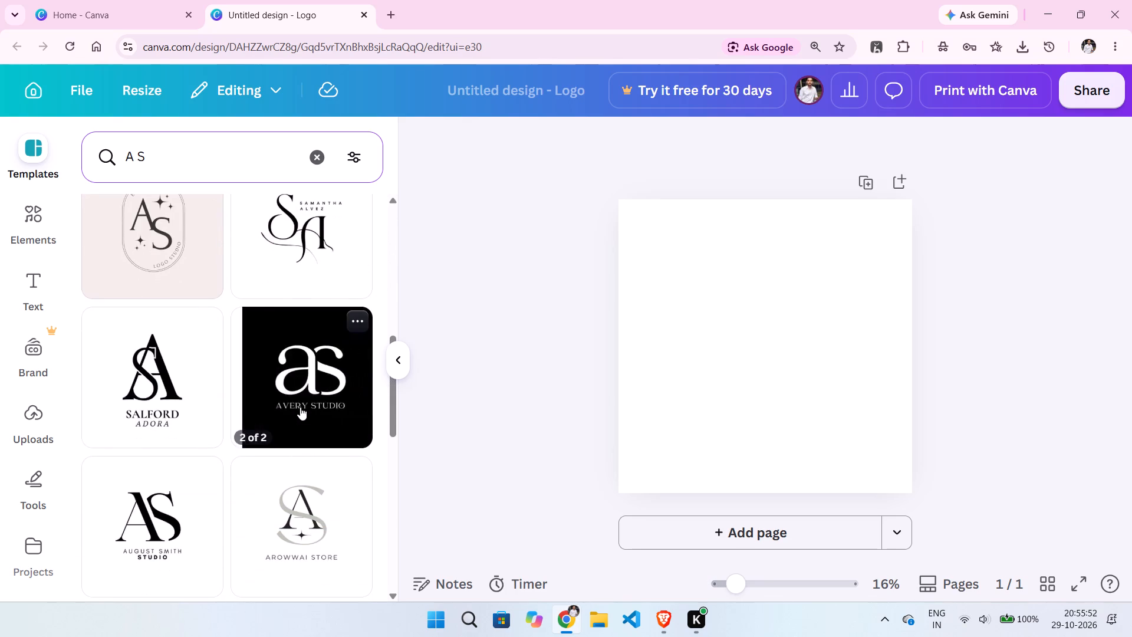
{"action": "scroll", "coordinate": [300, 407], "scroll_direction": "down", "scroll_amount": 4}
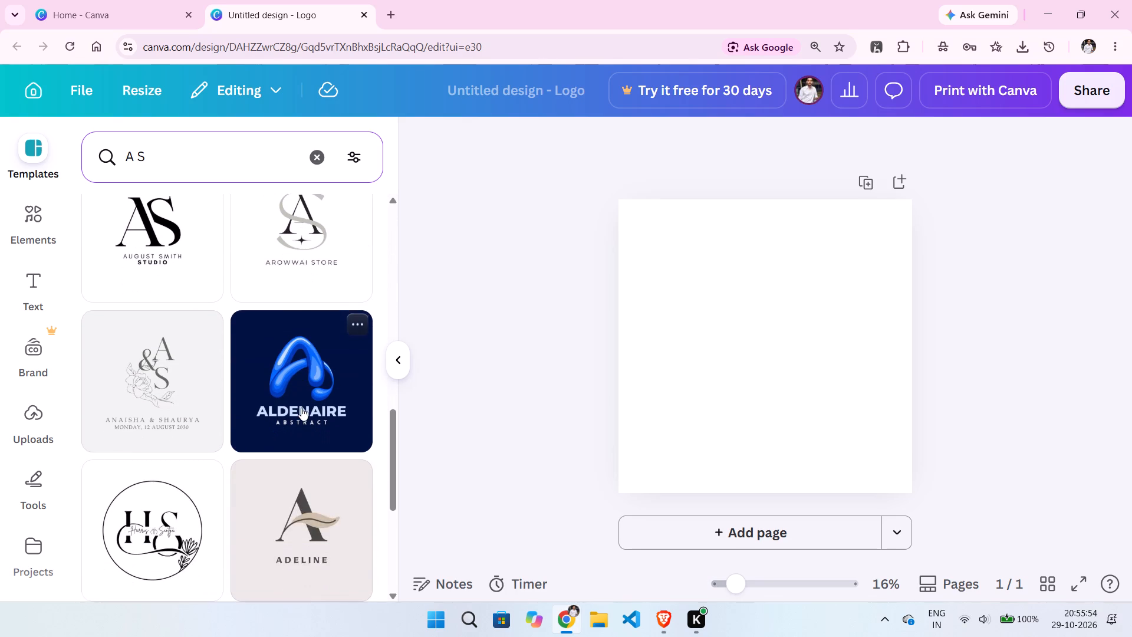
{"action": "scroll", "coordinate": [302, 408], "scroll_direction": "down", "scroll_amount": 7}
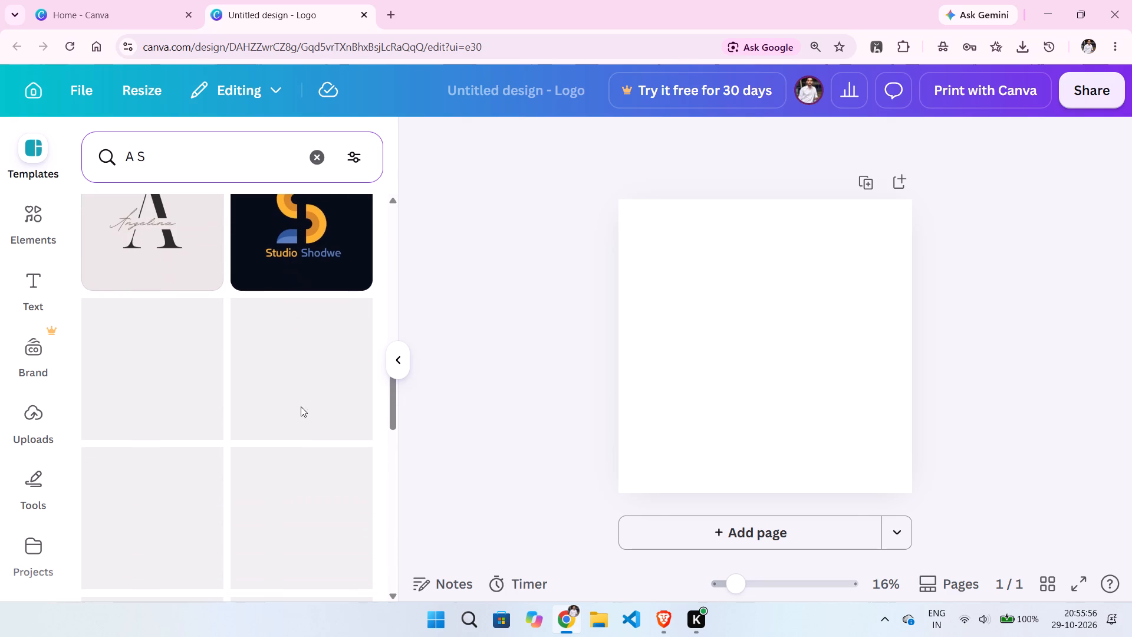
{"action": "scroll", "coordinate": [301, 406], "scroll_direction": "down", "scroll_amount": 2}
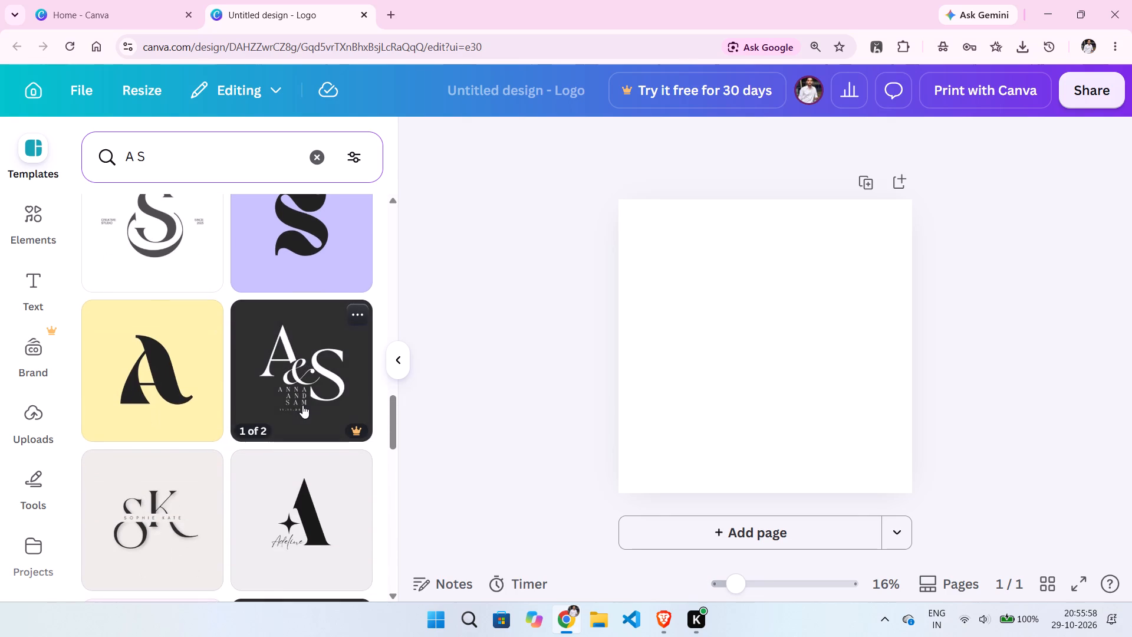
{"action": "scroll", "coordinate": [303, 406], "scroll_direction": "down", "scroll_amount": 5}
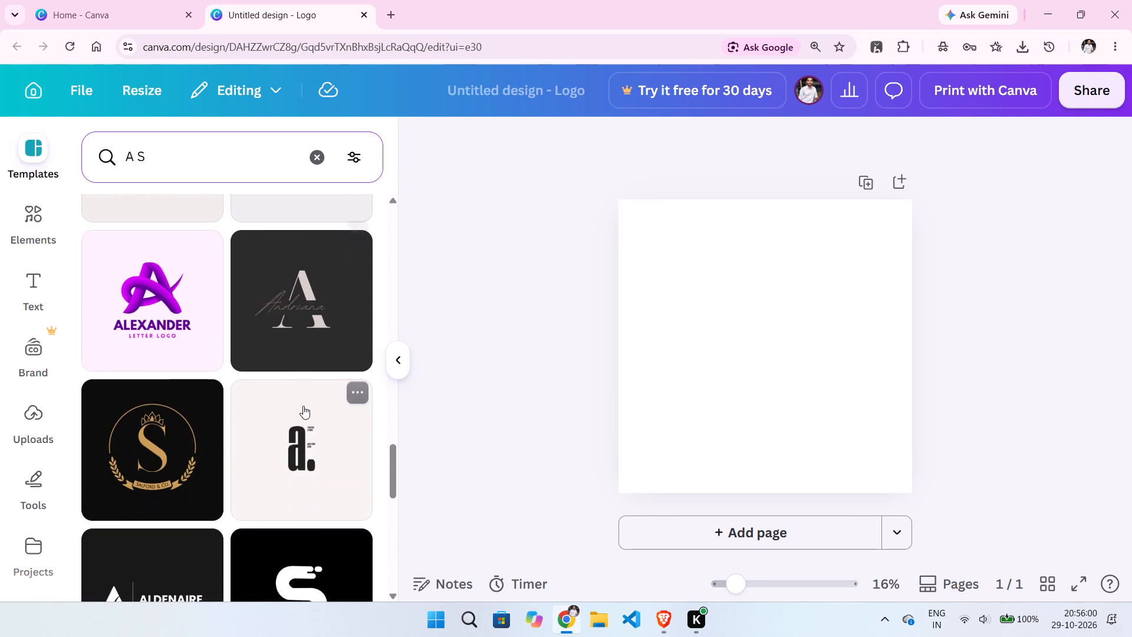
{"action": "scroll", "coordinate": [304, 408], "scroll_direction": "down", "scroll_amount": 3}
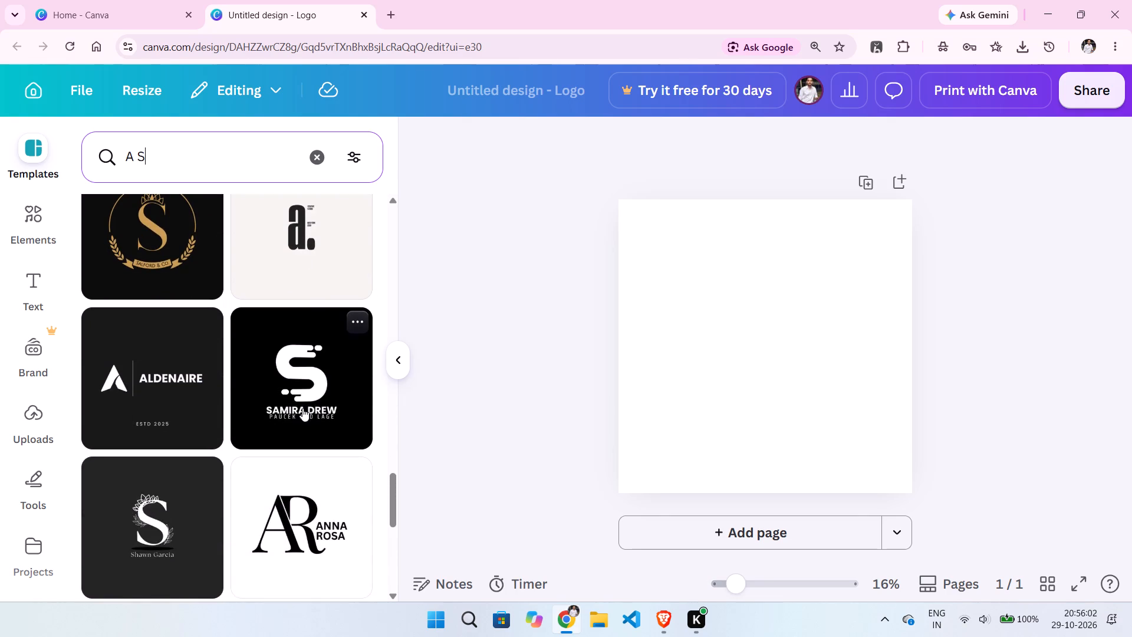
{"action": "scroll", "coordinate": [302, 408], "scroll_direction": "down", "scroll_amount": 7}
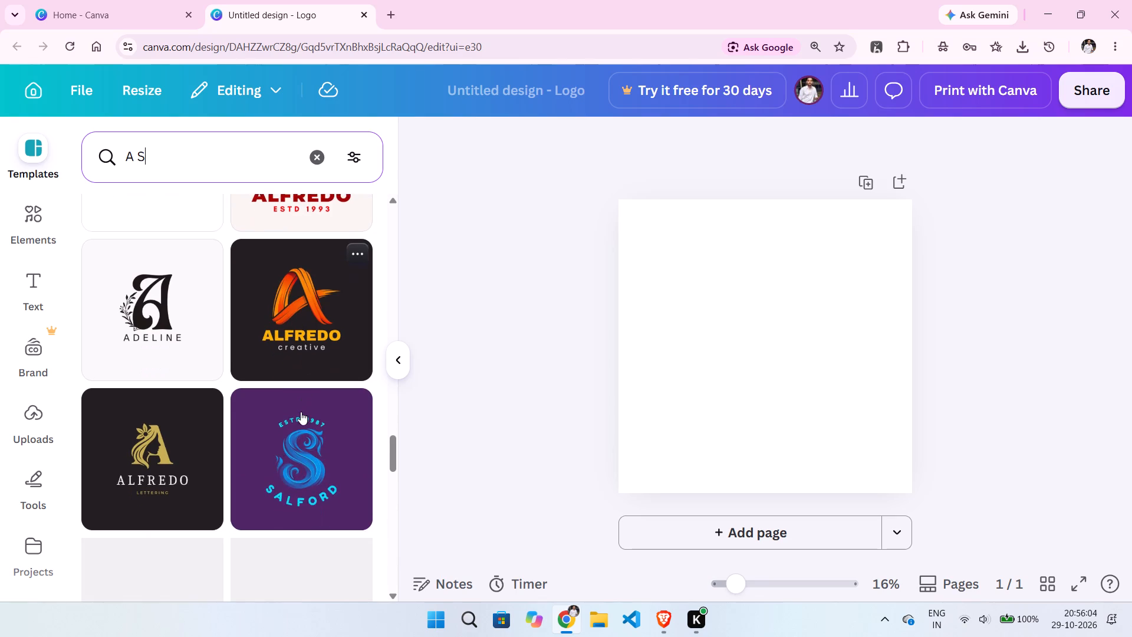
{"action": "scroll", "coordinate": [301, 412], "scroll_direction": "down", "scroll_amount": 6}
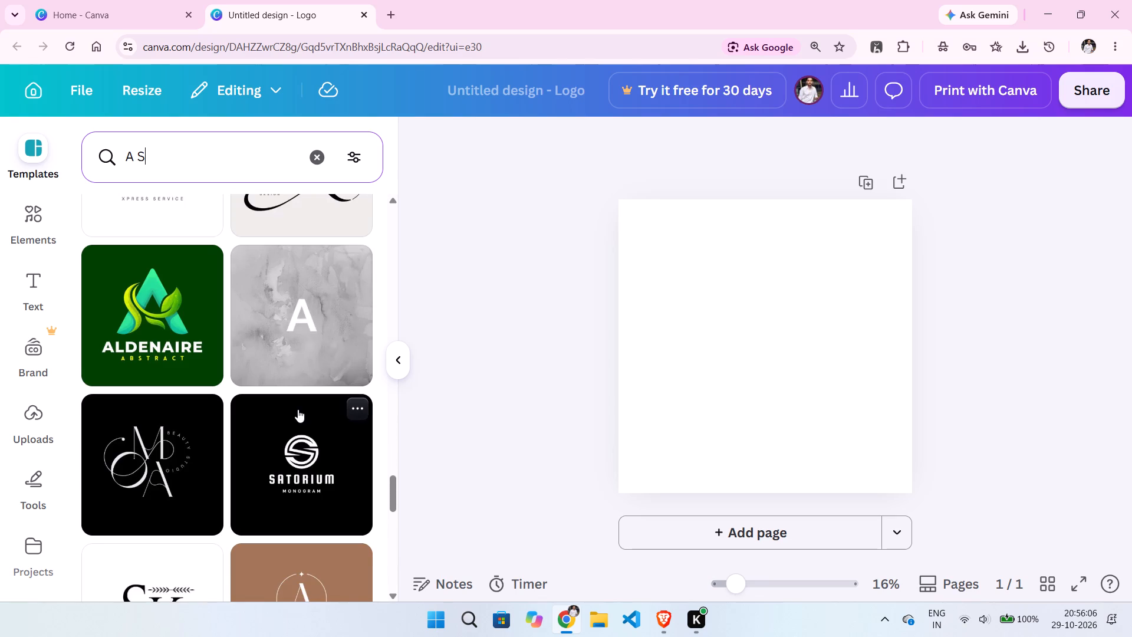
{"action": "scroll", "coordinate": [298, 412], "scroll_direction": "down", "scroll_amount": 9}
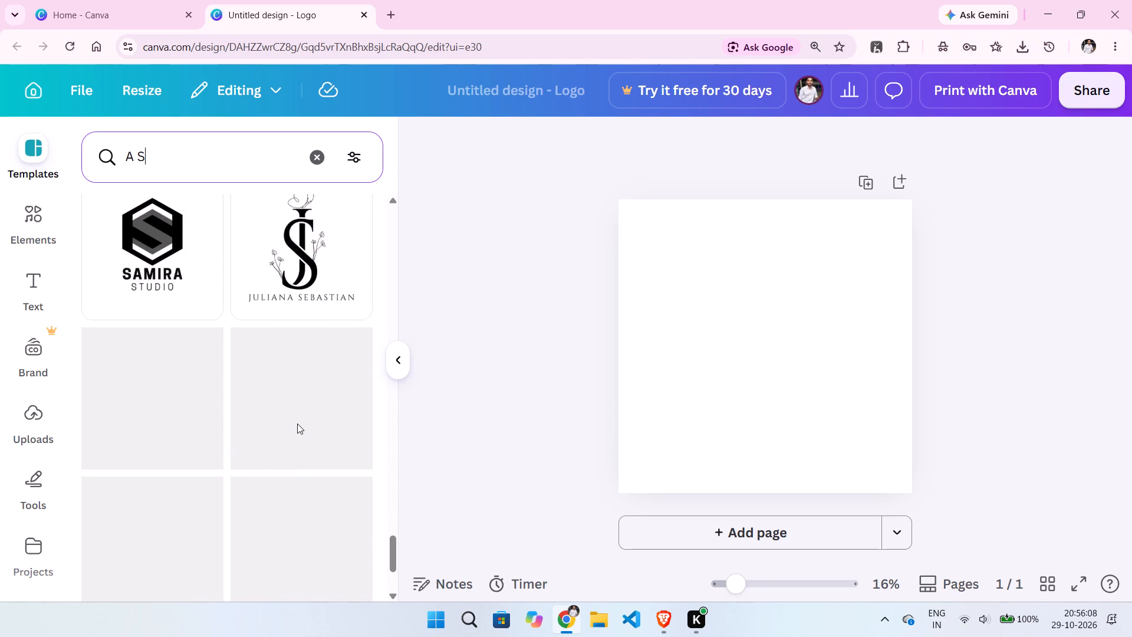
{"action": "scroll", "coordinate": [302, 417], "scroll_direction": "up", "scroll_amount": 7}
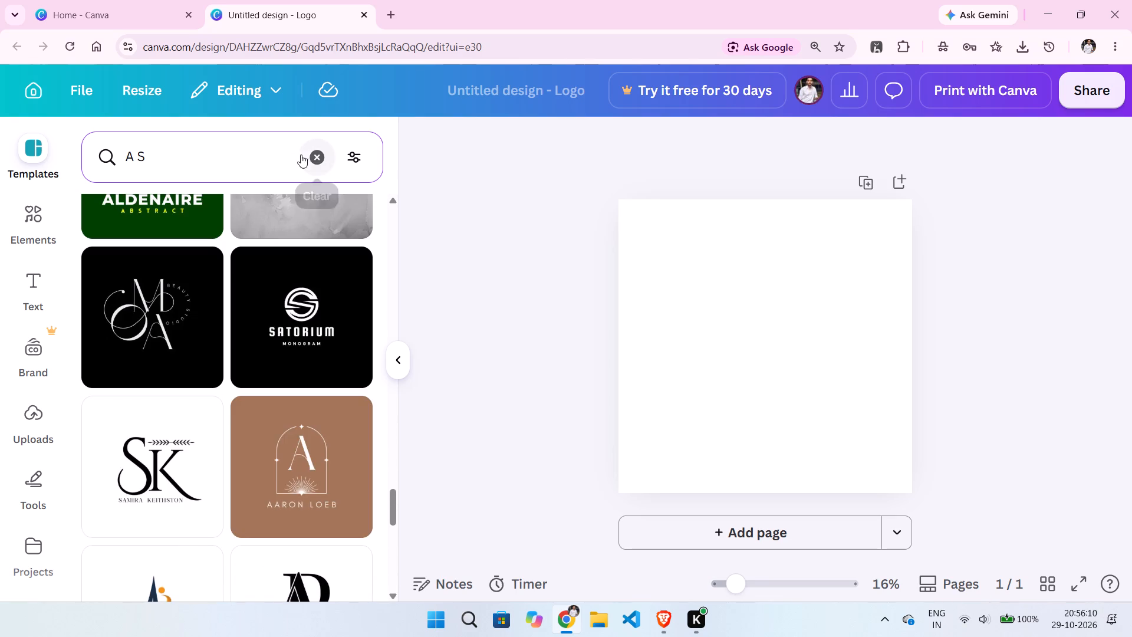
Clear the "A S" template search and the recent search history.
{"action": "left_click", "coordinate": [306, 155]}
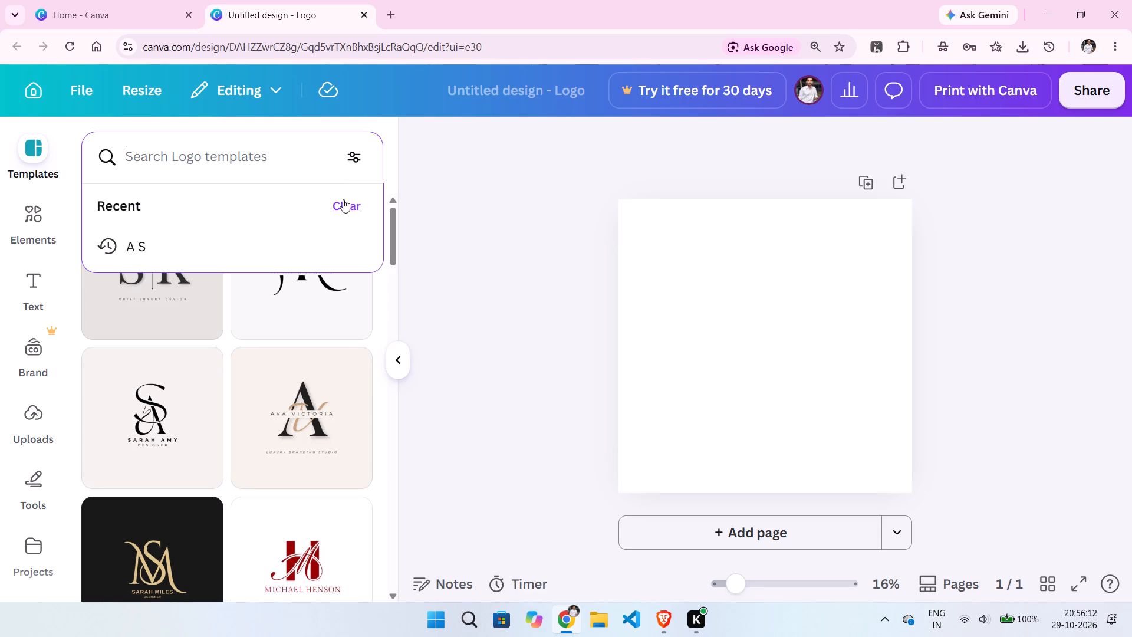
{"action": "left_click", "coordinate": [343, 199]}
Apply the mauve AS photographer page of the Beige Stylish Elegant with a Trendy Combination of Fonts Logo template to the blank page.
{"action": "scroll", "coordinate": [335, 295], "scroll_direction": "down", "scroll_amount": 6}
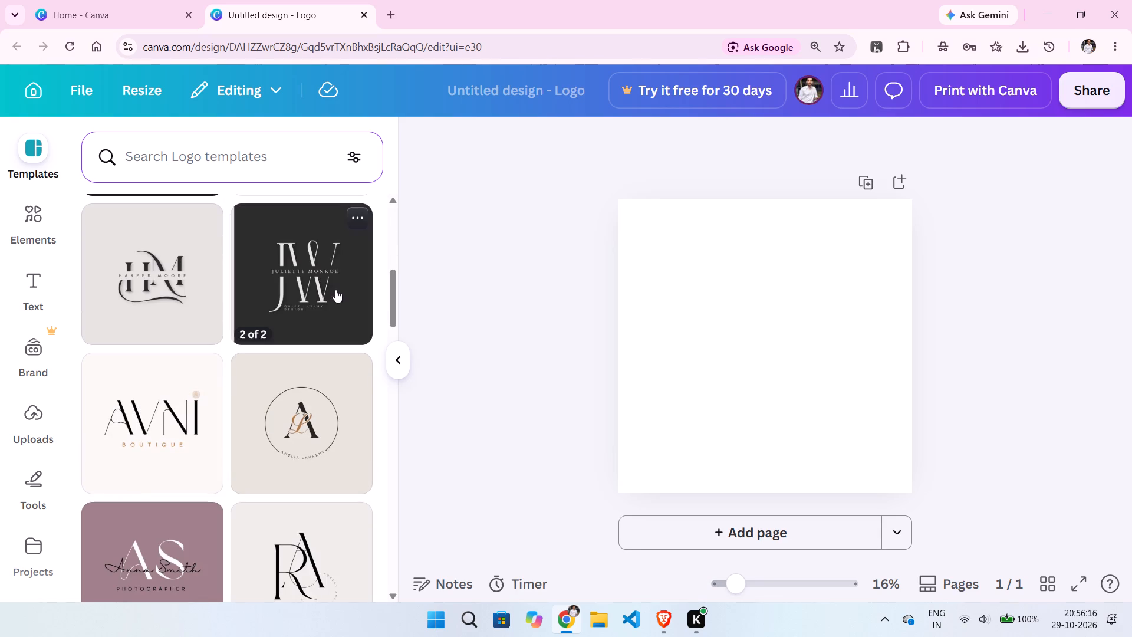
{"action": "scroll", "coordinate": [338, 284], "scroll_direction": "down", "scroll_amount": 2}
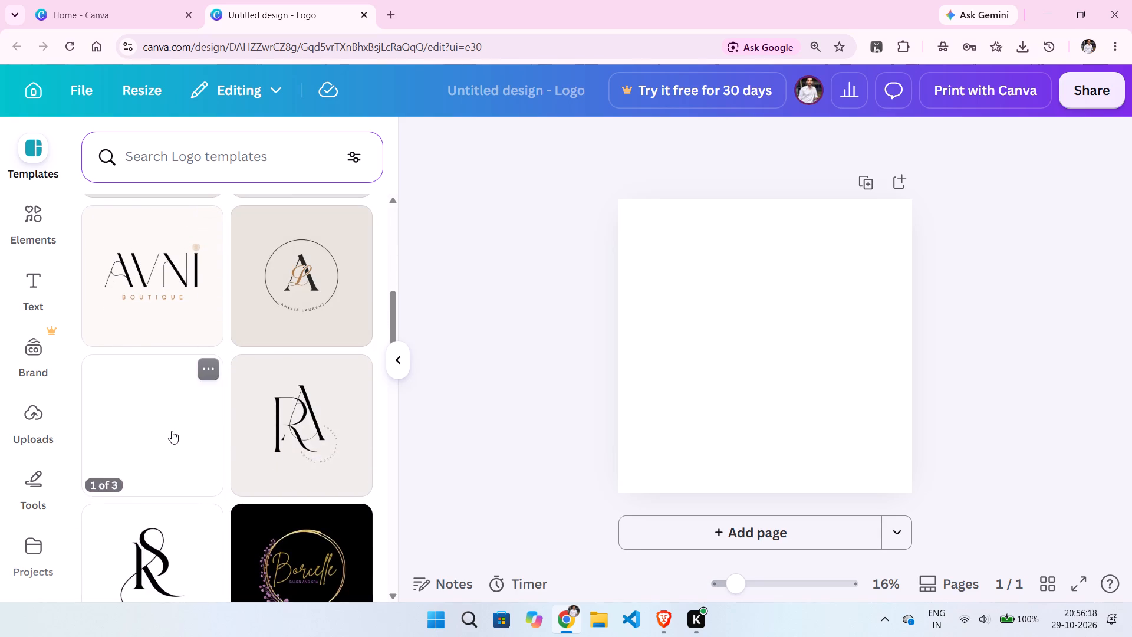
{"action": "left_click", "coordinate": [172, 431]}
{"action": "left_click", "coordinate": [170, 403]}
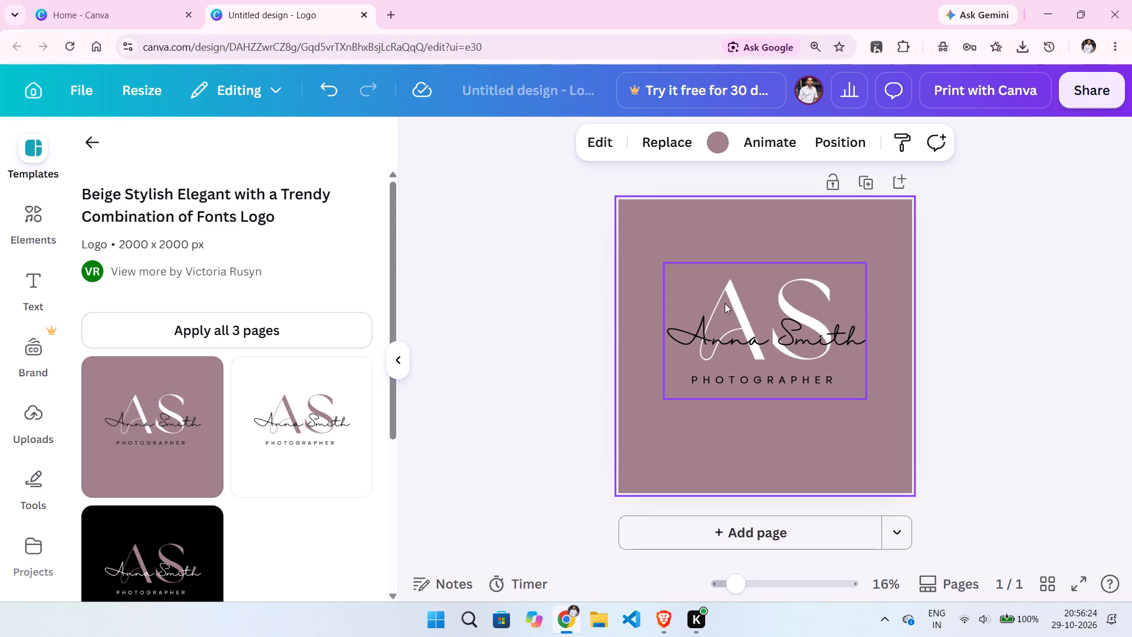
Change the large AS monogram lettering to AK.
{"action": "left_click", "coordinate": [835, 300]}
{"action": "left_click", "coordinate": [824, 303]}
{"action": "left_click", "coordinate": [816, 303]}
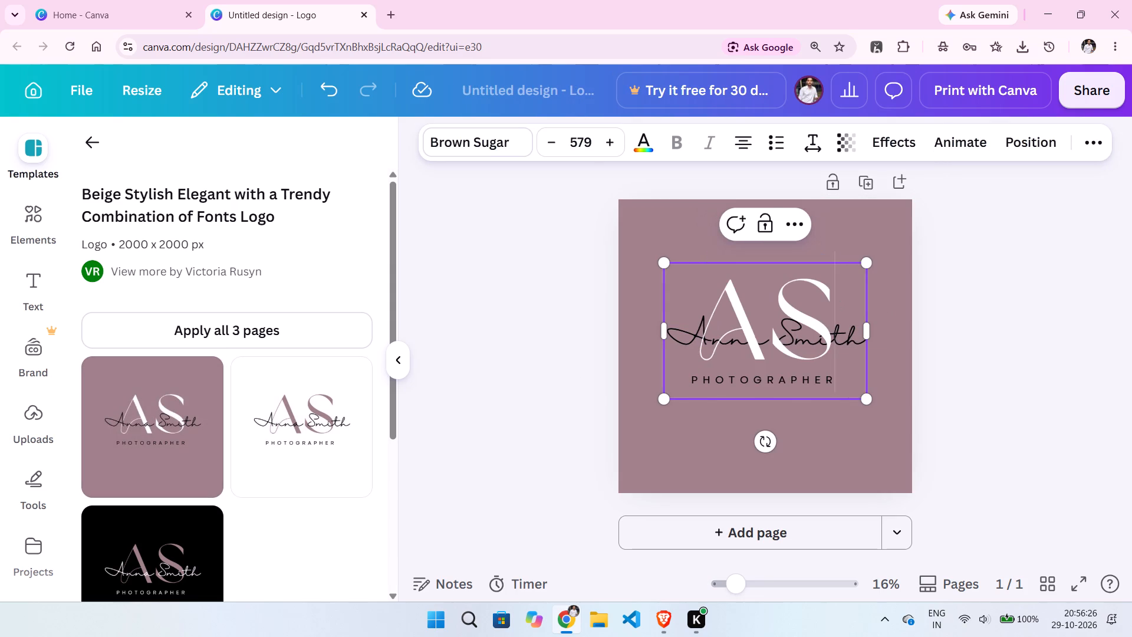
{"action": "key", "text": "BackSpace"}
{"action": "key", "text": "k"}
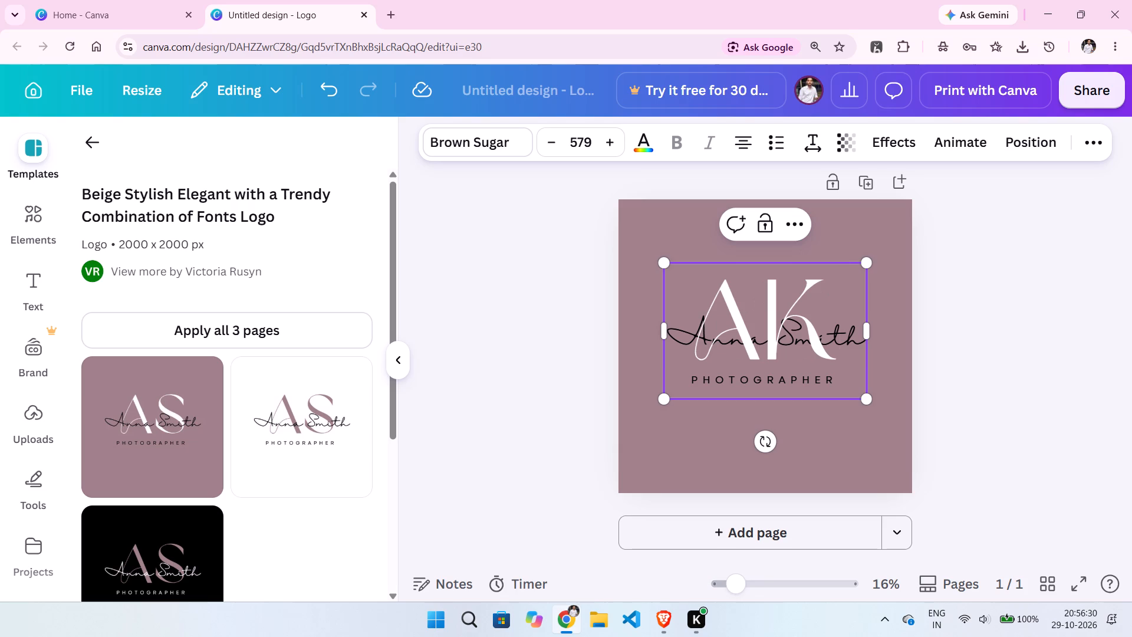
{"action": "left_click", "coordinate": [883, 356]}
Replace the script name across the monogram with the logo owner's first and last name.
{"action": "left_click", "coordinate": [858, 346]}
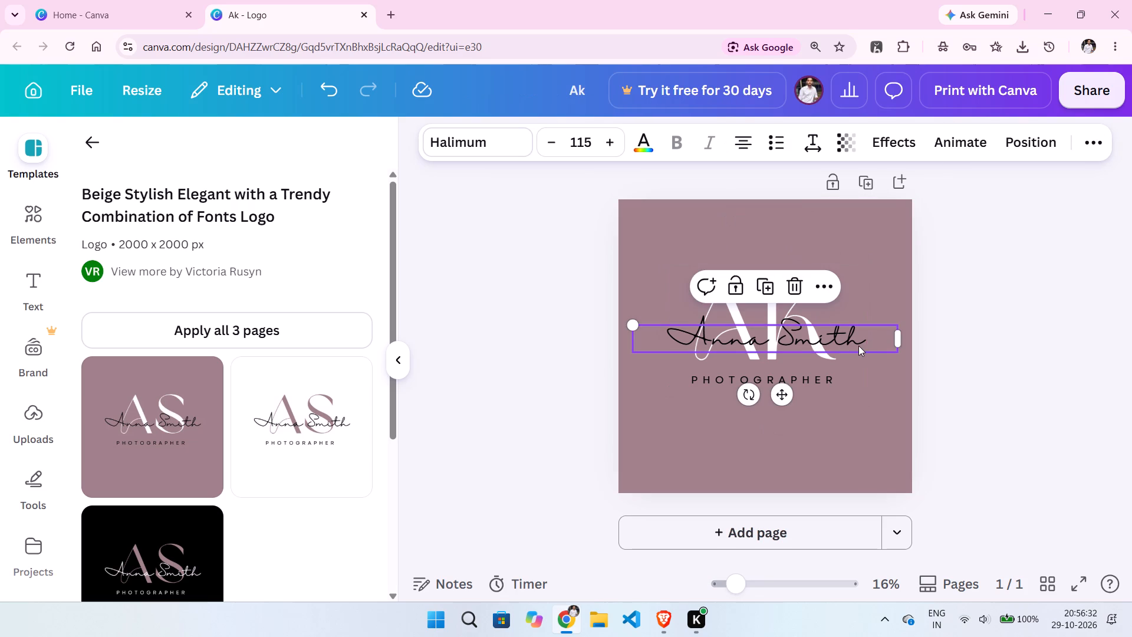
{"action": "left_click", "coordinate": [858, 346]}
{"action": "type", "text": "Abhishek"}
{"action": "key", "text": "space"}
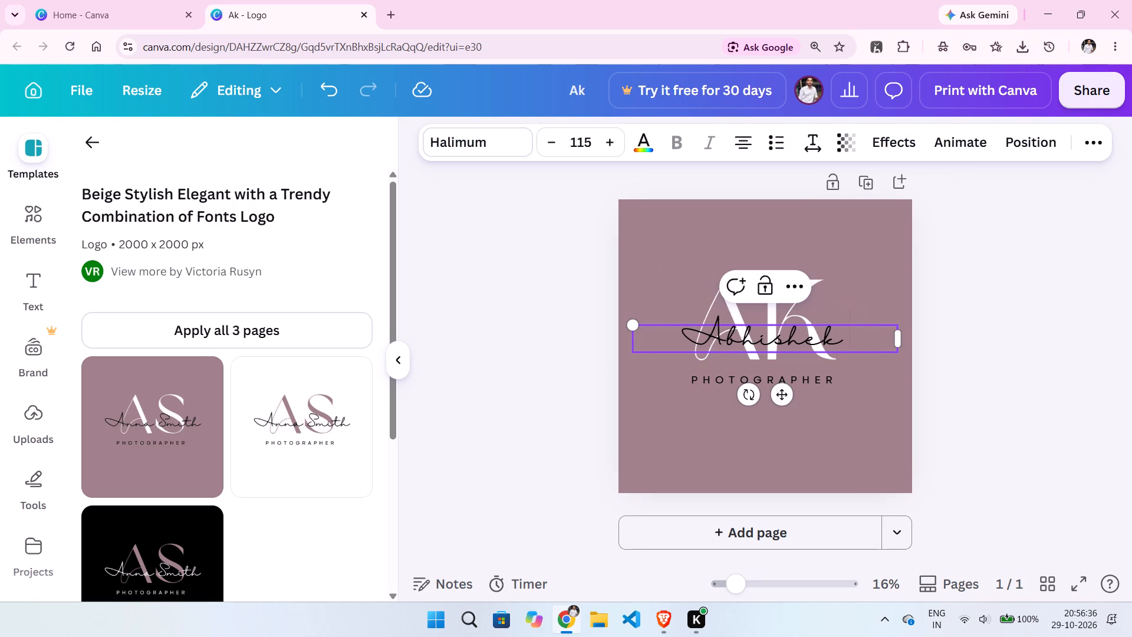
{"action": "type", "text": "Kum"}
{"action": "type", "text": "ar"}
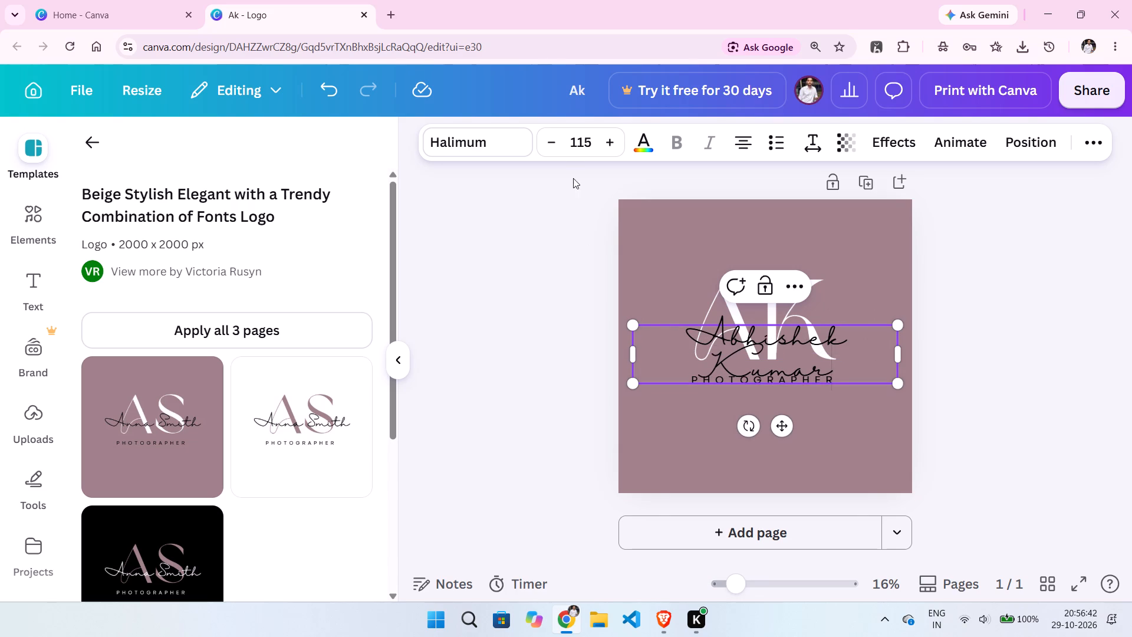
Reduce the script name's font size to 67 so it fits on one line.
{"action": "triple_click", "coordinate": [558, 143]}
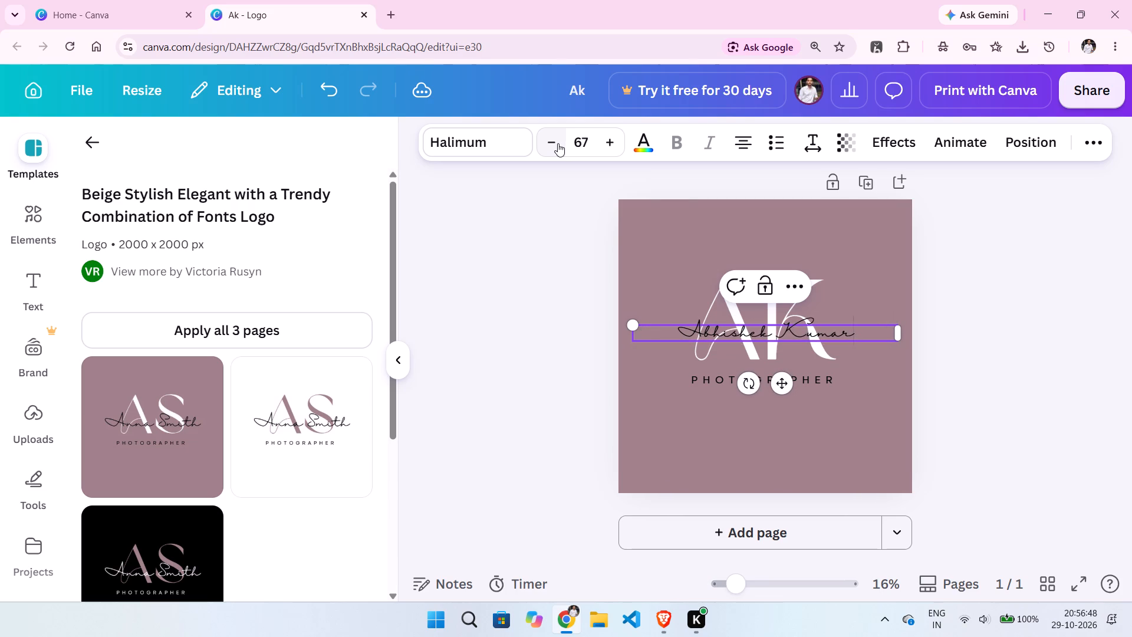
{"action": "left_click", "coordinate": [874, 440]}
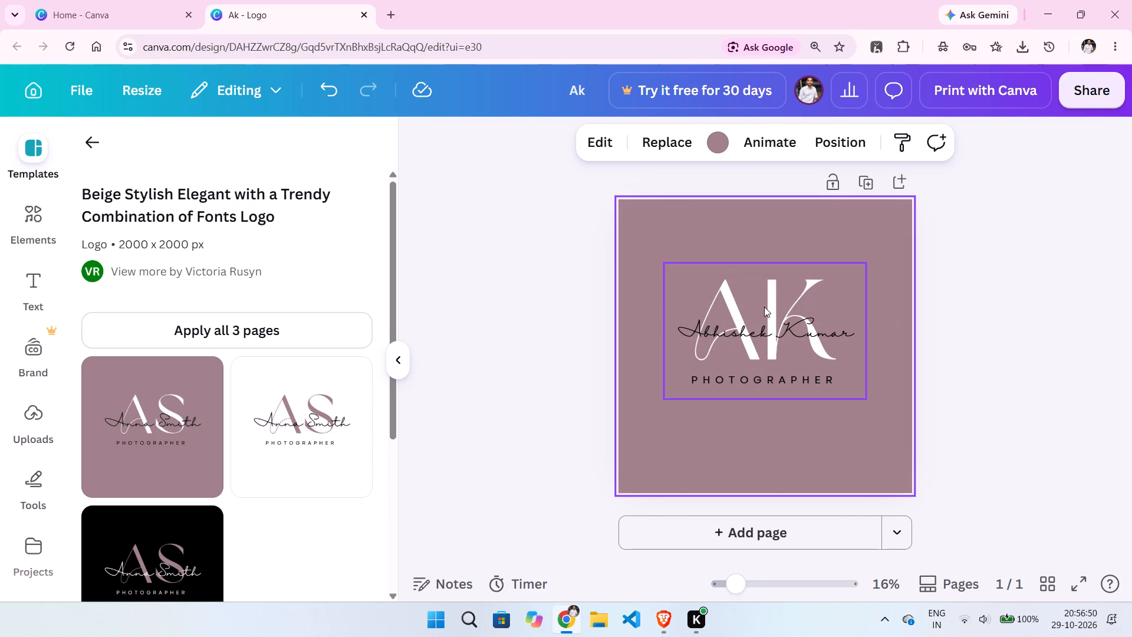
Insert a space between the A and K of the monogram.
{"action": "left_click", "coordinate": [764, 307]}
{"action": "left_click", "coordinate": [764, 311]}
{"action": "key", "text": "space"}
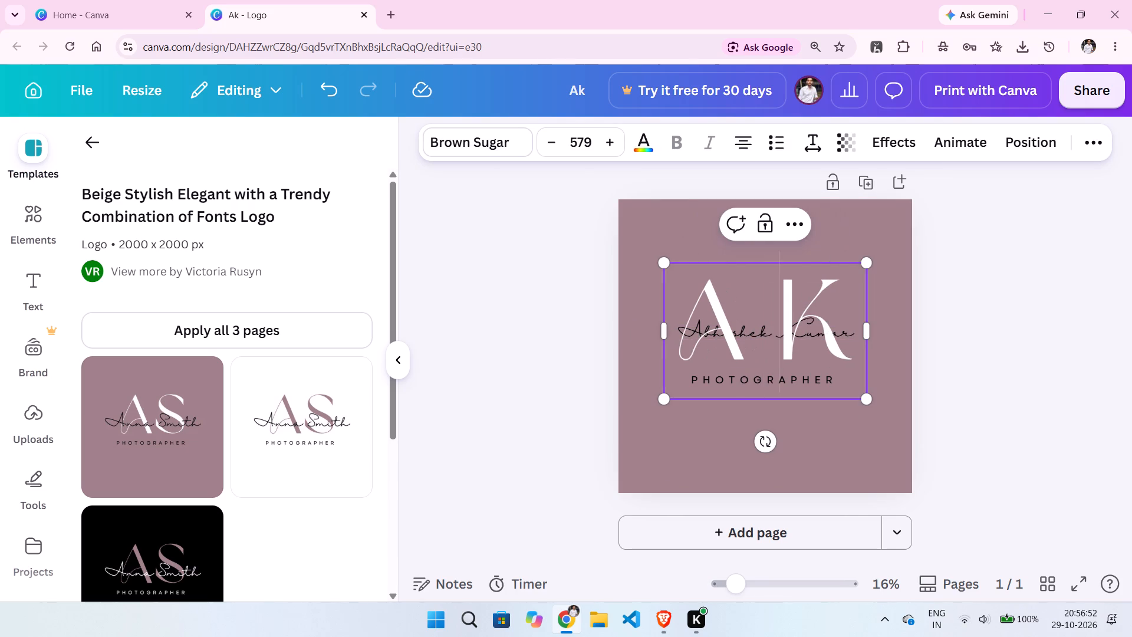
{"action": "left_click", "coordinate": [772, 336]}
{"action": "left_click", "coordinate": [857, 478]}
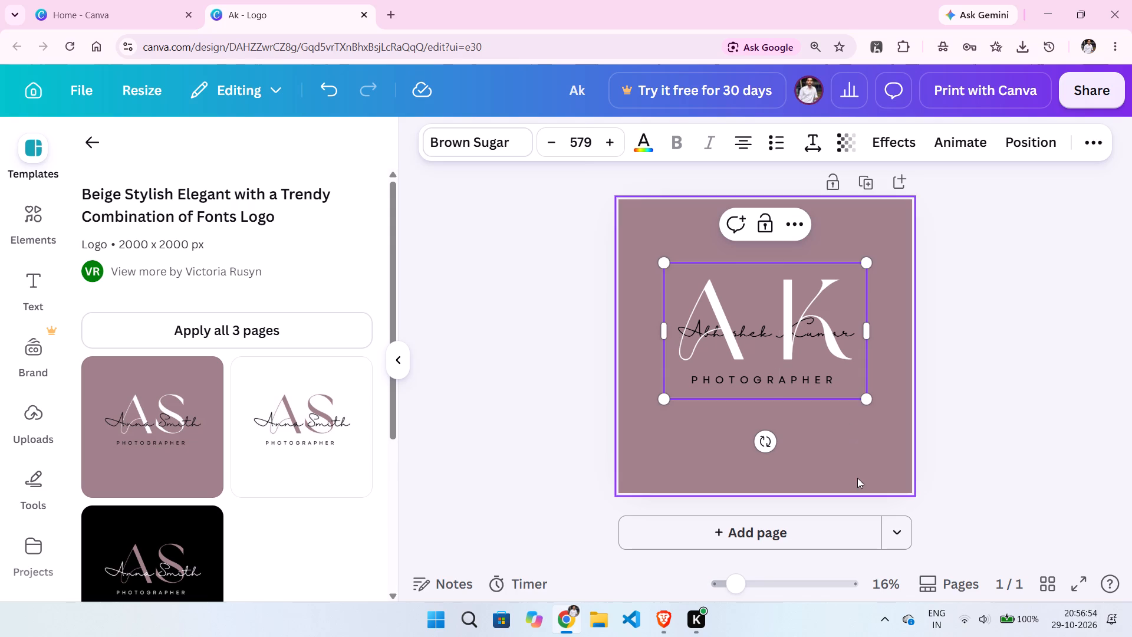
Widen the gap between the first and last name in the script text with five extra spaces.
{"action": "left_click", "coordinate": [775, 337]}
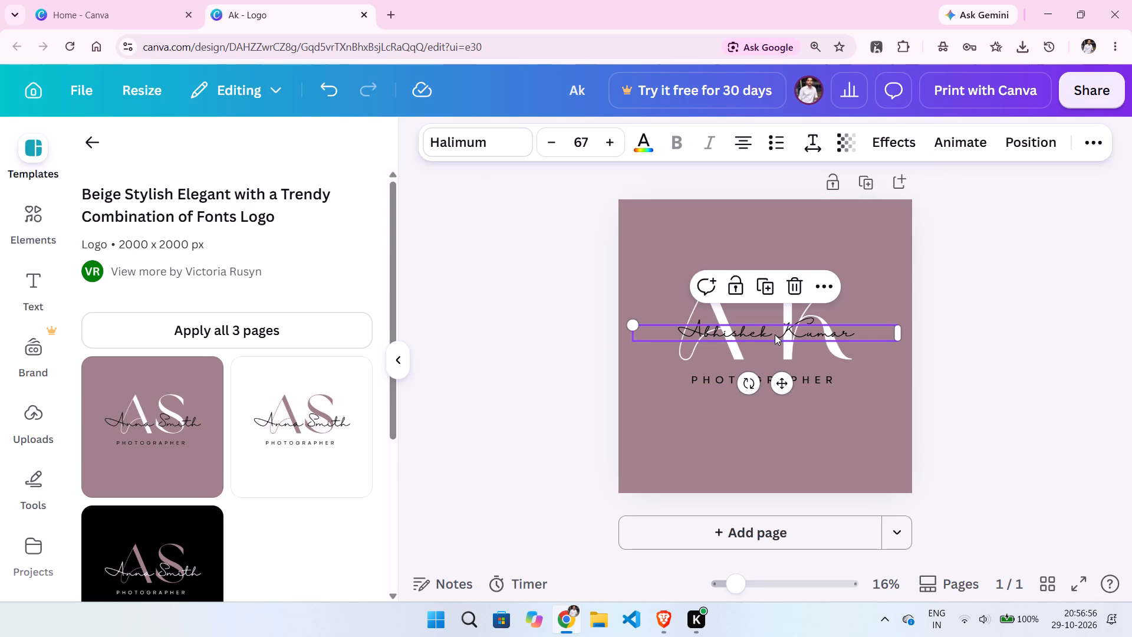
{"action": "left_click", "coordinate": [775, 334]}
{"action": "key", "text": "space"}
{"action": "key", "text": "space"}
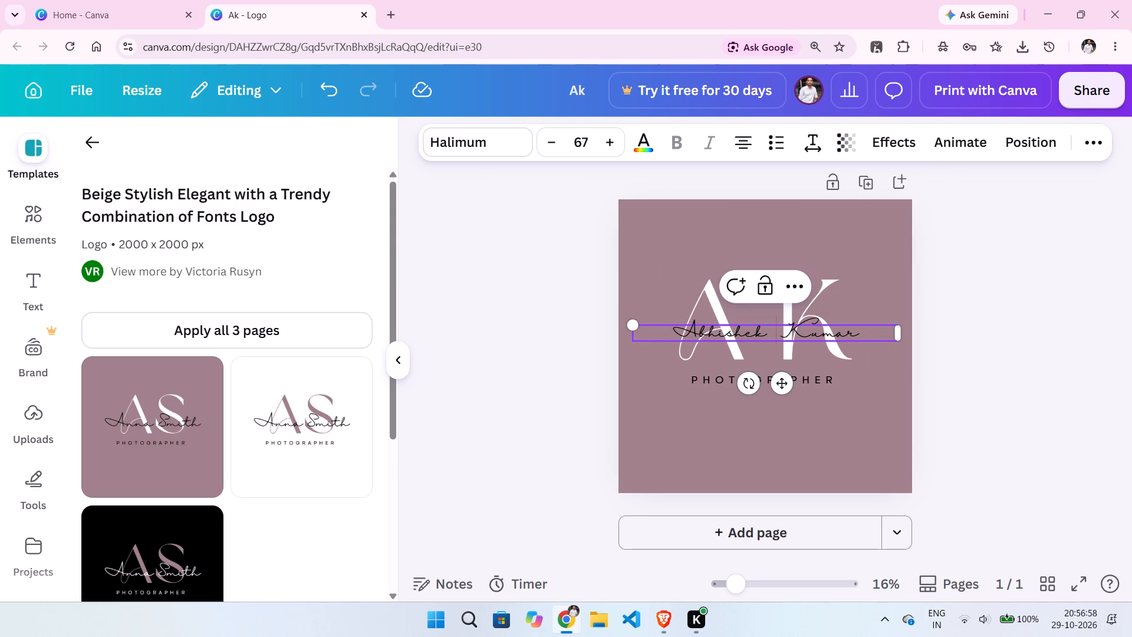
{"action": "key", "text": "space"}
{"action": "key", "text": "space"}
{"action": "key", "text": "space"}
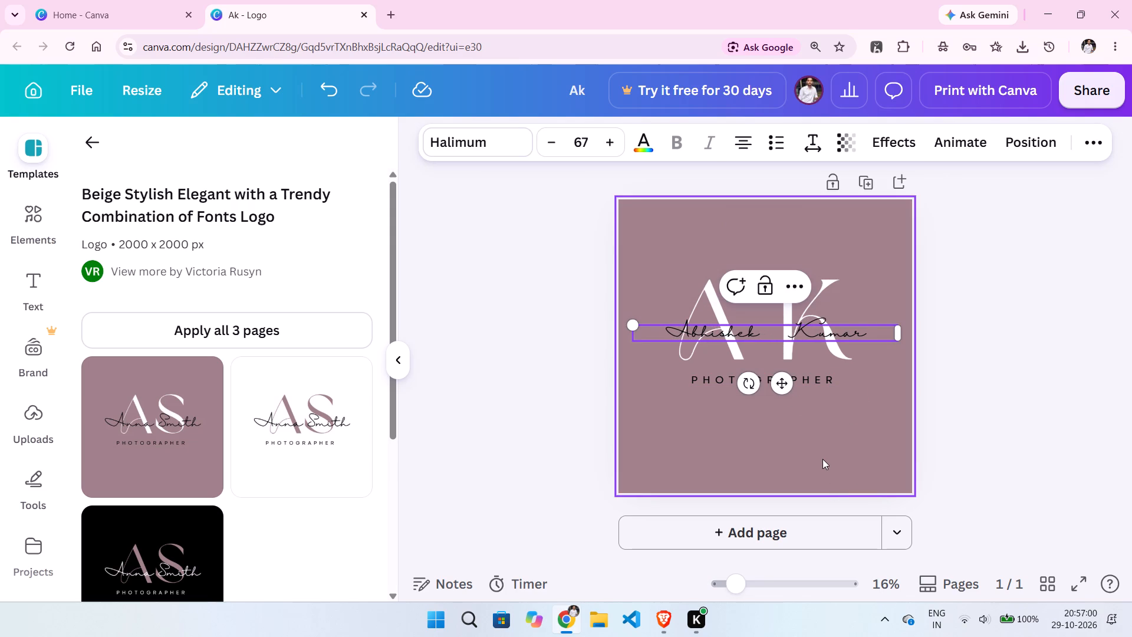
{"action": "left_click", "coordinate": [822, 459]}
Move the script name slightly to the left and up across the monogram.
{"action": "left_click_drag", "start_coordinate": [787, 337], "coordinate": [787, 336]}
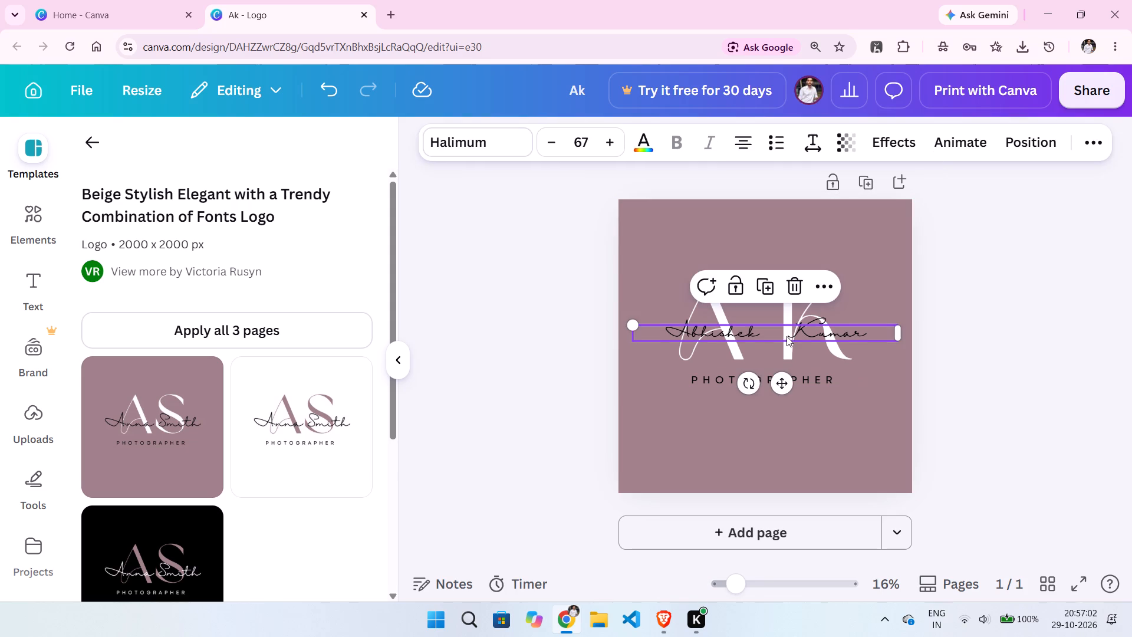
{"action": "left_click_drag", "start_coordinate": [787, 336], "coordinate": [776, 336]}
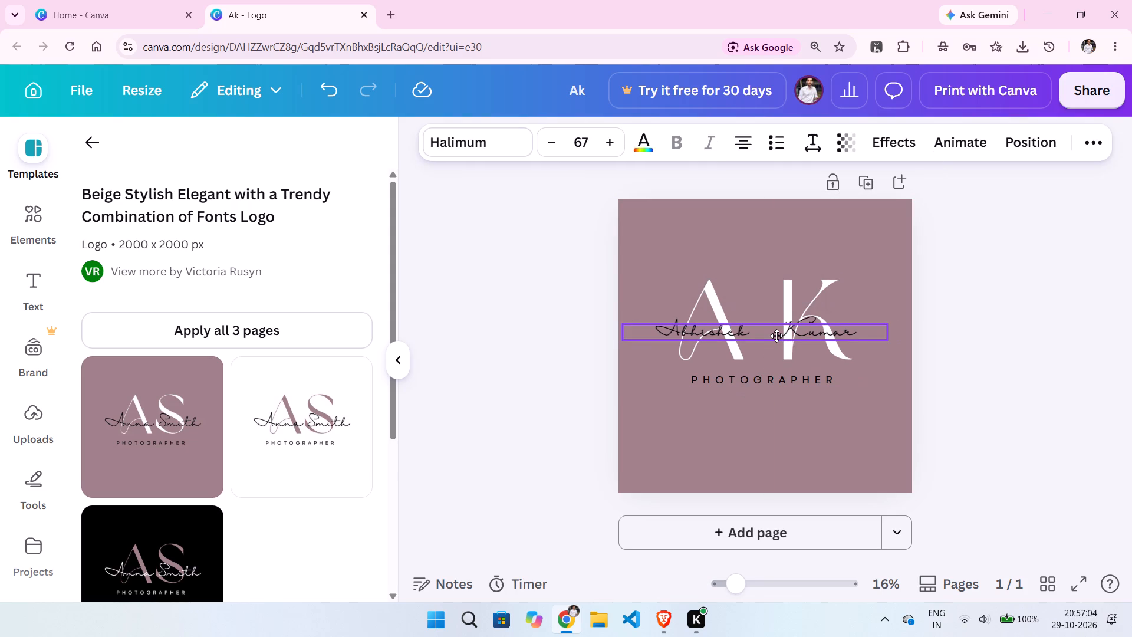
{"action": "left_click_drag", "start_coordinate": [776, 336], "coordinate": [777, 331]}
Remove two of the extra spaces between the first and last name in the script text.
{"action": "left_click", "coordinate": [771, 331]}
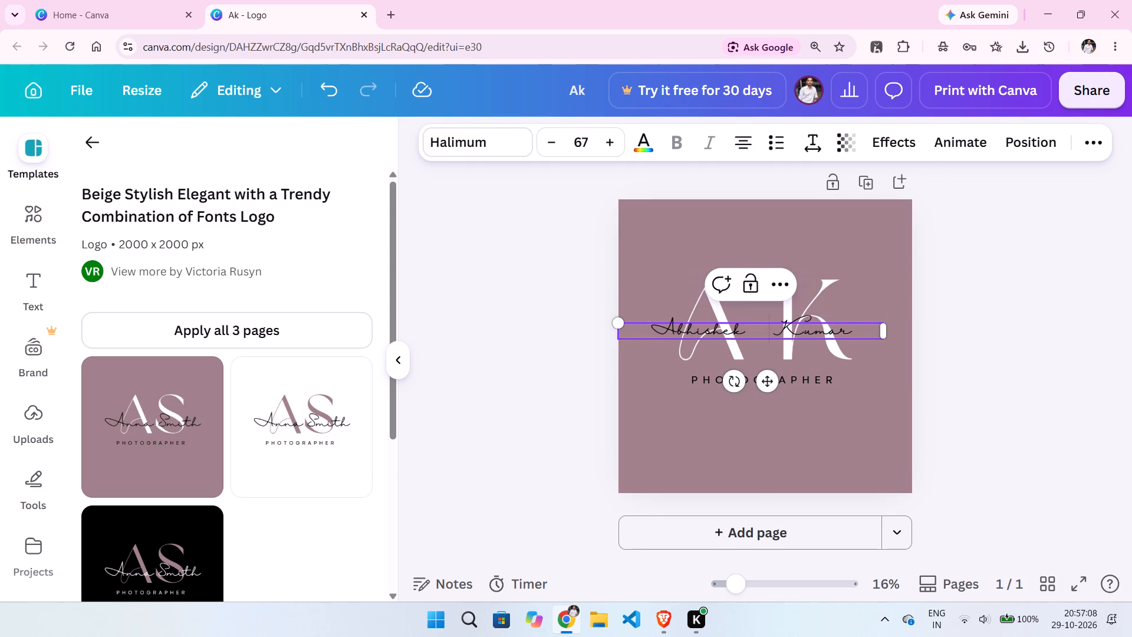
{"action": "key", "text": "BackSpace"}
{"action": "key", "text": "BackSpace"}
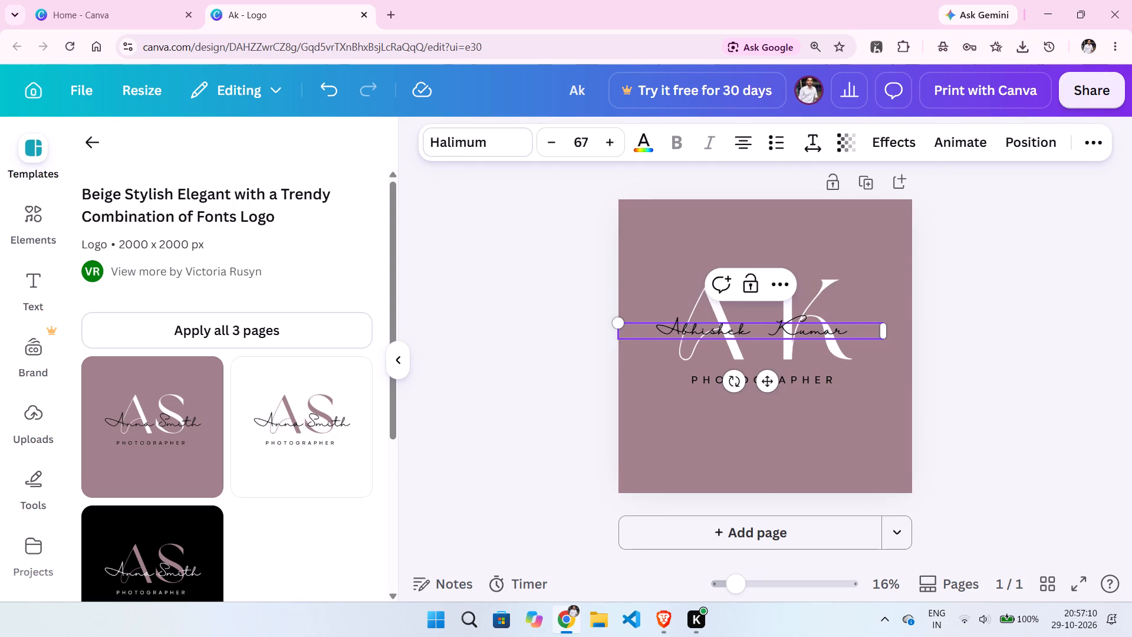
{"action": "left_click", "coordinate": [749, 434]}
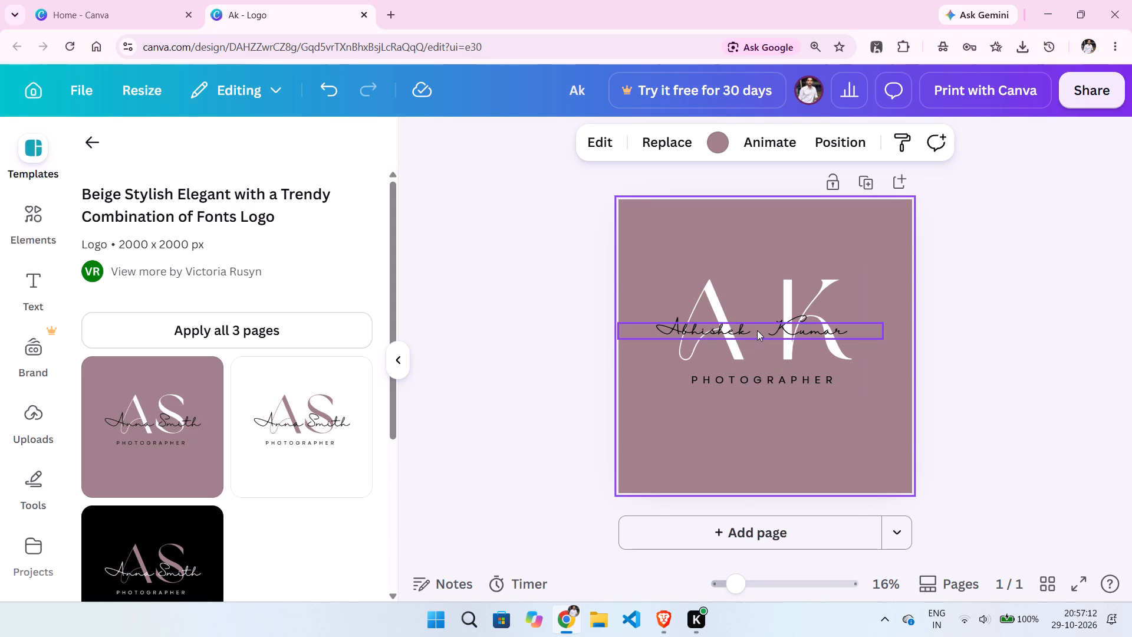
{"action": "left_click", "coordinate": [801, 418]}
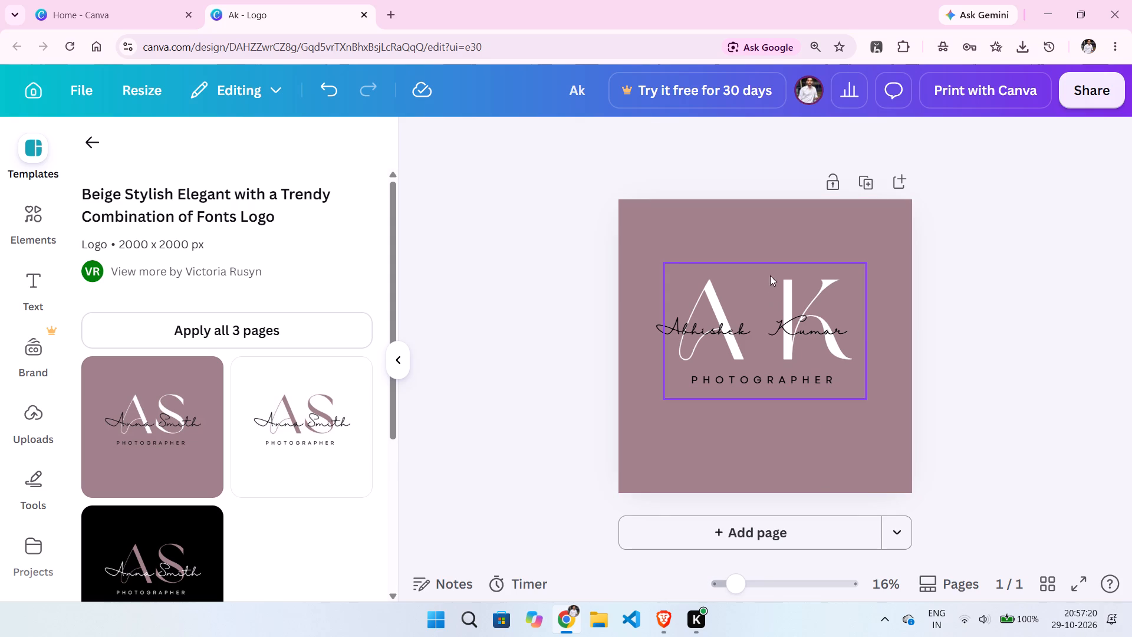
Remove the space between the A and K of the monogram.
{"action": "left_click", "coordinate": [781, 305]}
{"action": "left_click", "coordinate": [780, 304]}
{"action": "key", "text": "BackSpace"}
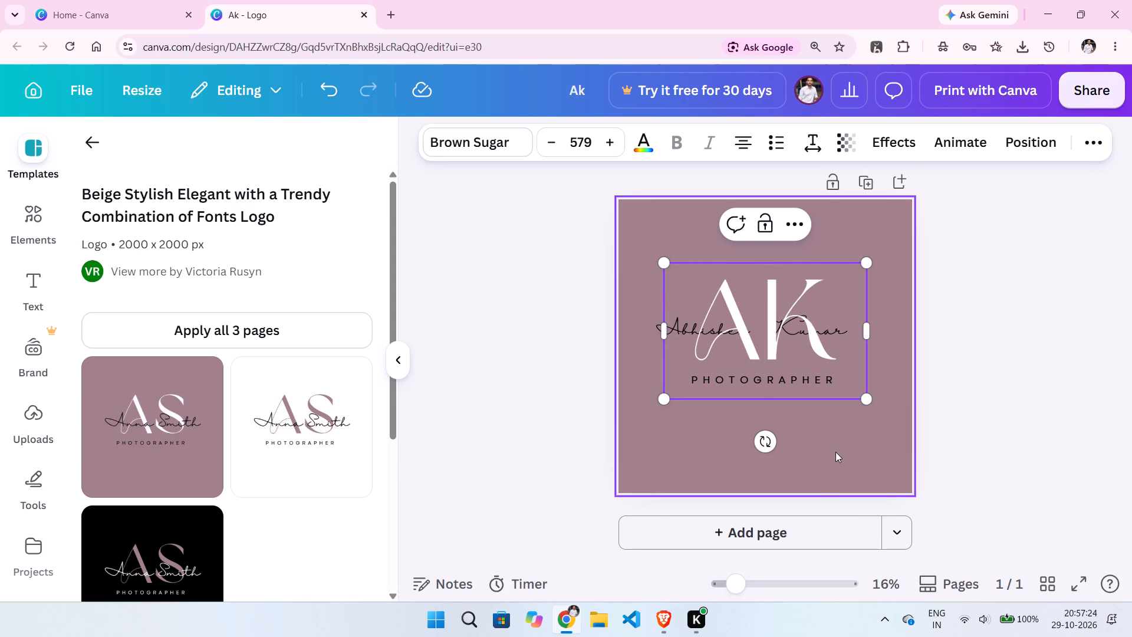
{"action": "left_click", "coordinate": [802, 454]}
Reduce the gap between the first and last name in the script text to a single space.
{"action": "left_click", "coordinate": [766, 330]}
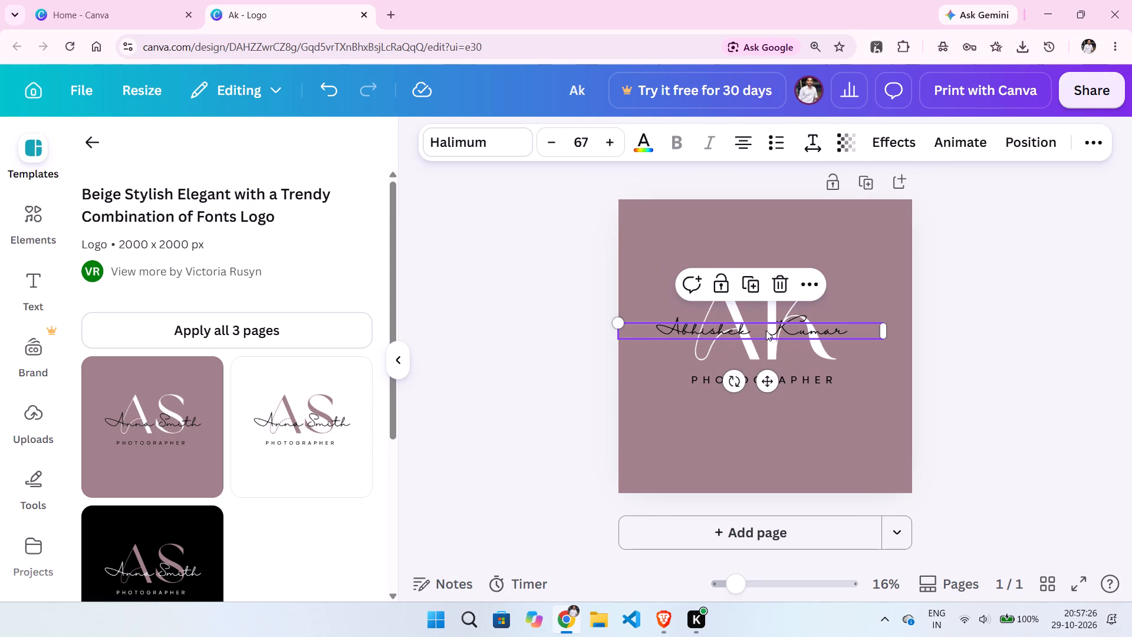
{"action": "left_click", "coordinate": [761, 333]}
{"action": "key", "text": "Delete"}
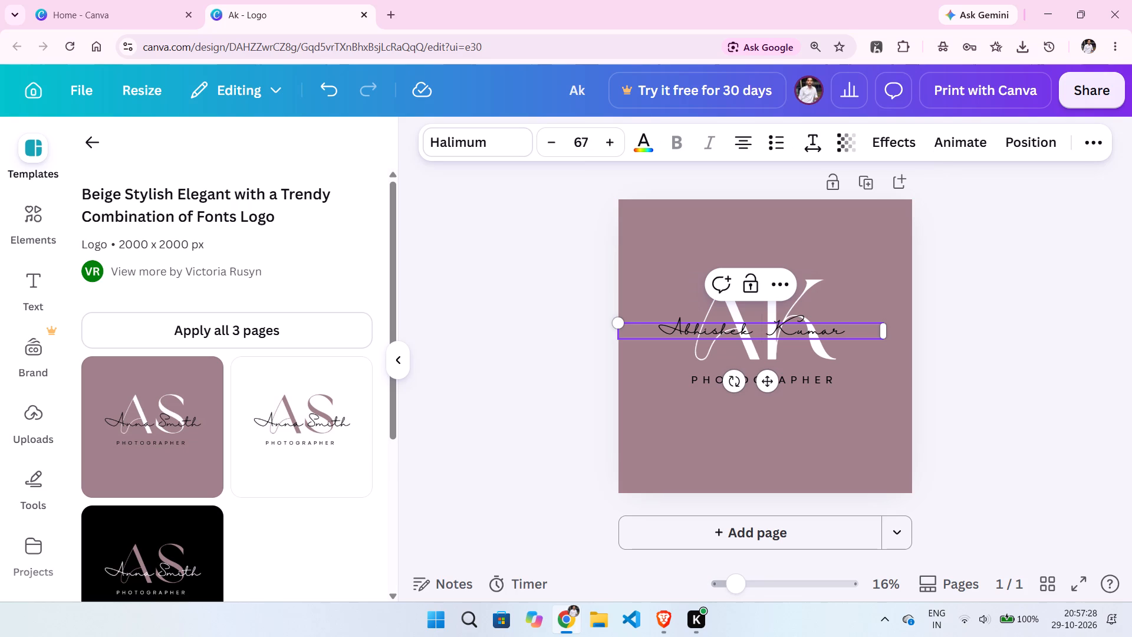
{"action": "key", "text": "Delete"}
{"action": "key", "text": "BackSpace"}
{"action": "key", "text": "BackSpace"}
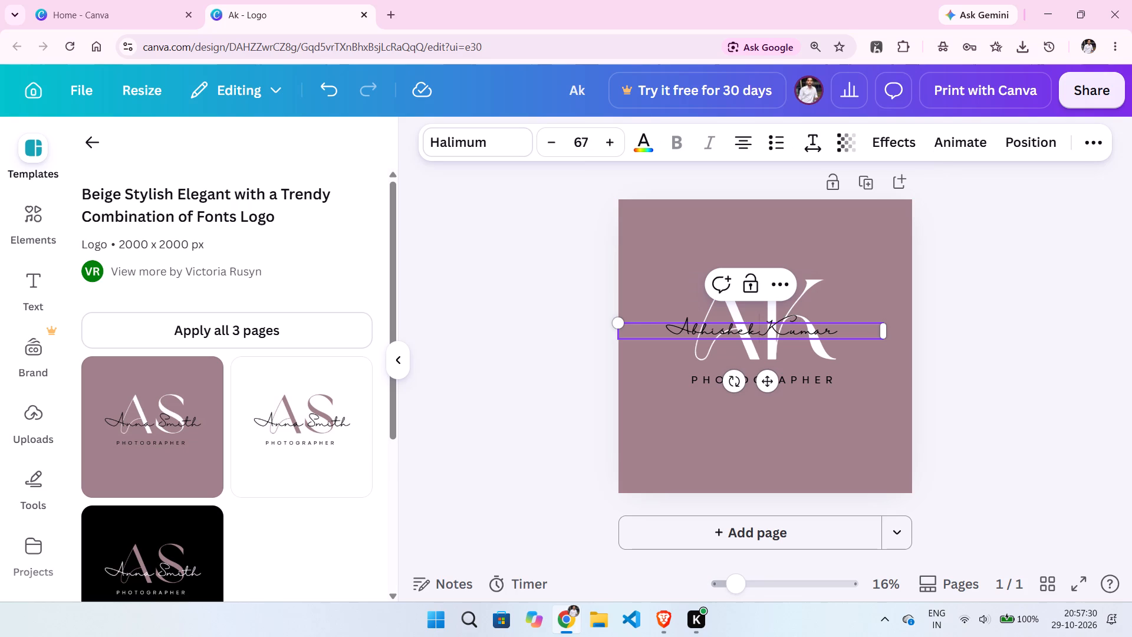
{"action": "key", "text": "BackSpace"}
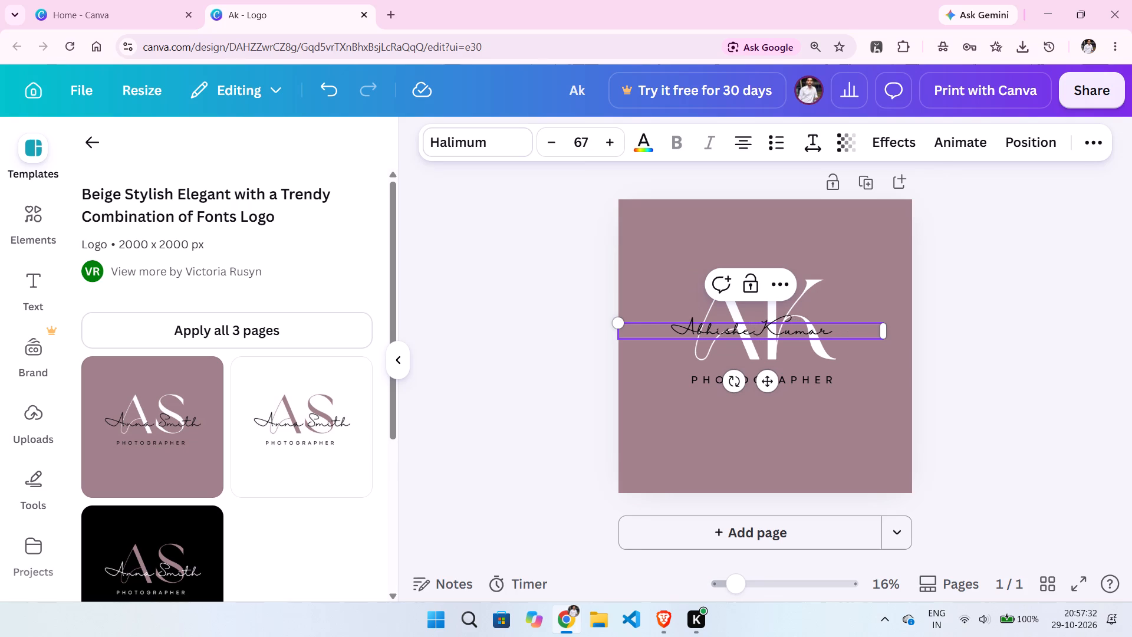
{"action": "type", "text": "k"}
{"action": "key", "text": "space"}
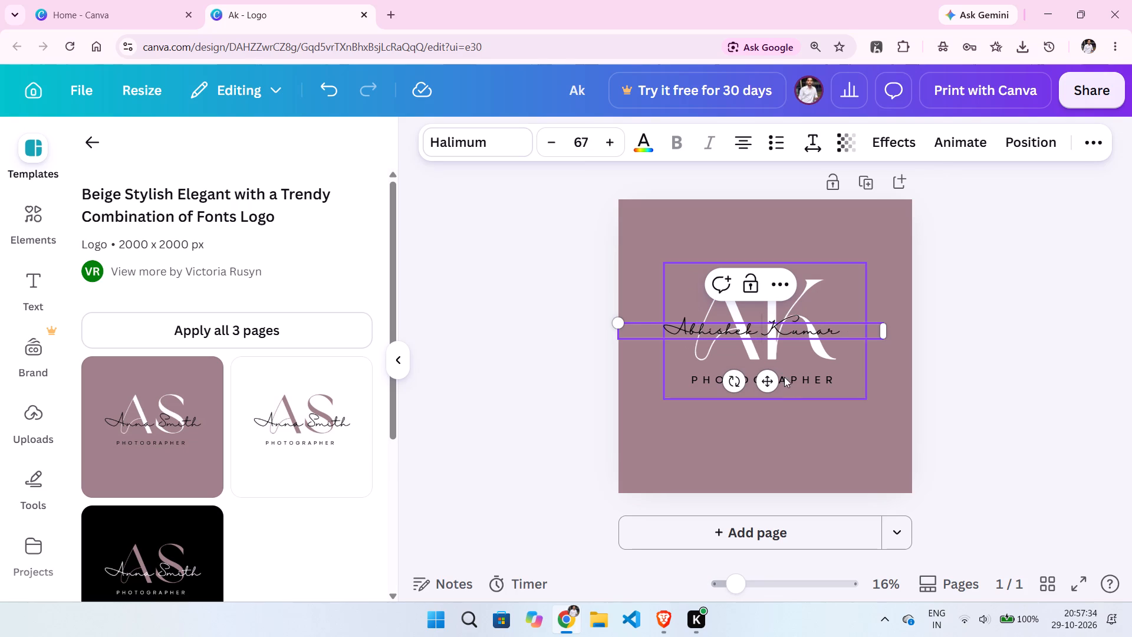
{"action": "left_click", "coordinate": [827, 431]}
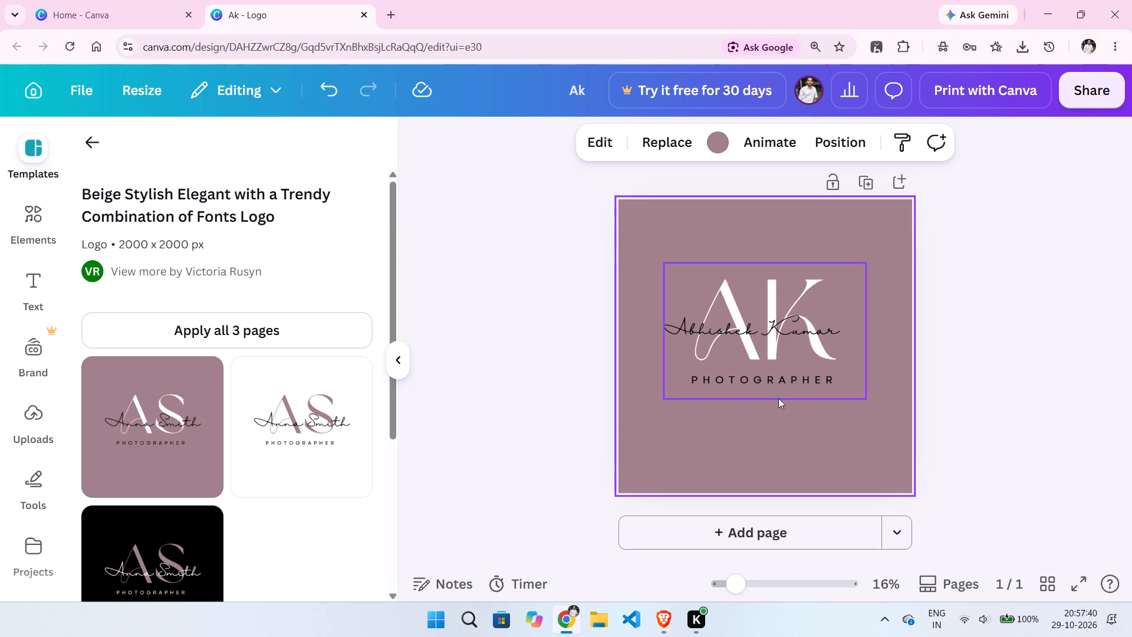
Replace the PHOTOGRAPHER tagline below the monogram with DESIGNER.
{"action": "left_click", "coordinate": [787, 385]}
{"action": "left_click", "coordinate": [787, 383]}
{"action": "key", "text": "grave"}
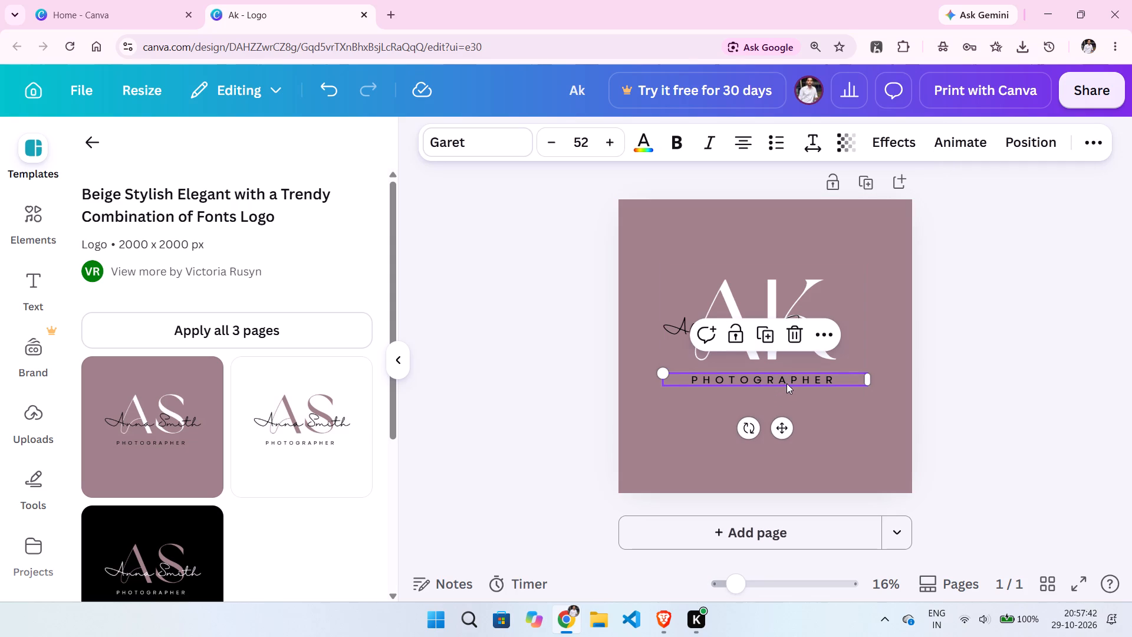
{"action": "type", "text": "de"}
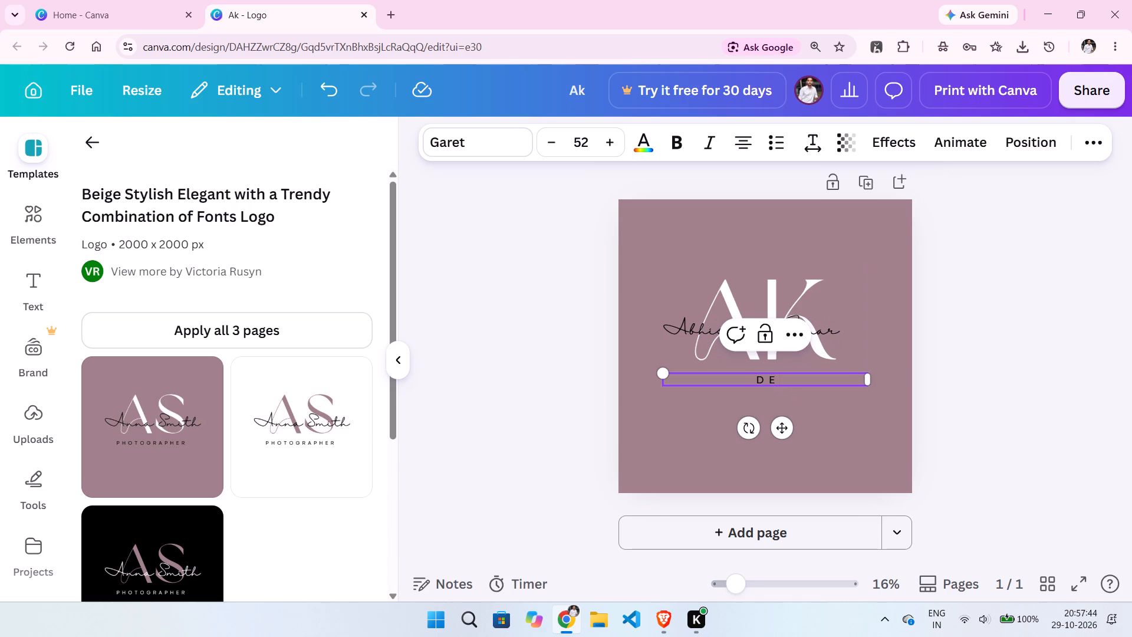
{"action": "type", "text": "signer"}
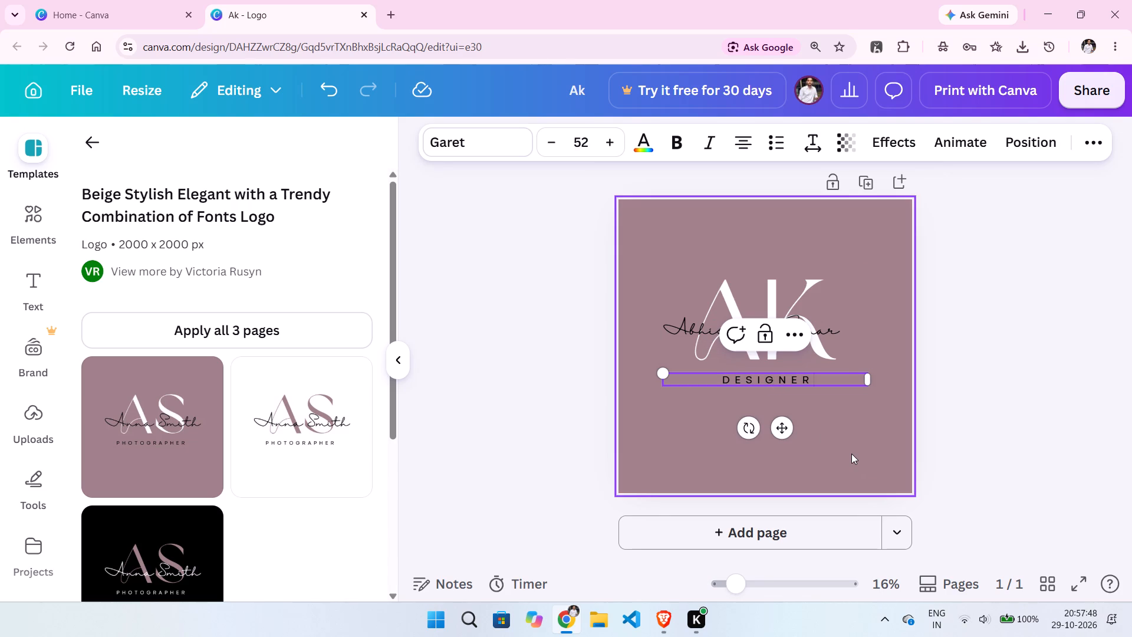
Change the tagline below the monogram to PROGRAMMER.
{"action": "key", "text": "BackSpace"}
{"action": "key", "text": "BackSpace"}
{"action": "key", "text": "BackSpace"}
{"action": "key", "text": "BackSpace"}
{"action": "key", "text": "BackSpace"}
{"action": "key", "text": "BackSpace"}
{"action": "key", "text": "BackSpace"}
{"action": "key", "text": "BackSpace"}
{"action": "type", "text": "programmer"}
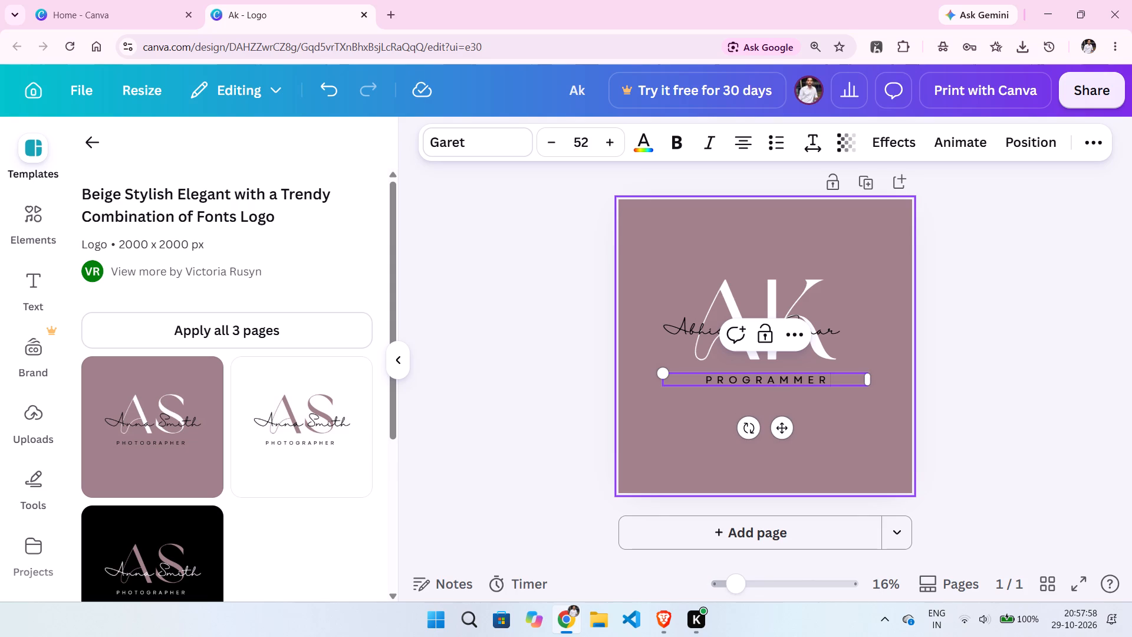
{"action": "left_click", "coordinate": [840, 439]}
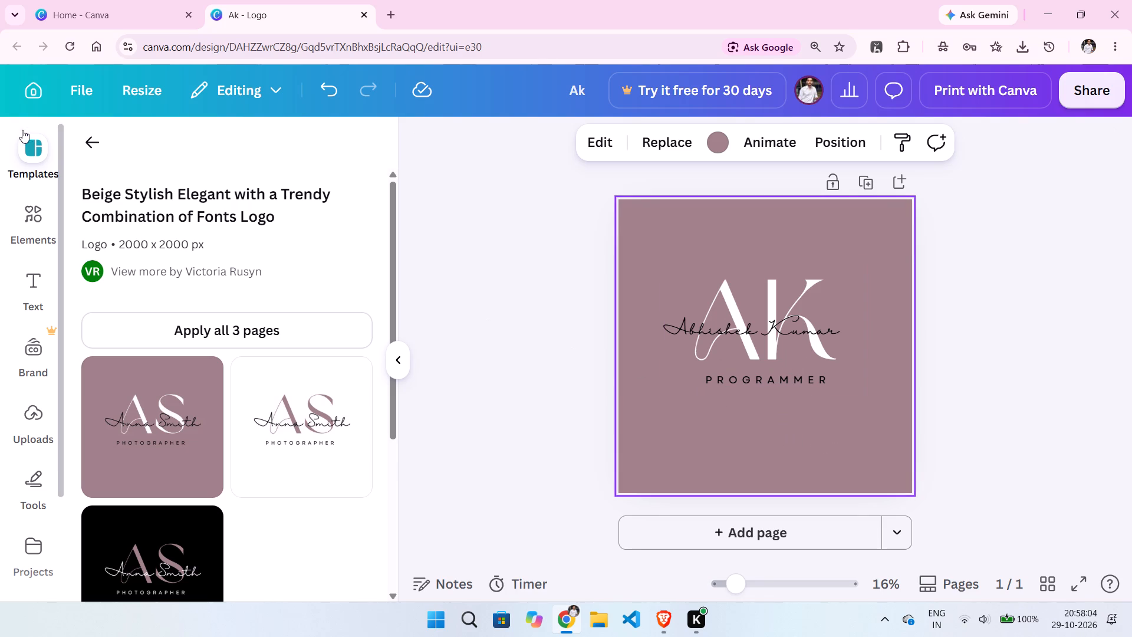
Add a new text box reading THE KING to the logo.
{"action": "left_click", "coordinate": [28, 268]}
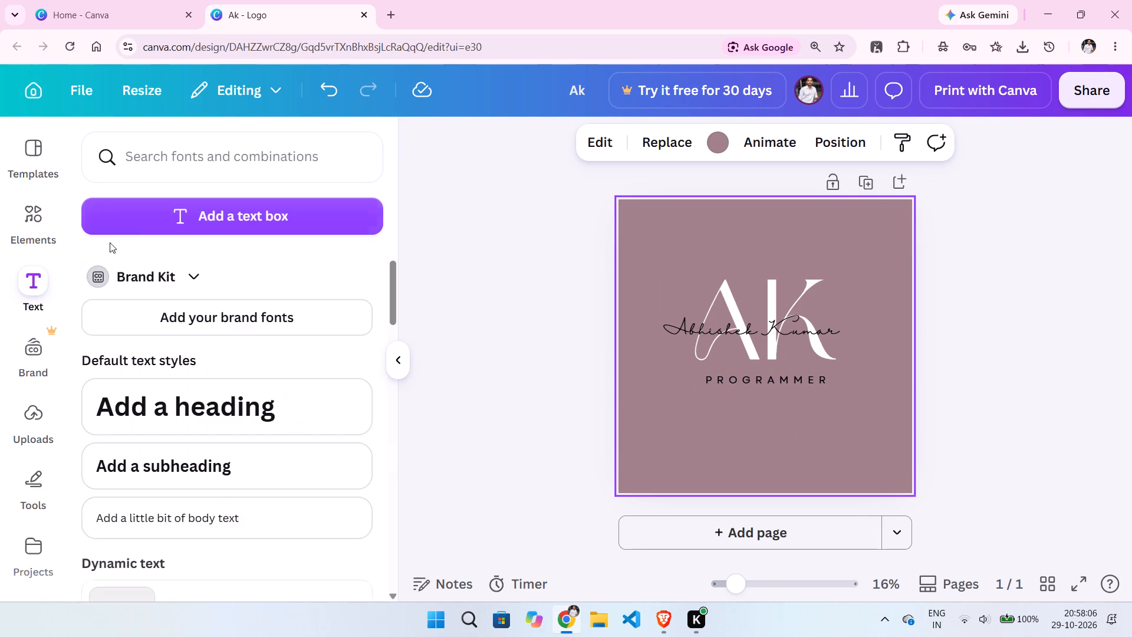
{"action": "left_click", "coordinate": [187, 216]}
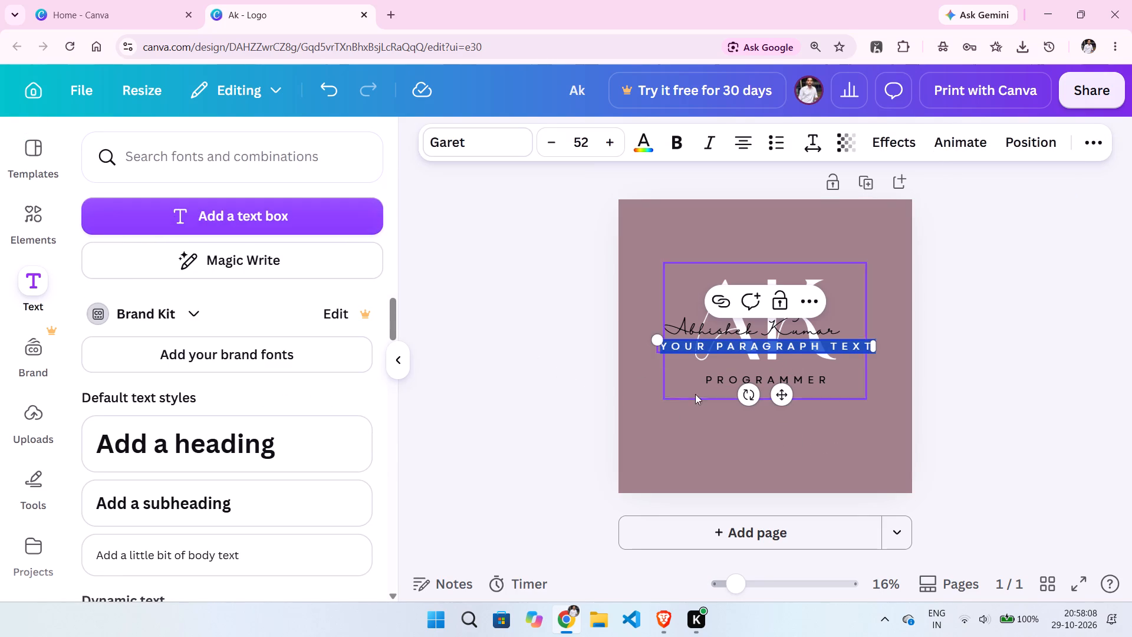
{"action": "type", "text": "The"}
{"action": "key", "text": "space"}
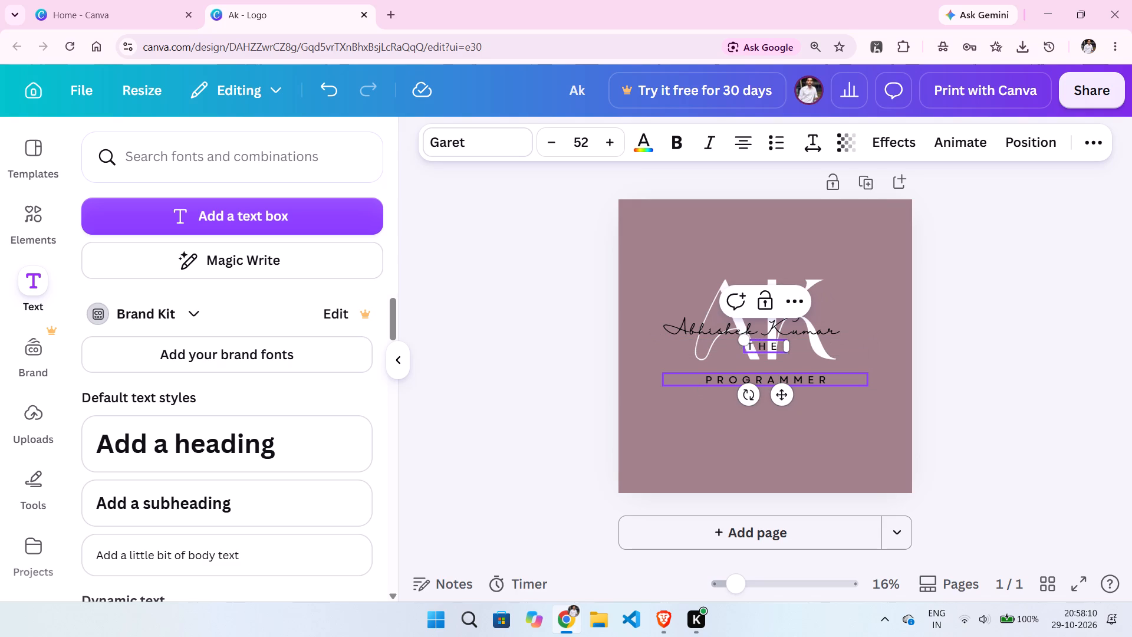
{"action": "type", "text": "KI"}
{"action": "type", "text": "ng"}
{"action": "left_click", "coordinate": [755, 430]}
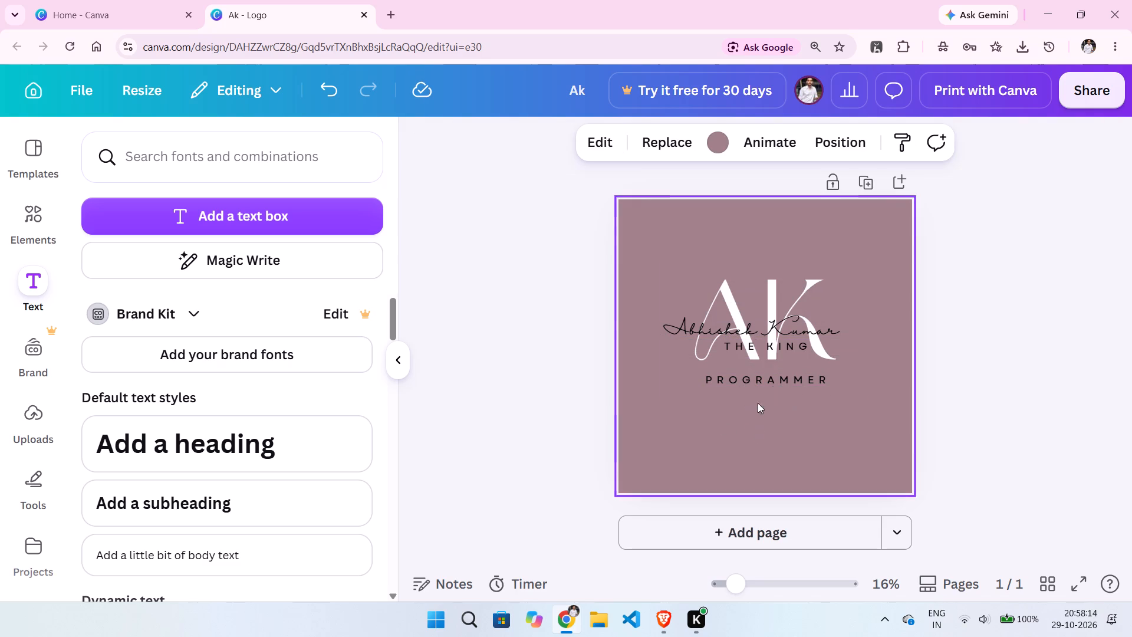
Move the THE KING text below the PROGRAMMER tagline, centred under the monogram.
{"action": "left_click_drag", "start_coordinate": [759, 344], "coordinate": [754, 402]}
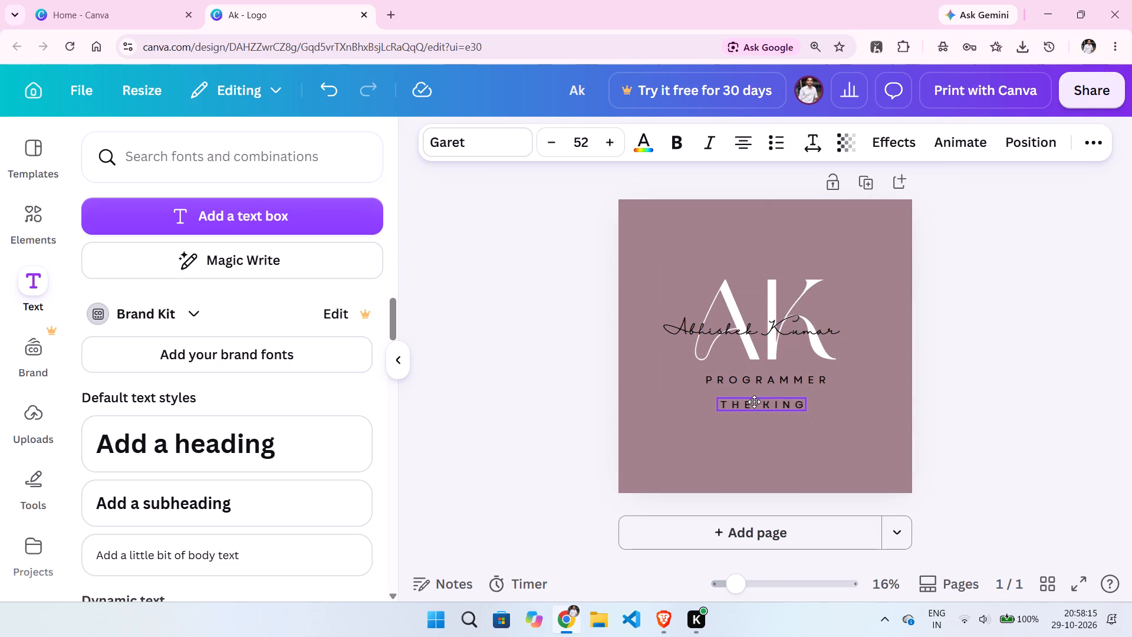
{"action": "left_click_drag", "start_coordinate": [754, 402], "coordinate": [756, 402]}
{"action": "left_click", "coordinate": [817, 441]}
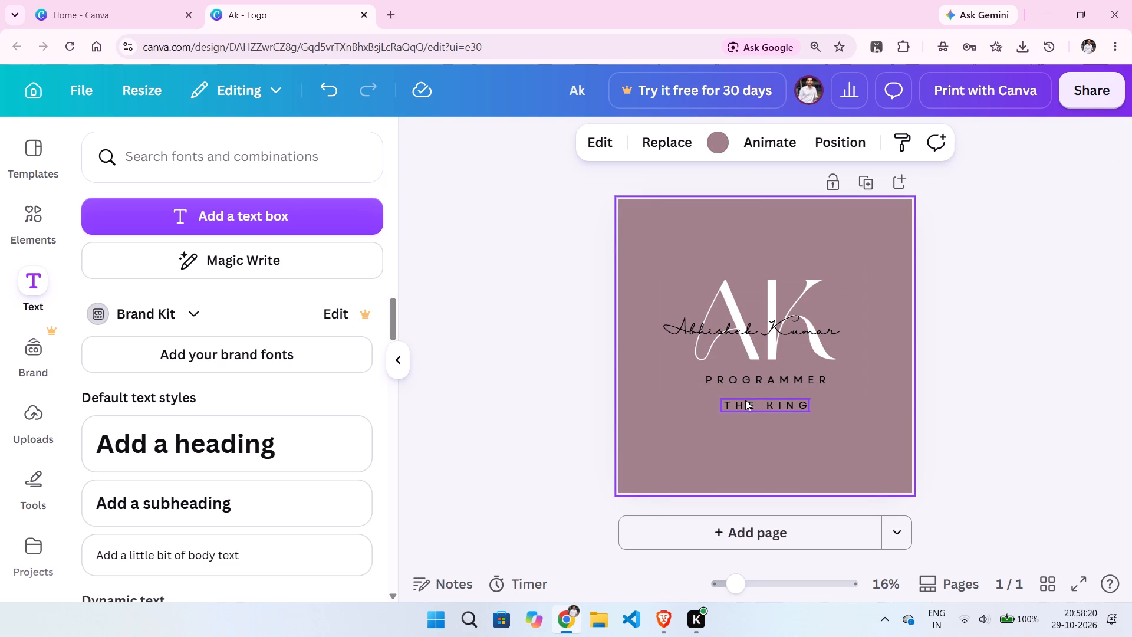
Search the elements library for king crown and add the black dripping-paint crown graphic to the logo.
{"action": "left_click", "coordinate": [53, 205]}
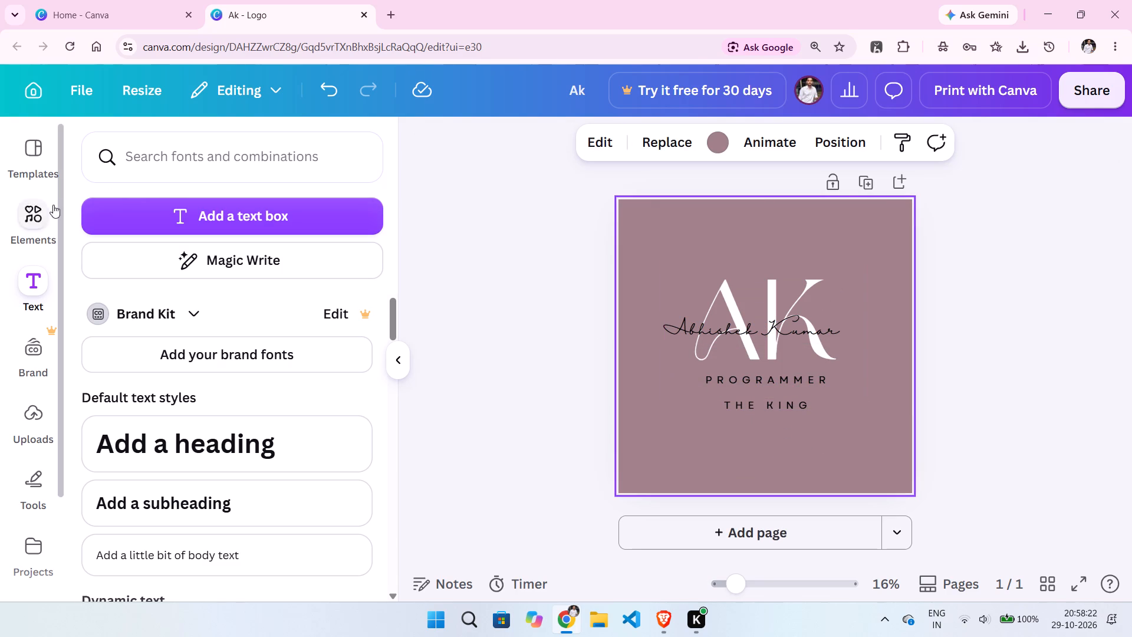
{"action": "left_click", "coordinate": [170, 155]}
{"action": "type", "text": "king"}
{"action": "left_click", "coordinate": [190, 237]}
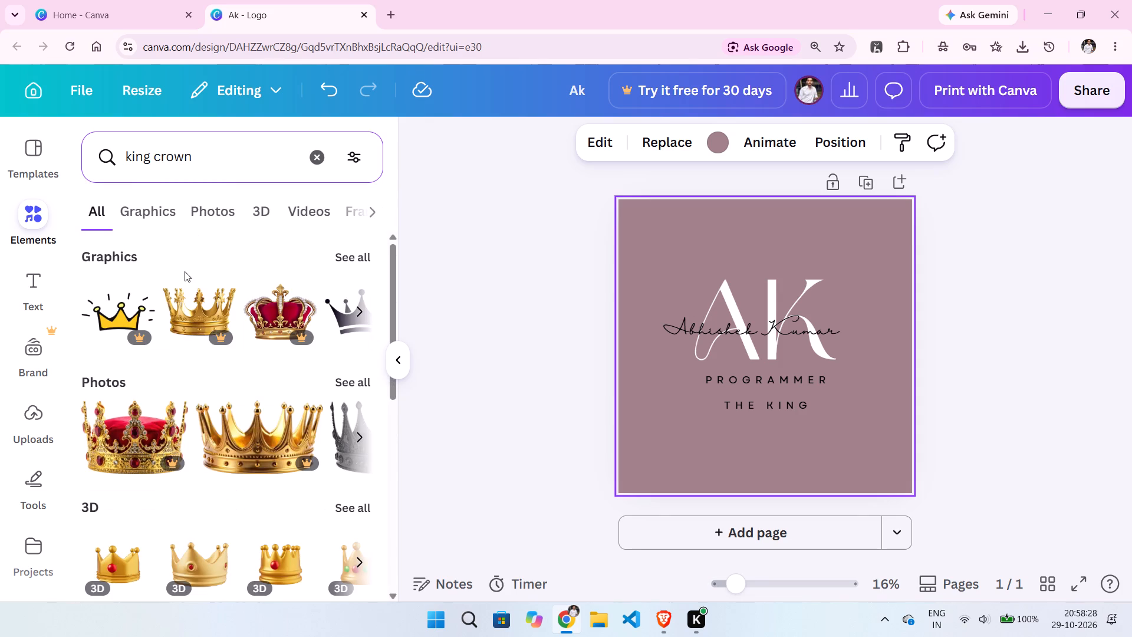
{"action": "left_click", "coordinate": [355, 316]}
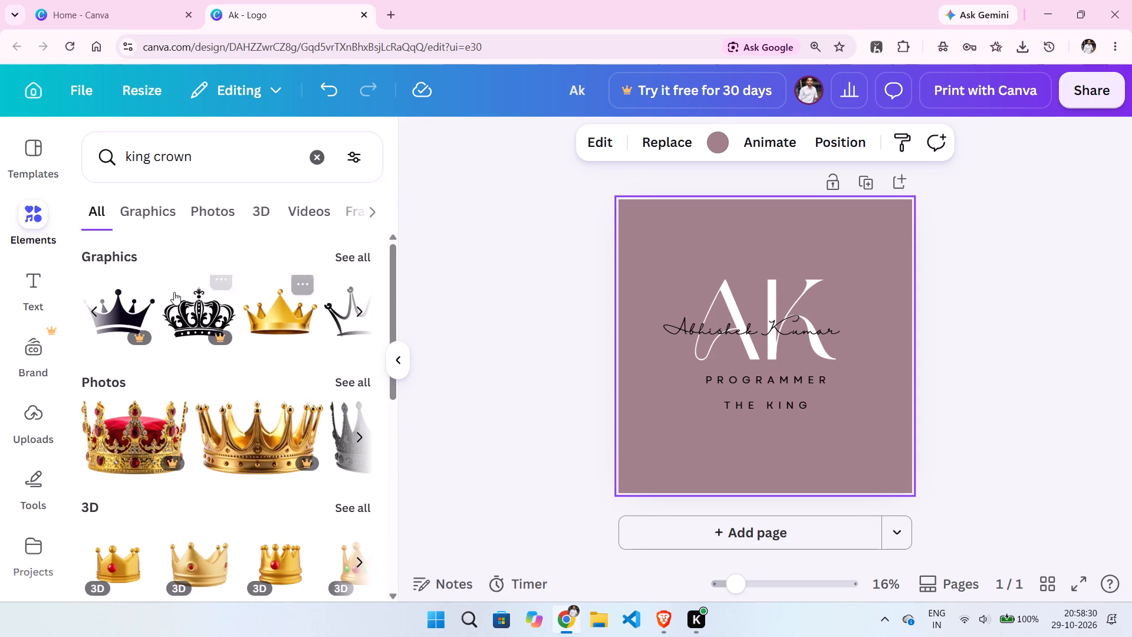
{"action": "left_click", "coordinate": [358, 313]}
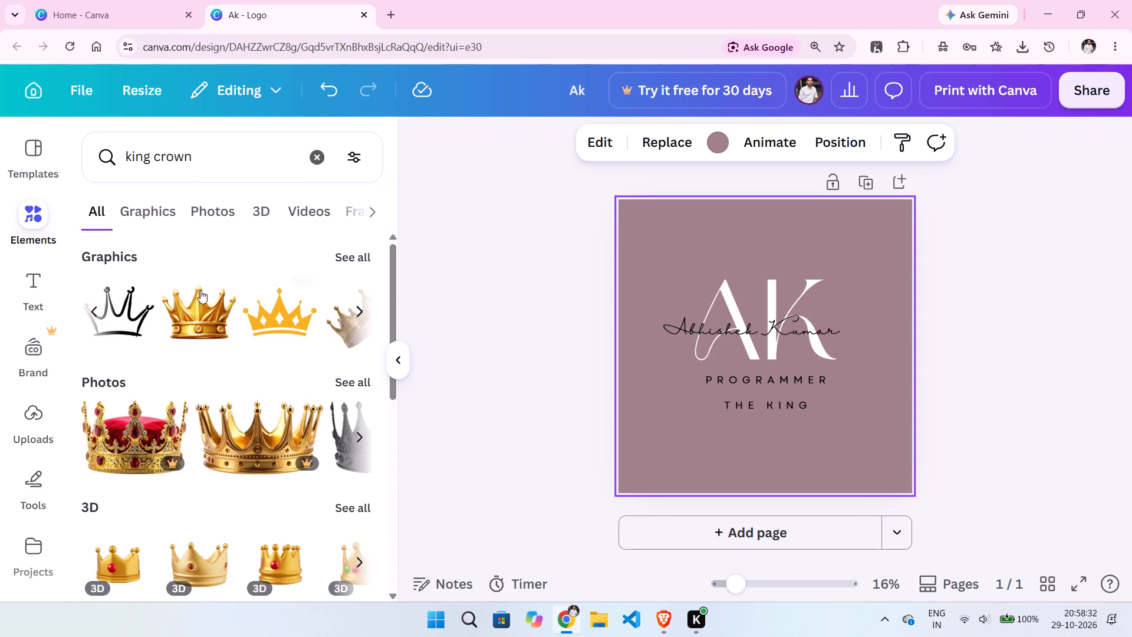
{"action": "left_click", "coordinate": [93, 314]}
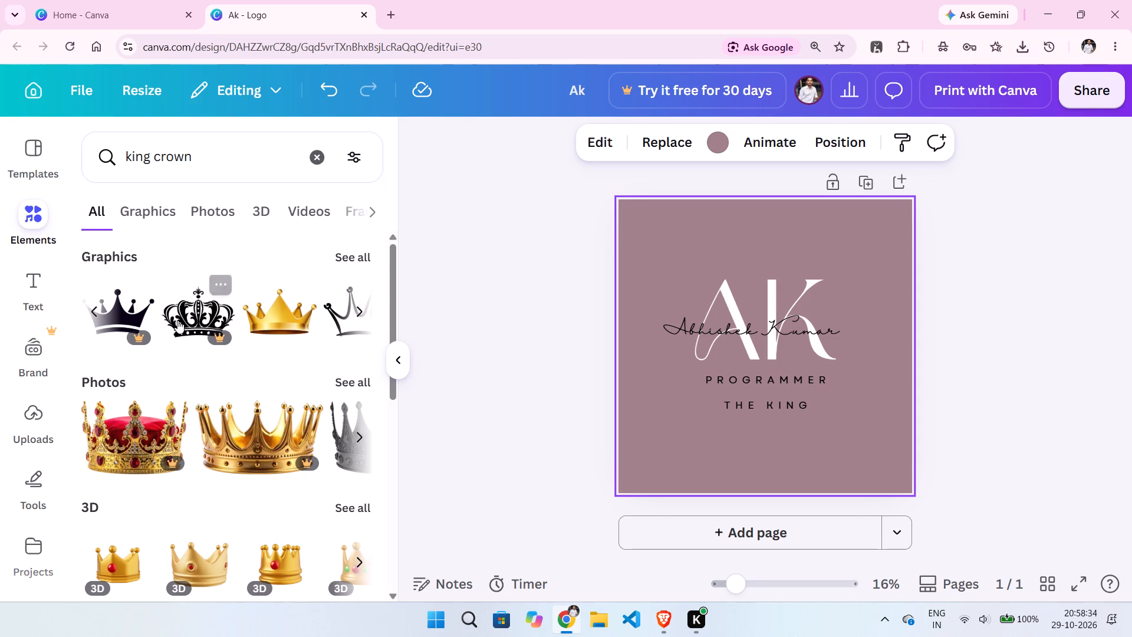
{"action": "left_click", "coordinate": [354, 313]}
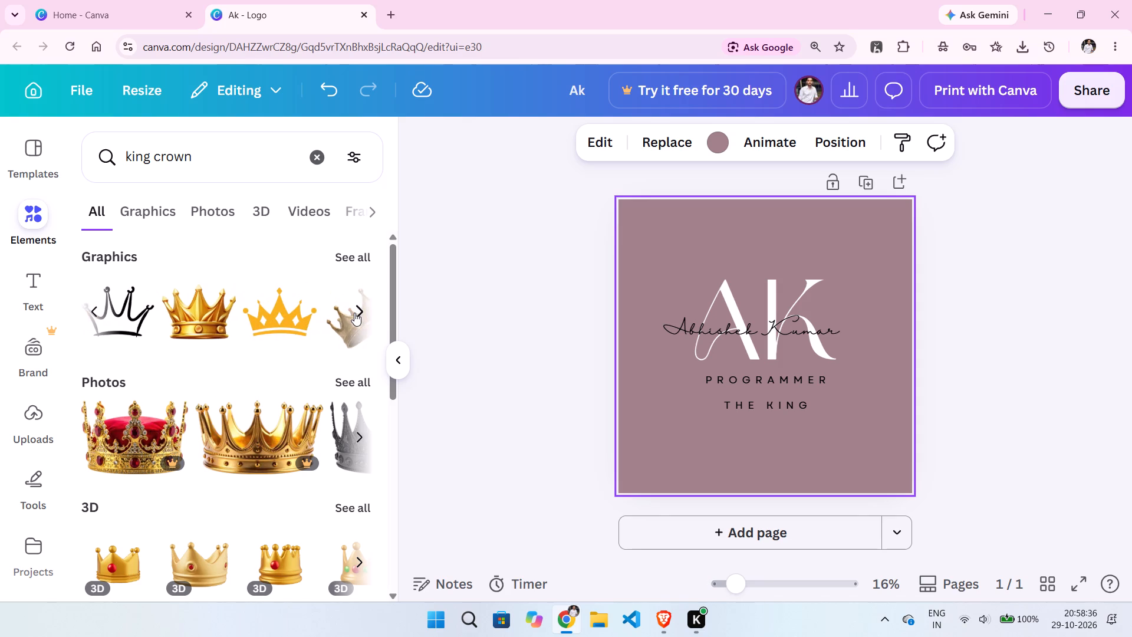
{"action": "left_click", "coordinate": [354, 313]}
{"action": "left_click", "coordinate": [354, 313]}
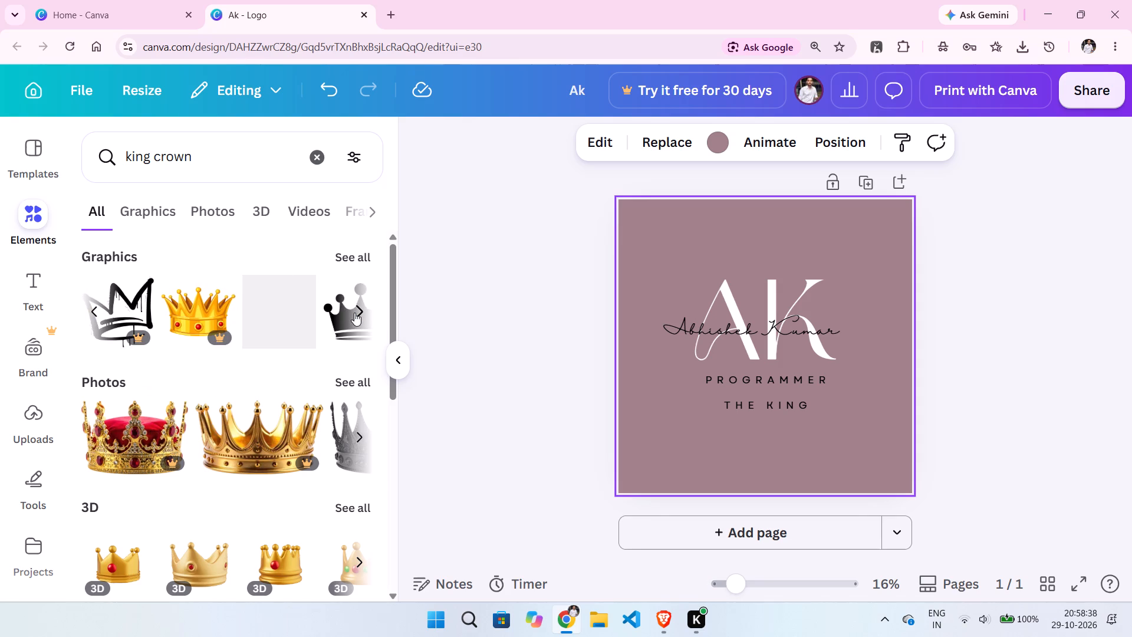
{"action": "left_click", "coordinate": [354, 313]}
{"action": "left_click", "coordinate": [354, 313]}
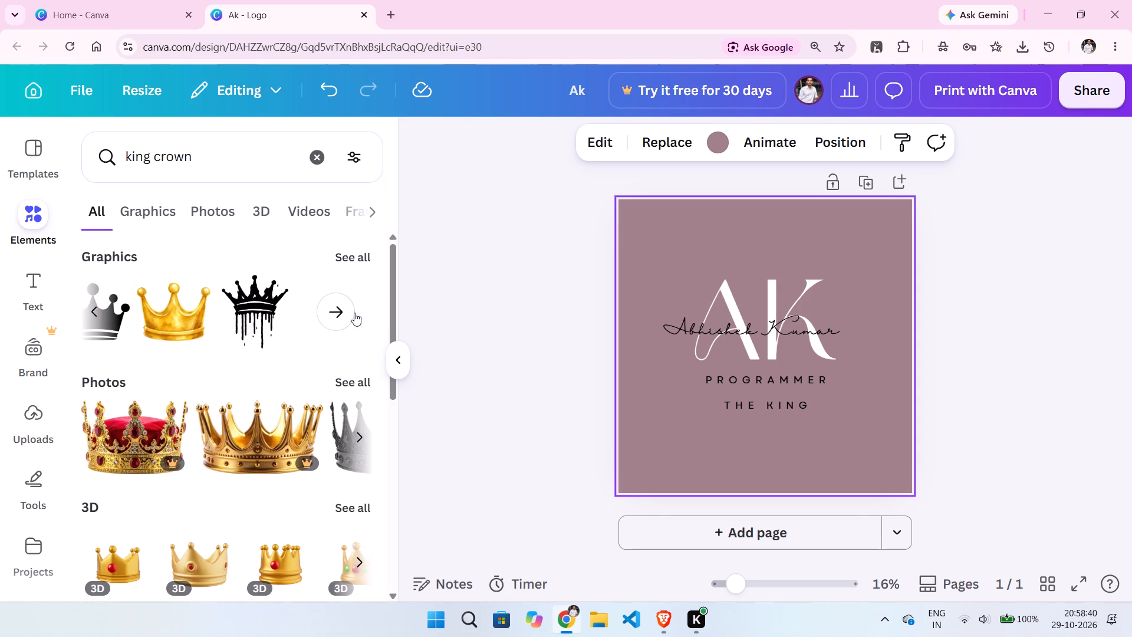
{"action": "left_click", "coordinate": [277, 307]}
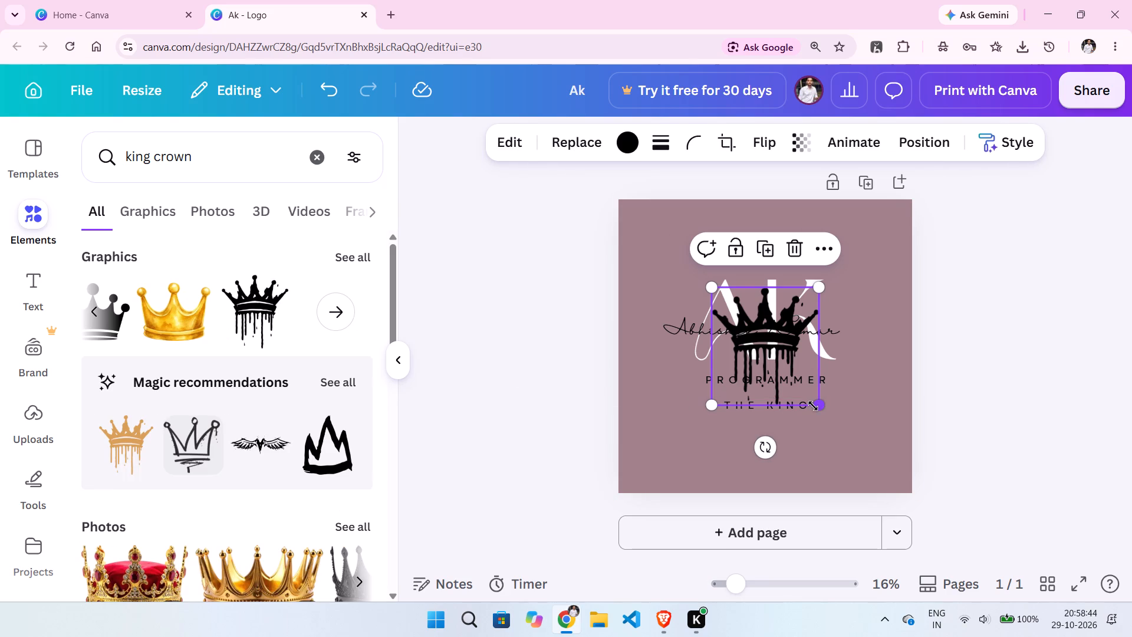
Shrink the crown and centre it between the PROGRAMMER tagline and the THE KING text, lowering THE KING to make room.
{"action": "left_click_drag", "start_coordinate": [813, 406], "coordinate": [761, 320]}
{"action": "left_click_drag", "start_coordinate": [732, 314], "coordinate": [742, 389]}
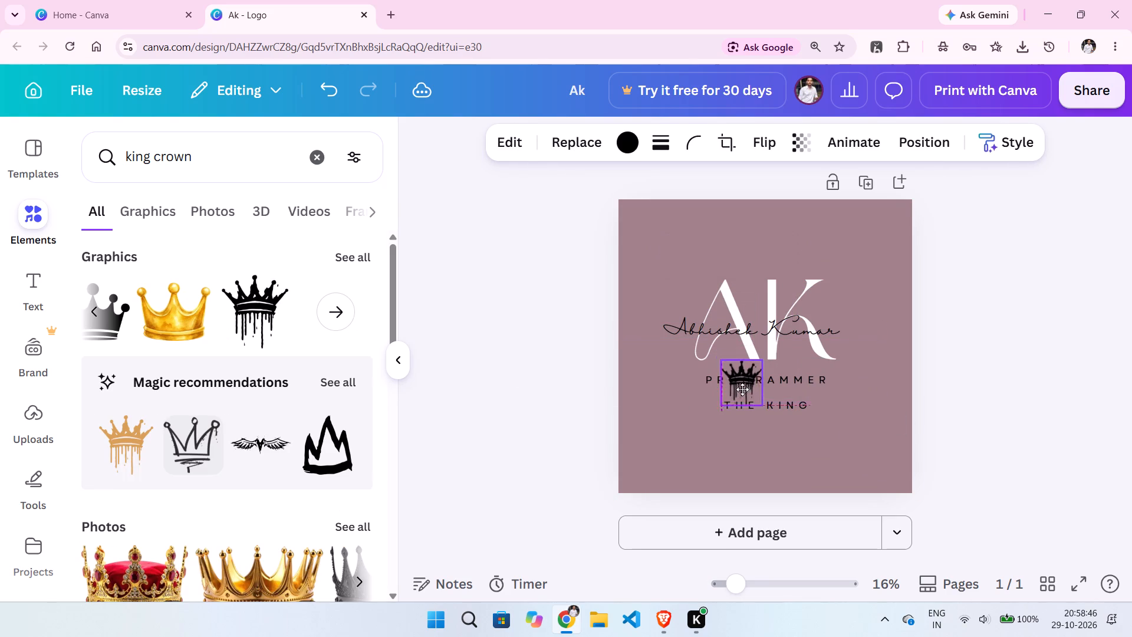
{"action": "left_click_drag", "start_coordinate": [742, 389], "coordinate": [760, 403]}
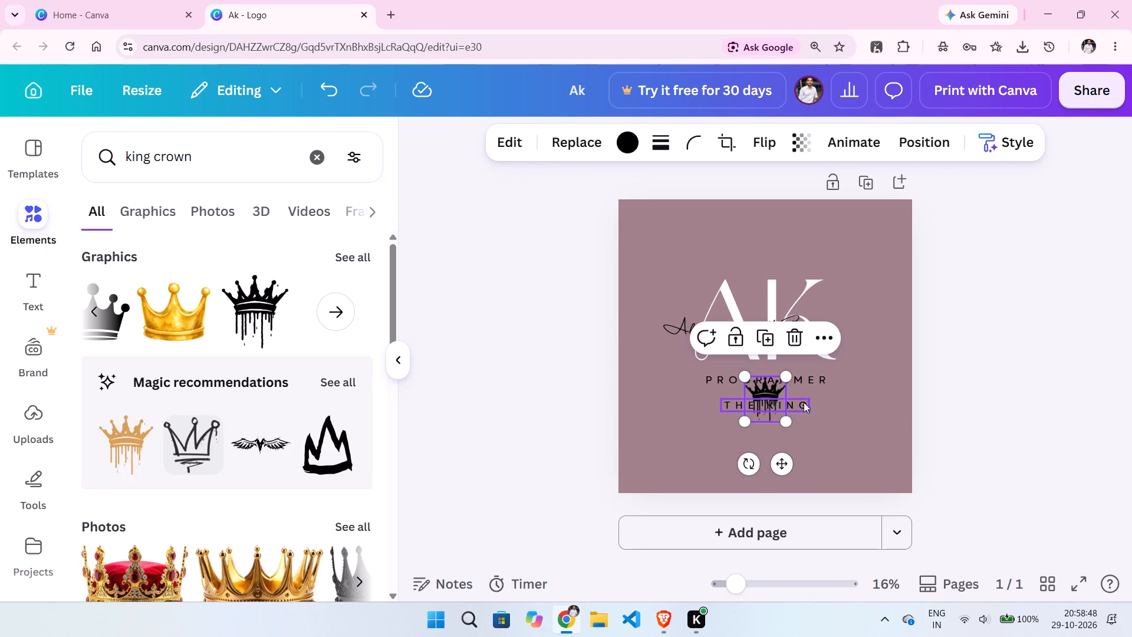
{"action": "left_click_drag", "start_coordinate": [802, 403], "coordinate": [802, 426]}
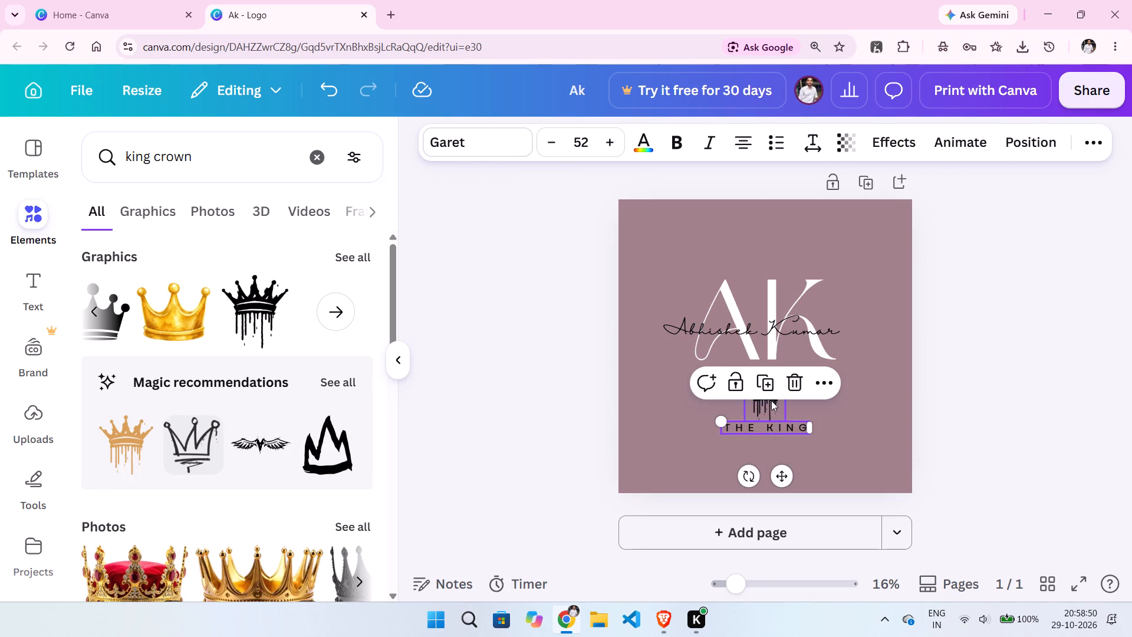
{"action": "left_click_drag", "start_coordinate": [771, 400], "coordinate": [771, 411]}
{"action": "left_click_drag", "start_coordinate": [801, 426], "coordinate": [802, 436]}
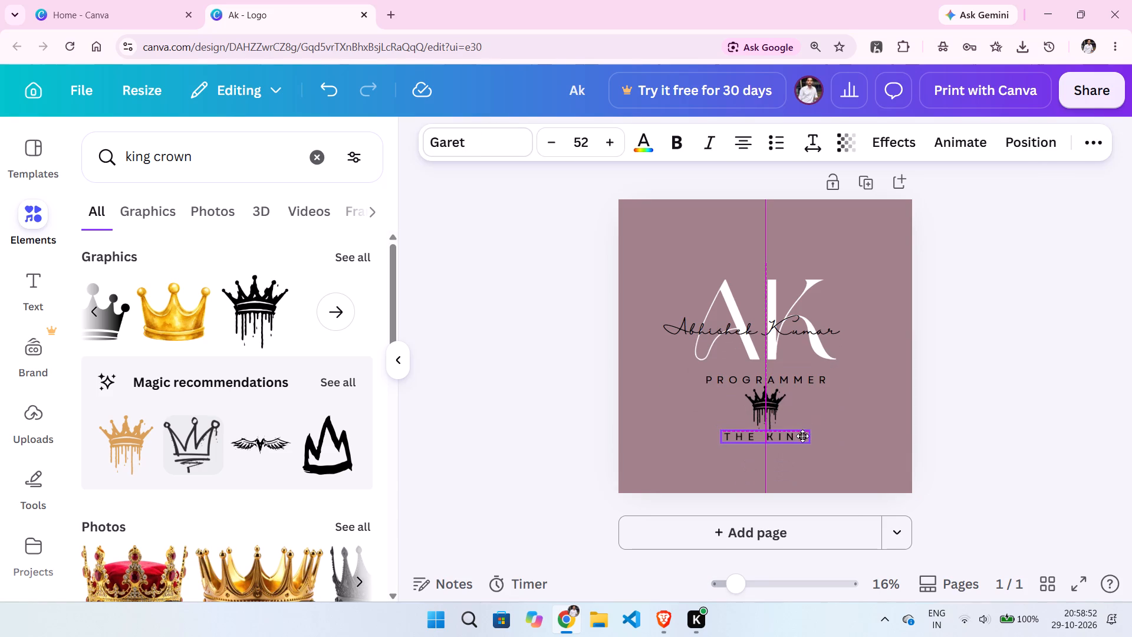
{"action": "left_click_drag", "start_coordinate": [802, 436], "coordinate": [802, 438]}
{"action": "left_click", "coordinate": [817, 426]}
{"action": "left_click", "coordinate": [852, 431]}
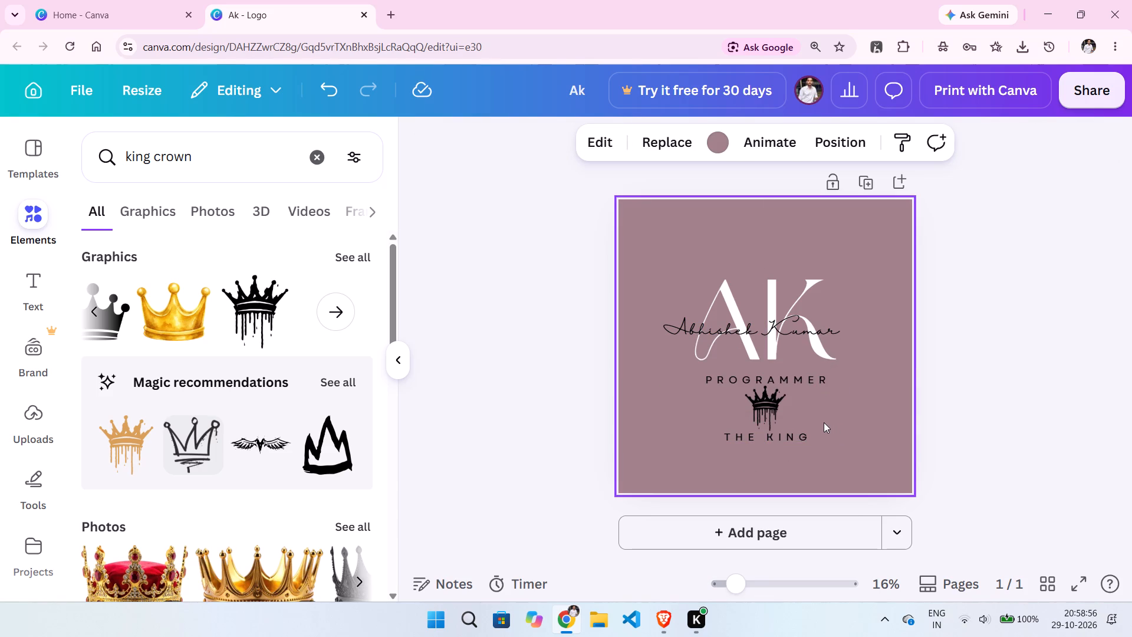
Delete the PROGRAMMER tagline and close the gap by moving the crown and the THE KING text up under the monogram.
{"action": "left_click", "coordinate": [782, 380]}
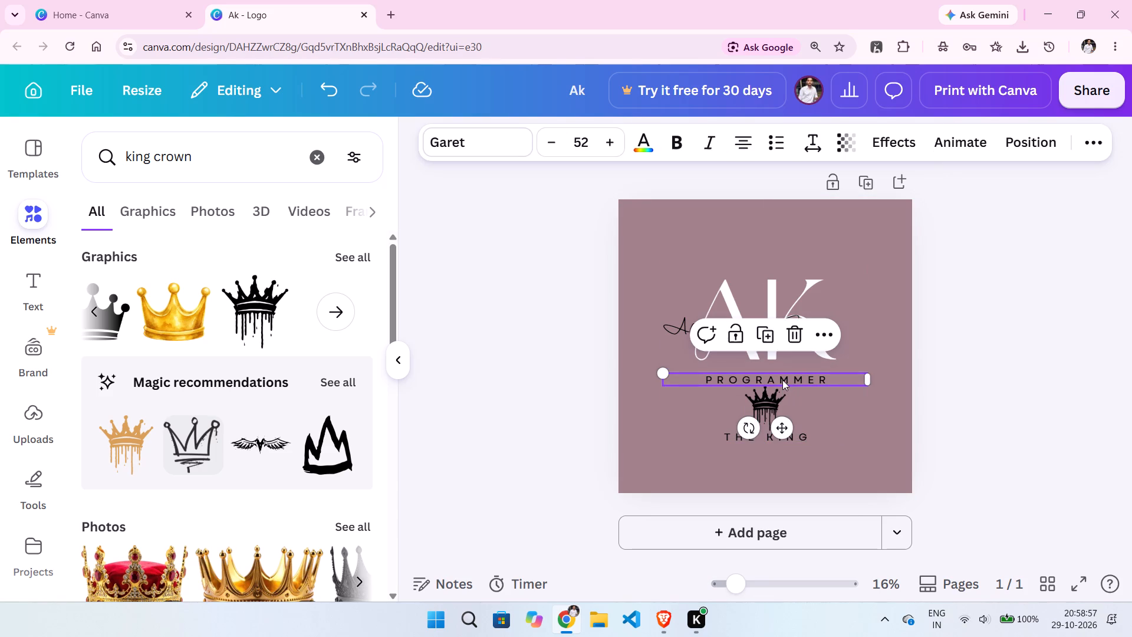
{"action": "key", "text": "Delete"}
{"action": "left_click_drag", "start_coordinate": [771, 407], "coordinate": [771, 391]}
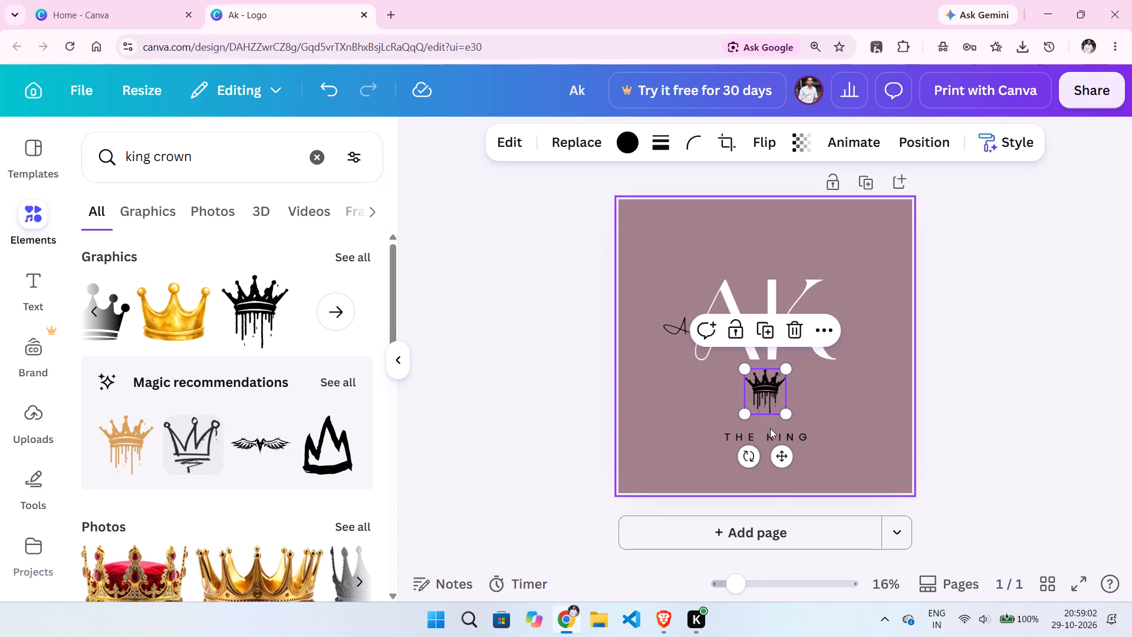
{"action": "left_click_drag", "start_coordinate": [770, 432], "coordinate": [772, 421]}
{"action": "left_click", "coordinate": [843, 408]}
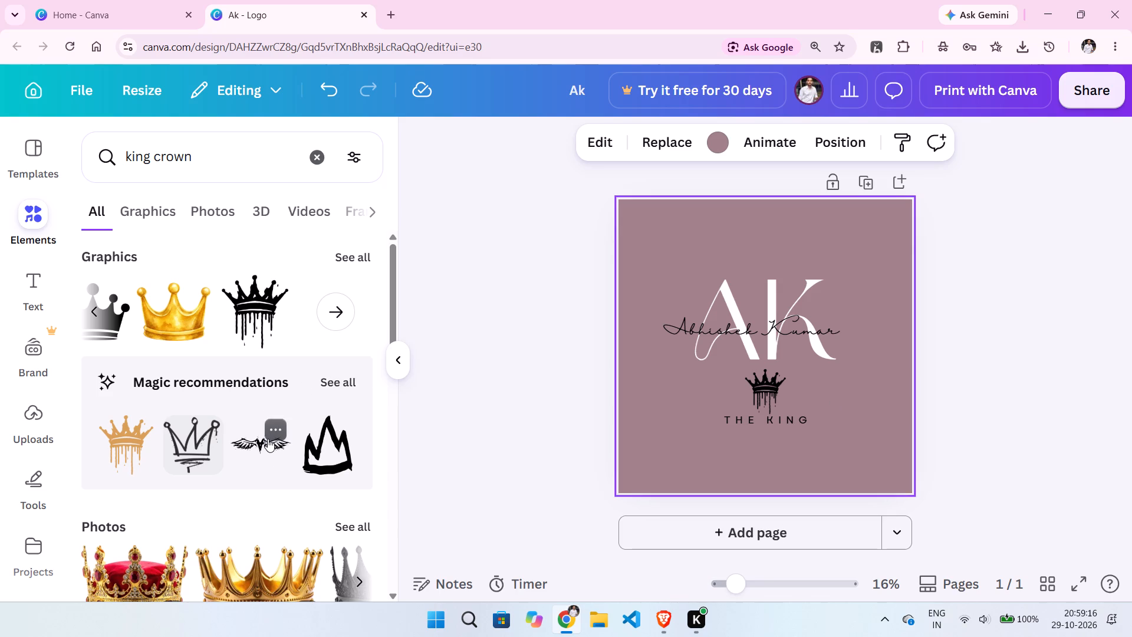
Add the black wings graphic from the magic recommendations and centre it below the THE KING text.
{"action": "left_click", "coordinate": [266, 454]}
{"action": "left_click_drag", "start_coordinate": [745, 352], "coordinate": [716, 455]}
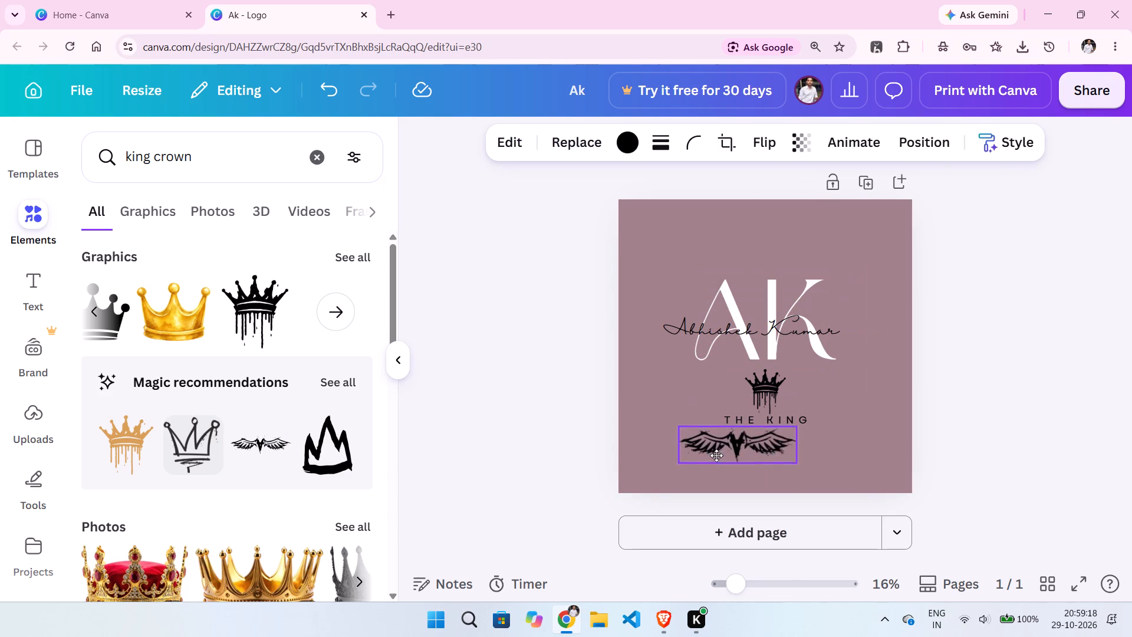
{"action": "left_click_drag", "start_coordinate": [716, 455], "coordinate": [744, 452]}
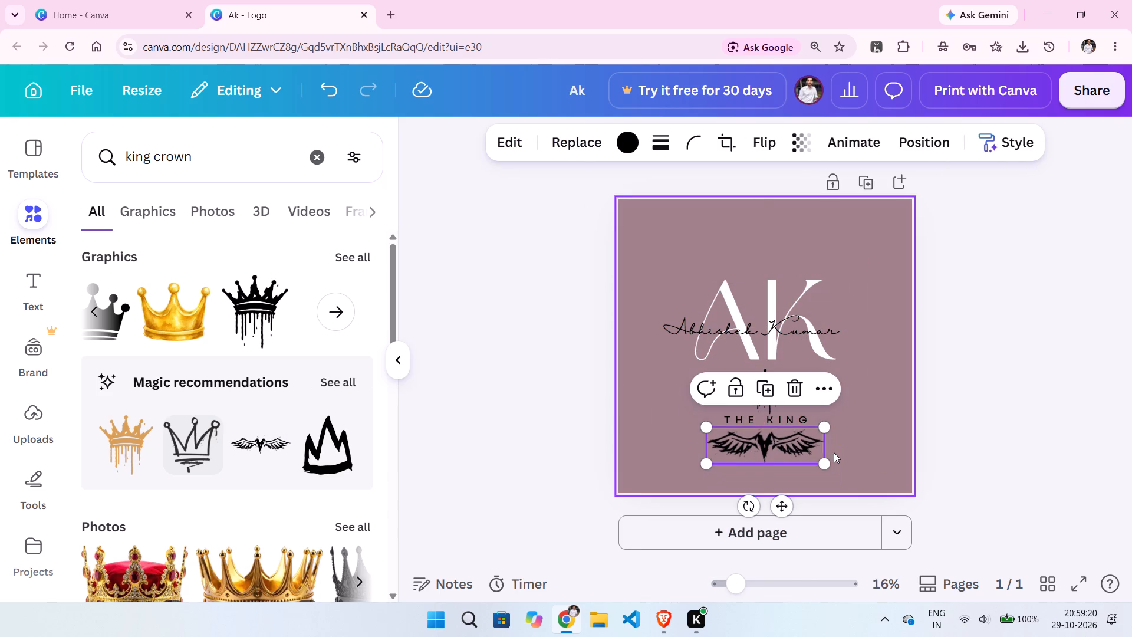
{"action": "left_click", "coordinate": [867, 468]}
Flip the wings graphic vertically.
{"action": "left_click", "coordinate": [769, 444]}
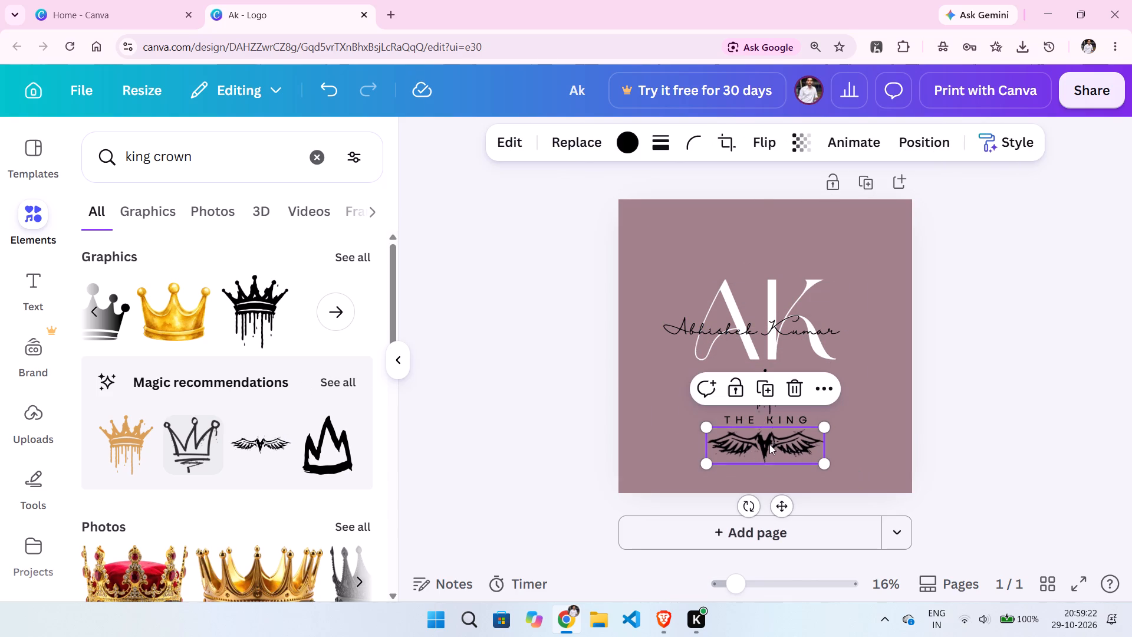
{"action": "left_click", "coordinate": [757, 143]}
{"action": "left_click", "coordinate": [756, 225]}
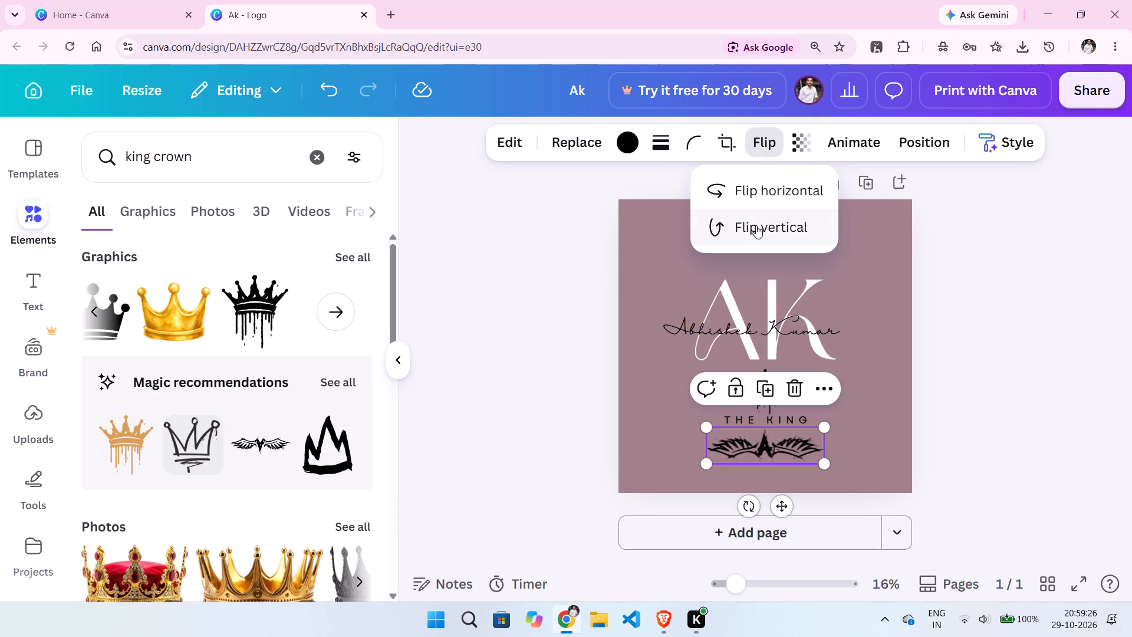
{"action": "left_click", "coordinate": [903, 379]}
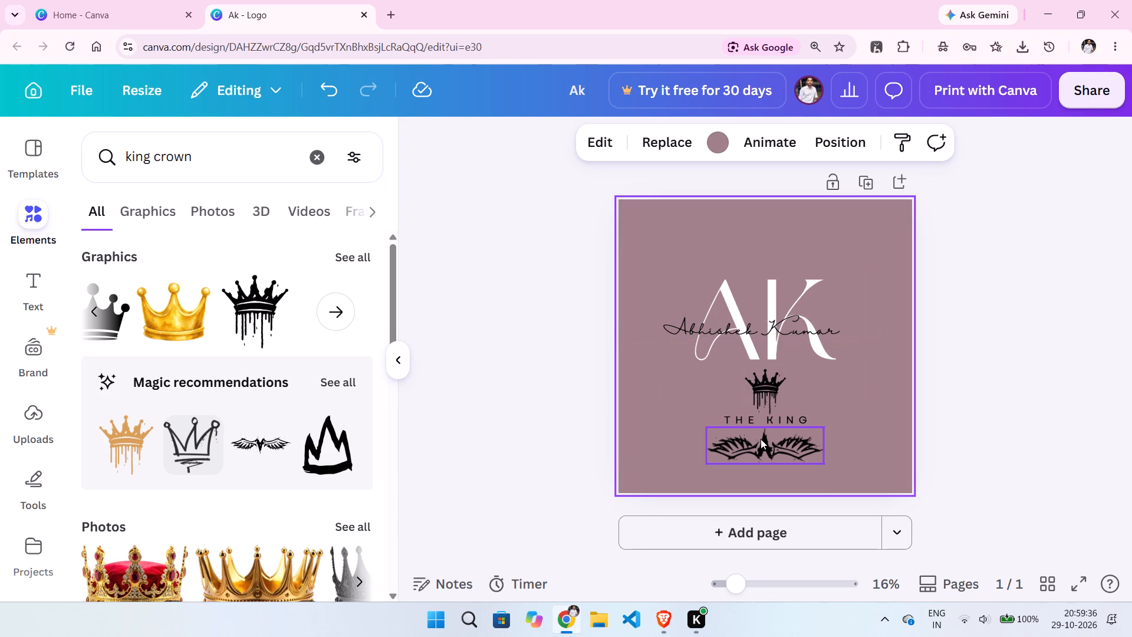
Move the wings graphic up onto the middle of the AK monogram, over the script name.
{"action": "left_click_drag", "start_coordinate": [763, 443], "coordinate": [753, 323]}
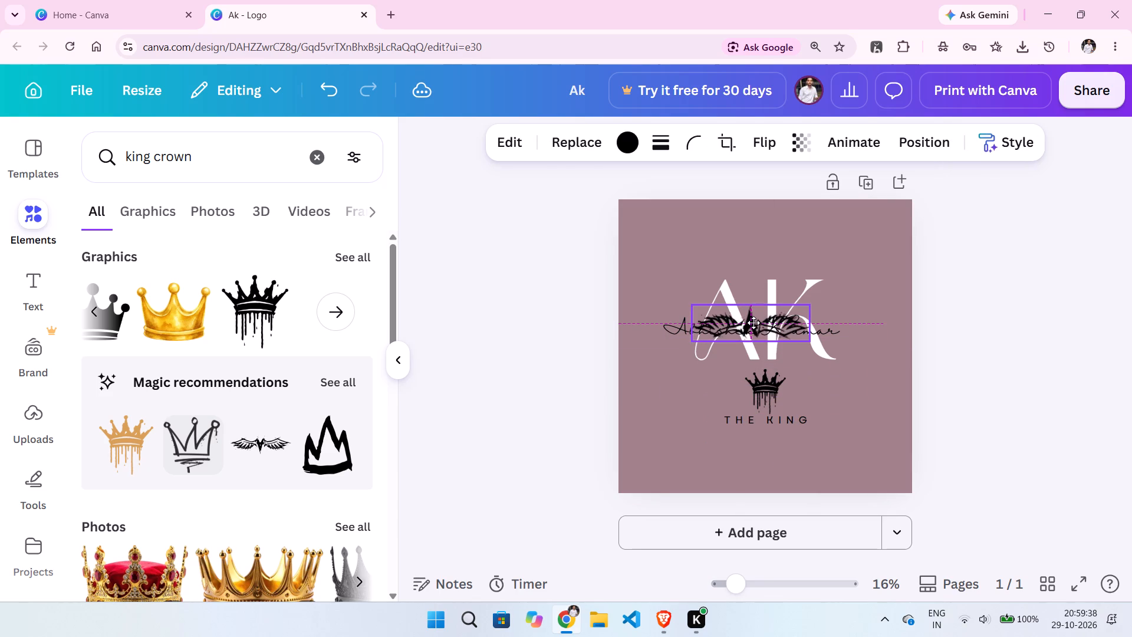
{"action": "left_click_drag", "start_coordinate": [753, 323], "coordinate": [756, 323]}
{"action": "left_click", "coordinate": [861, 408]}
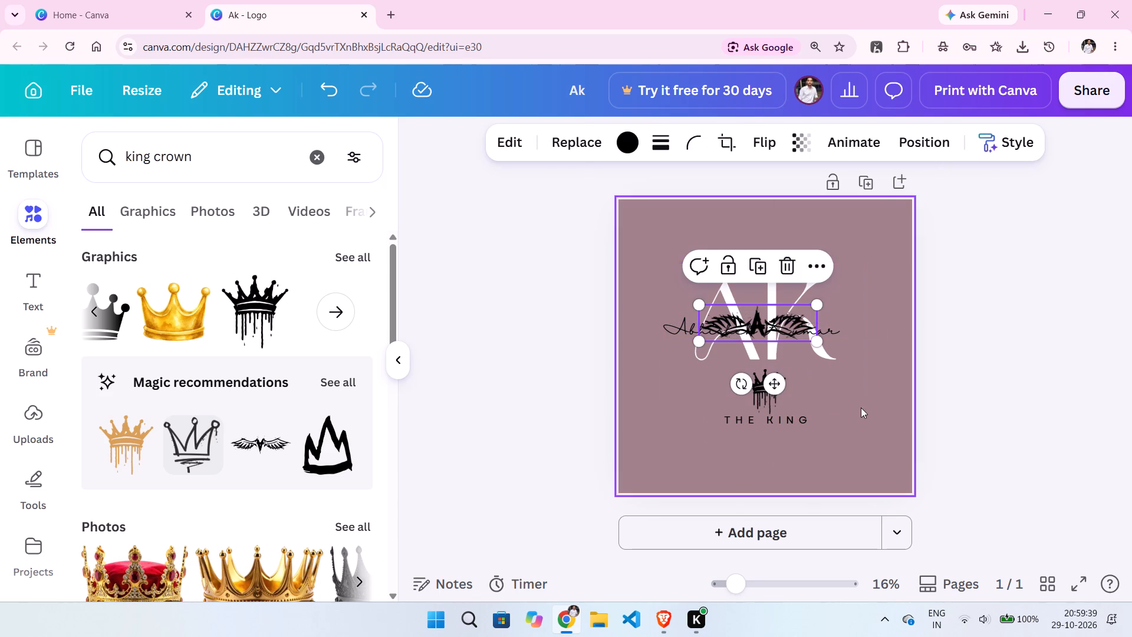
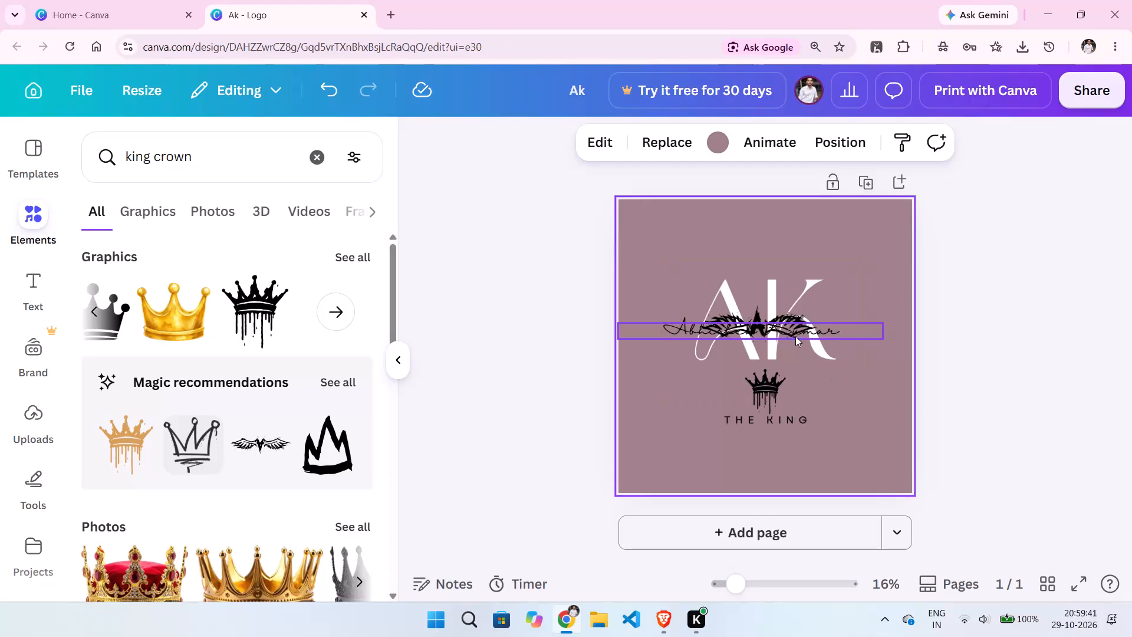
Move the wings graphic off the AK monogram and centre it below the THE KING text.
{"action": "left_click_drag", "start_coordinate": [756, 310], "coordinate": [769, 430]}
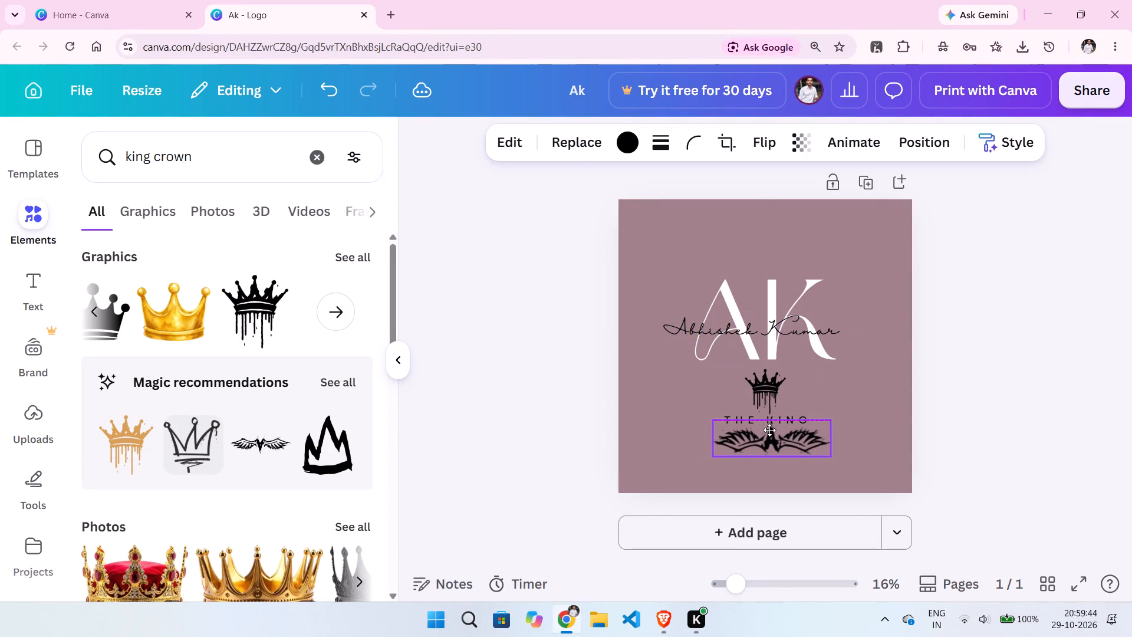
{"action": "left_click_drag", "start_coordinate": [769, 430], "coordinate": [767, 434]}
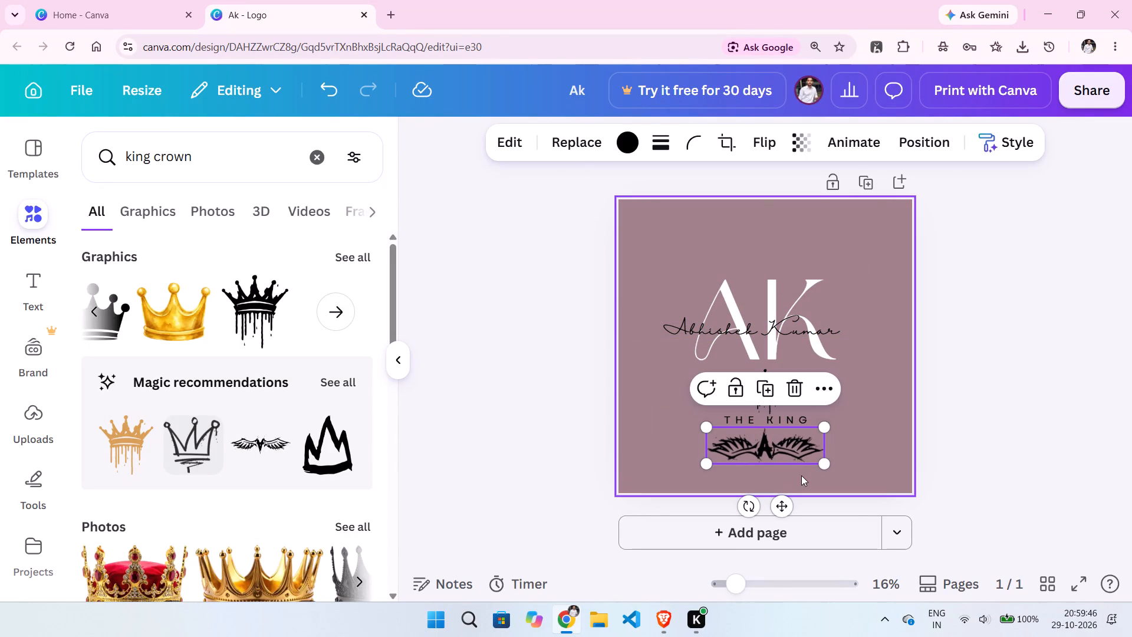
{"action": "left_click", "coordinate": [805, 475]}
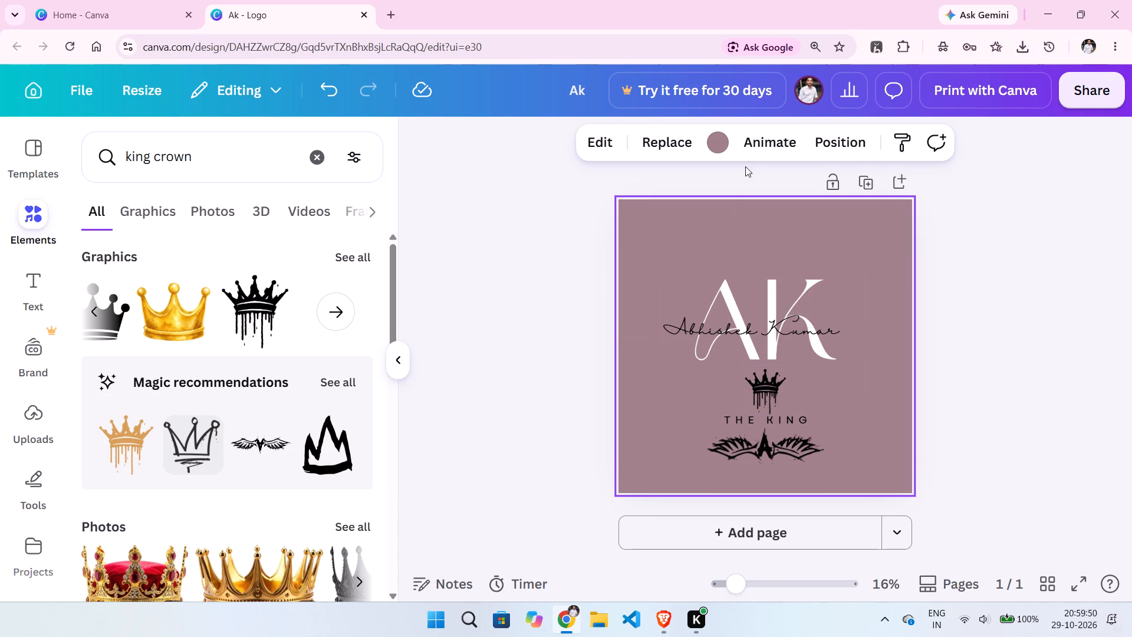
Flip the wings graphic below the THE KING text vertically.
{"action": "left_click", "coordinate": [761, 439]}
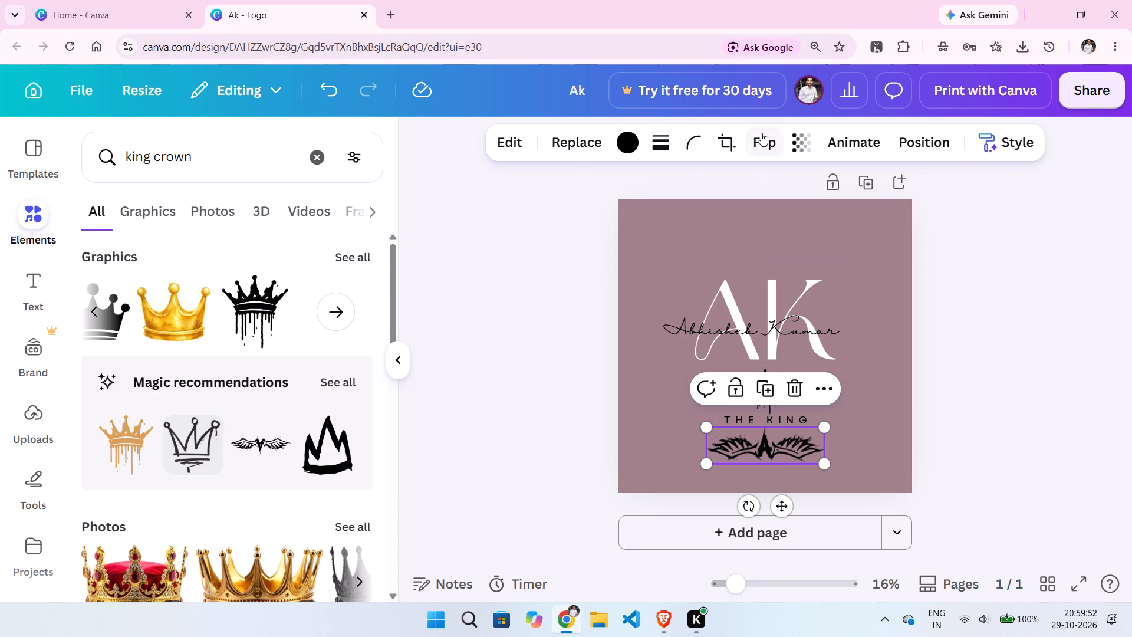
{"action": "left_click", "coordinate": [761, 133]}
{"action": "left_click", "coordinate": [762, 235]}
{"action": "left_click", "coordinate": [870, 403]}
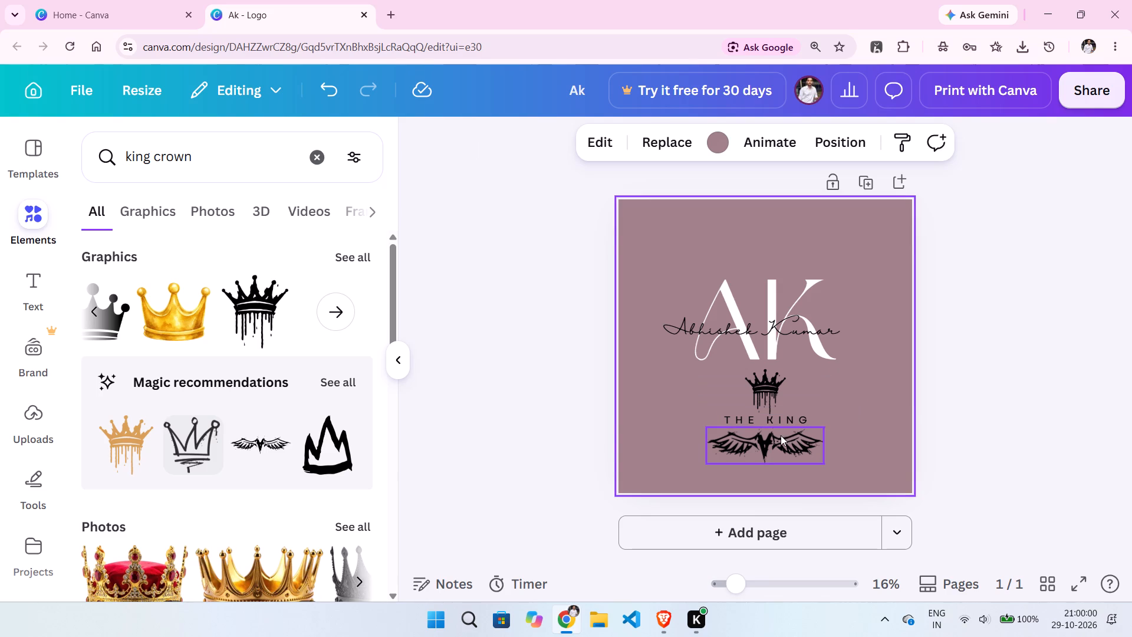
Add the upswept pair of separate black wings from the full magic recommendations and move it down beside the THE KING text.
{"action": "left_click", "coordinate": [350, 380]}
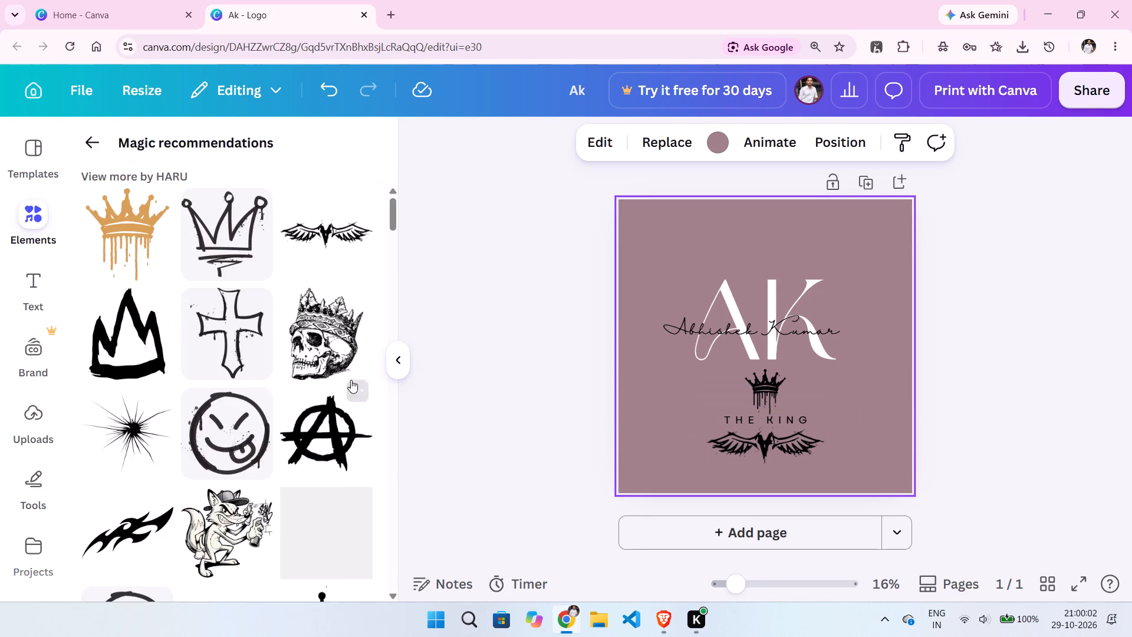
{"action": "scroll", "coordinate": [351, 380], "scroll_direction": "down", "scroll_amount": 3}
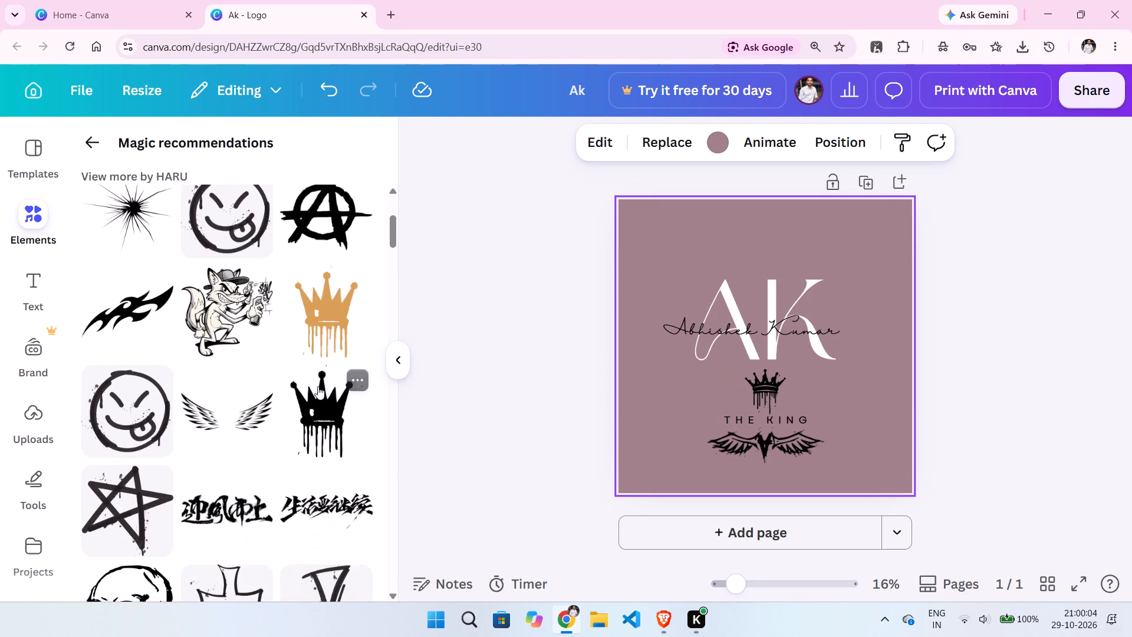
{"action": "left_click", "coordinate": [233, 417]}
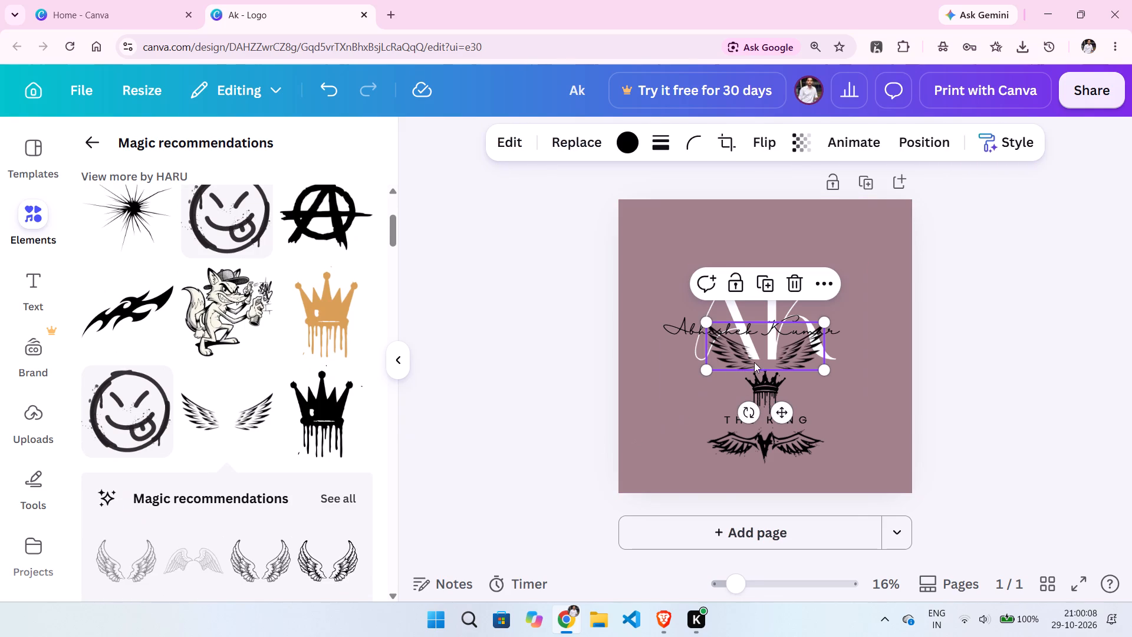
{"action": "left_click_drag", "start_coordinate": [758, 361], "coordinate": [695, 437]}
Delete the earlier wings graphic below the THE KING text.
{"action": "left_click", "coordinate": [808, 446]}
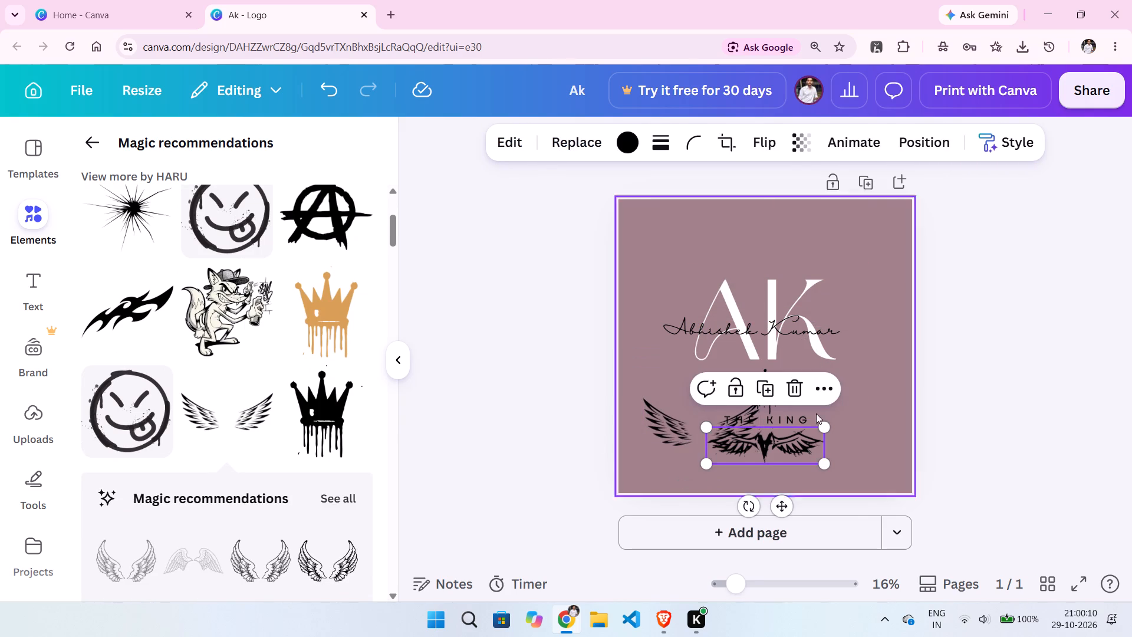
{"action": "left_click", "coordinate": [782, 390]}
Move the new wings behind the AK monogram and enlarge them to the full page width, 2,000 by 810.
{"action": "left_click_drag", "start_coordinate": [691, 432], "coordinate": [741, 323]}
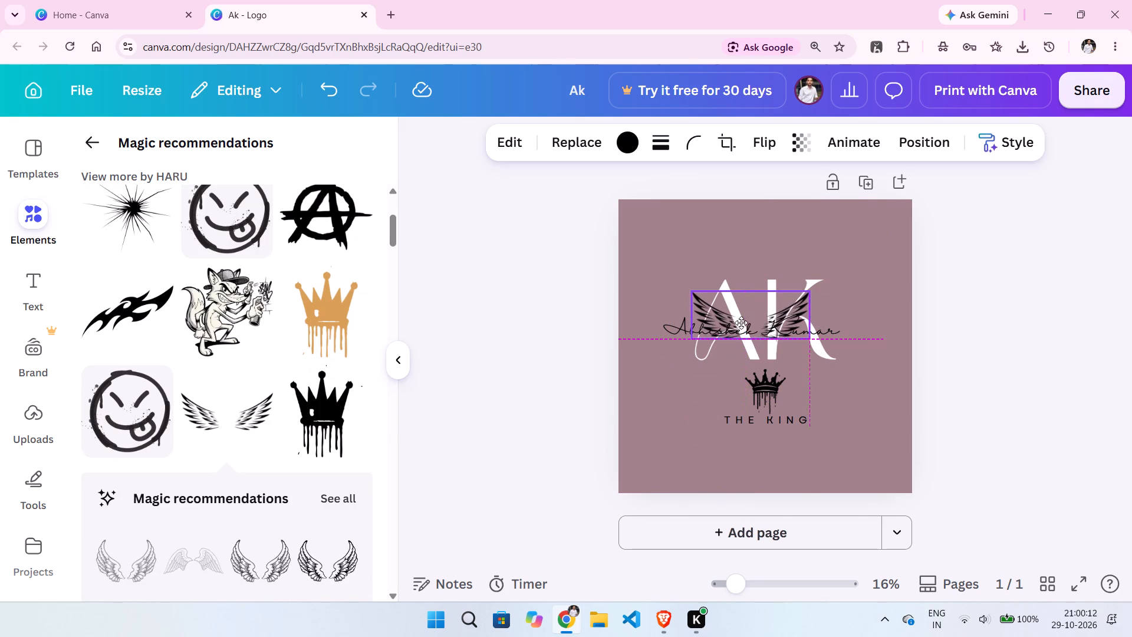
{"action": "left_click_drag", "start_coordinate": [741, 323], "coordinate": [751, 322]}
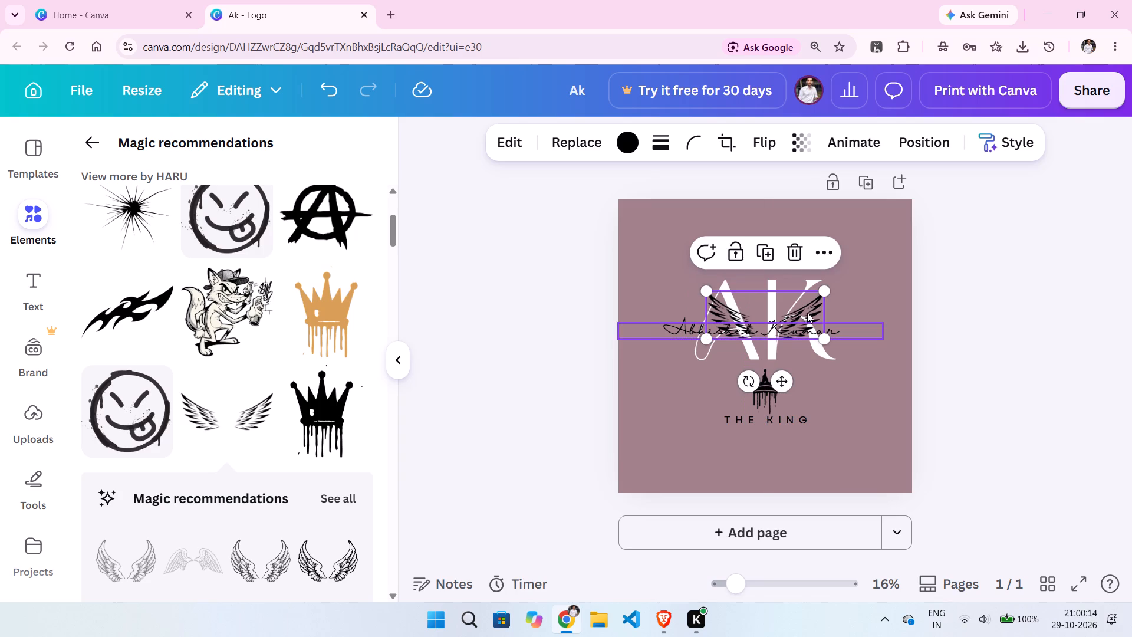
{"action": "left_click_drag", "start_coordinate": [826, 291], "coordinate": [1002, 207]}
{"action": "left_click_drag", "start_coordinate": [841, 294], "coordinate": [823, 315]}
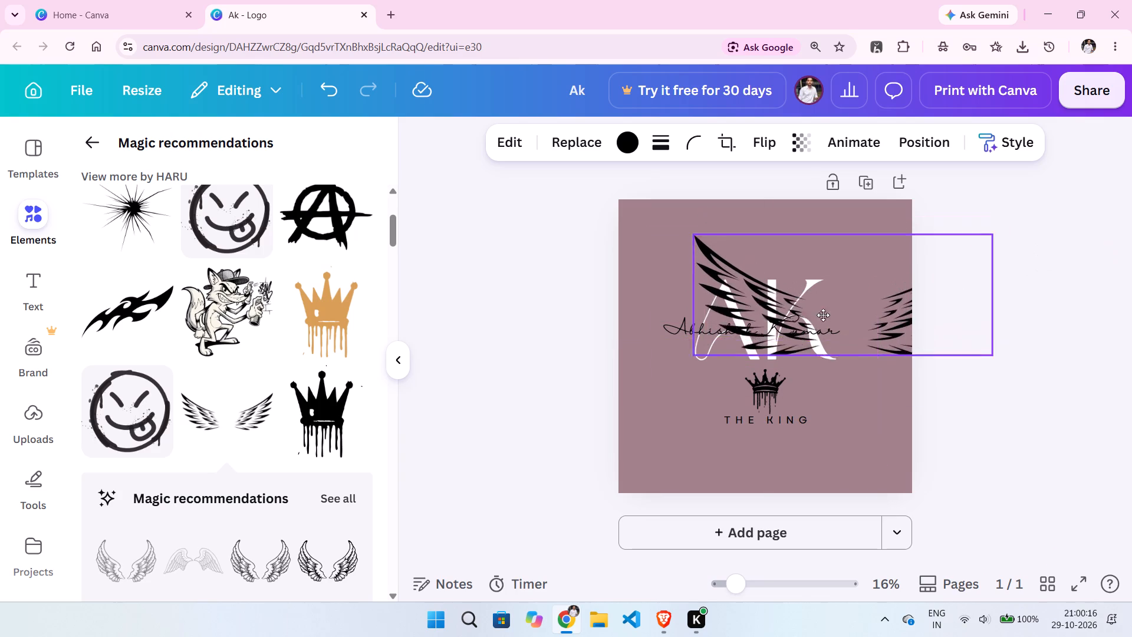
{"action": "left_click_drag", "start_coordinate": [823, 315], "coordinate": [752, 326]}
{"action": "left_click_drag", "start_coordinate": [914, 247], "coordinate": [910, 251]}
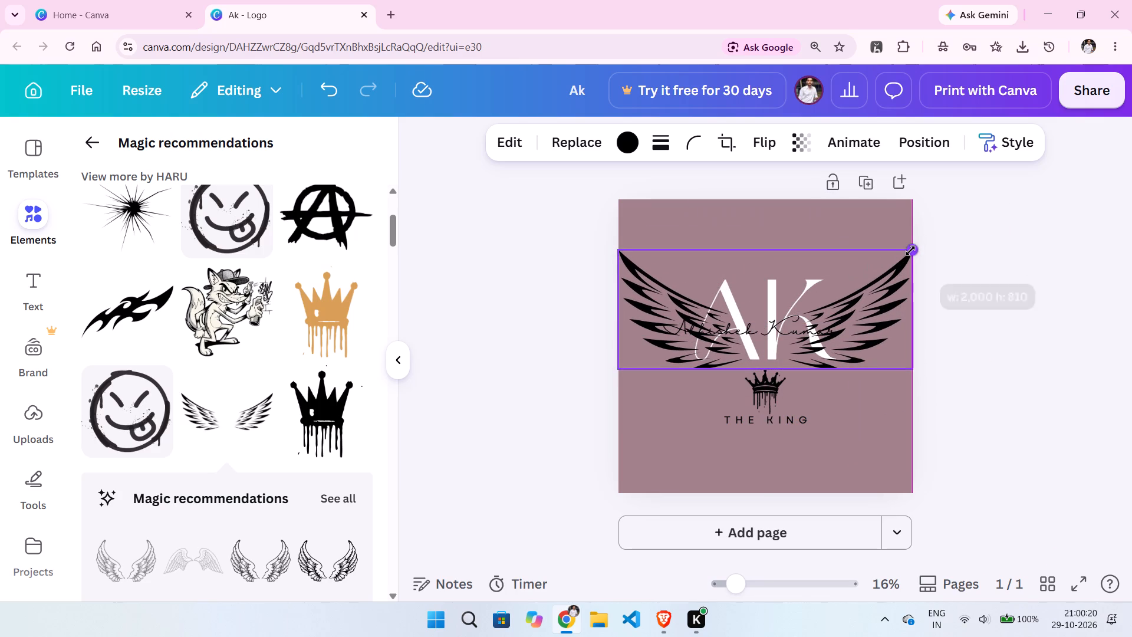
{"action": "left_click_drag", "start_coordinate": [910, 251], "coordinate": [910, 253]}
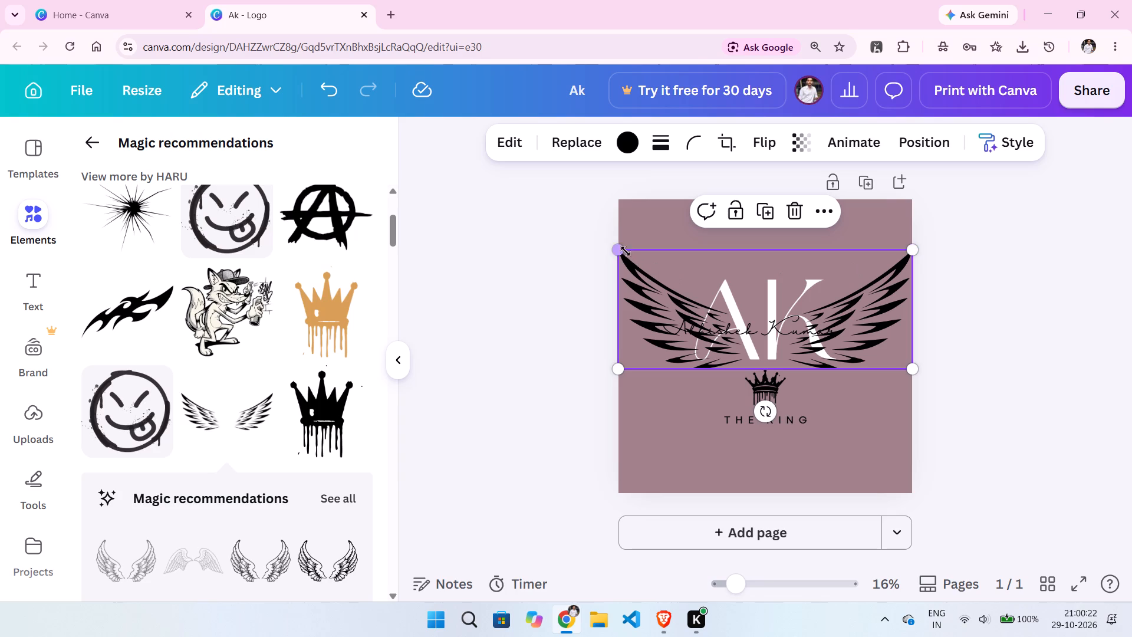
{"action": "left_click_drag", "start_coordinate": [617, 248], "coordinate": [620, 253]}
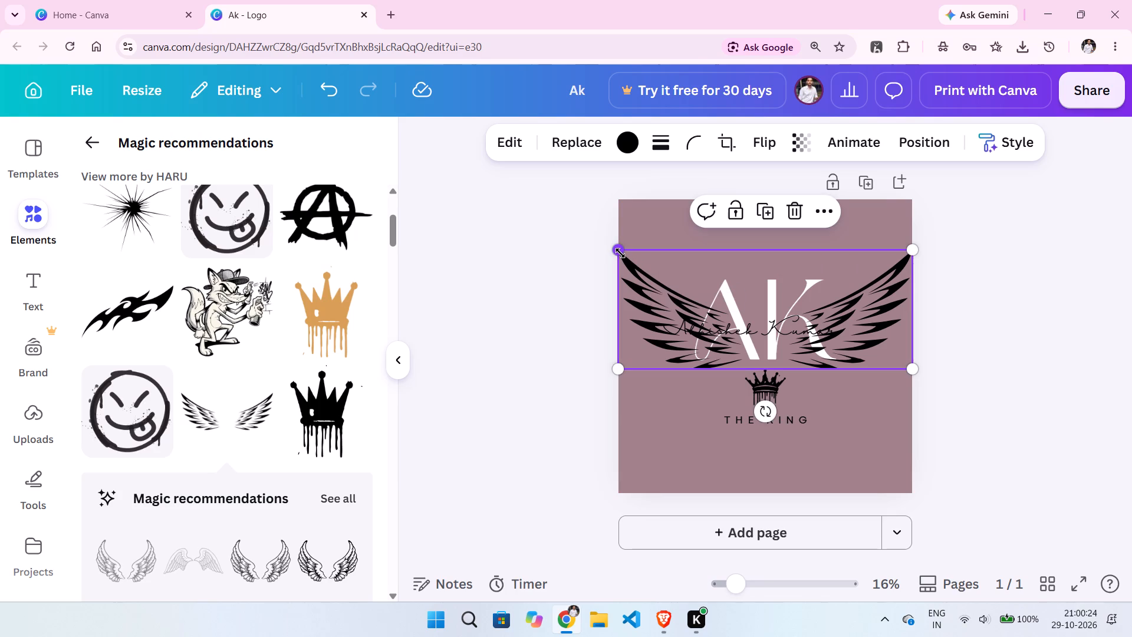
{"action": "left_click", "coordinate": [620, 253]}
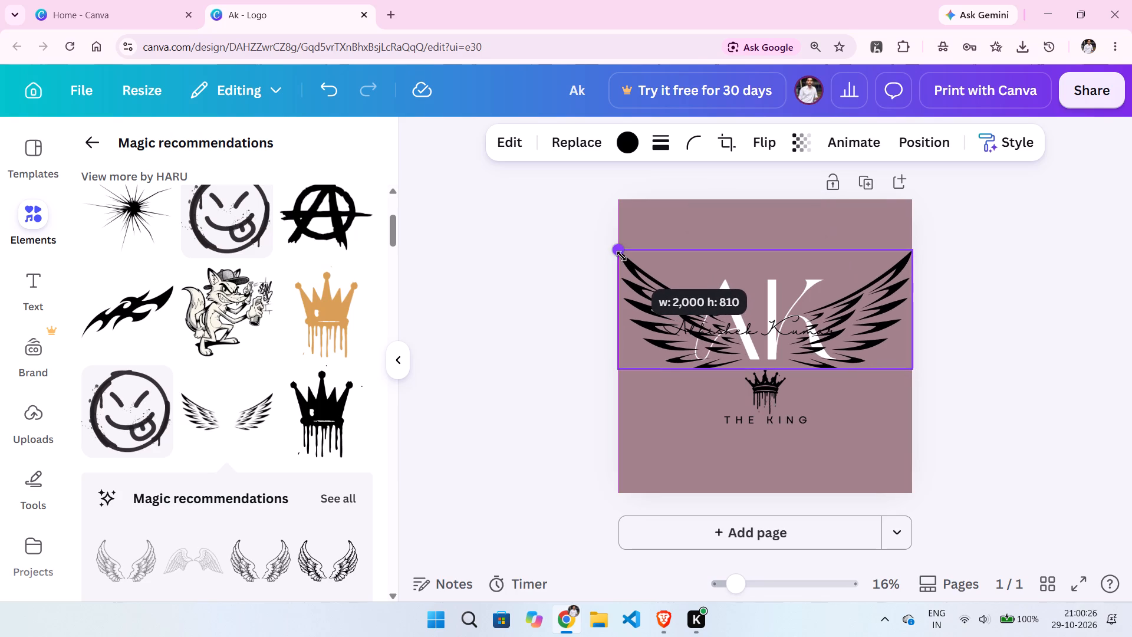
{"action": "left_click", "coordinate": [618, 248]}
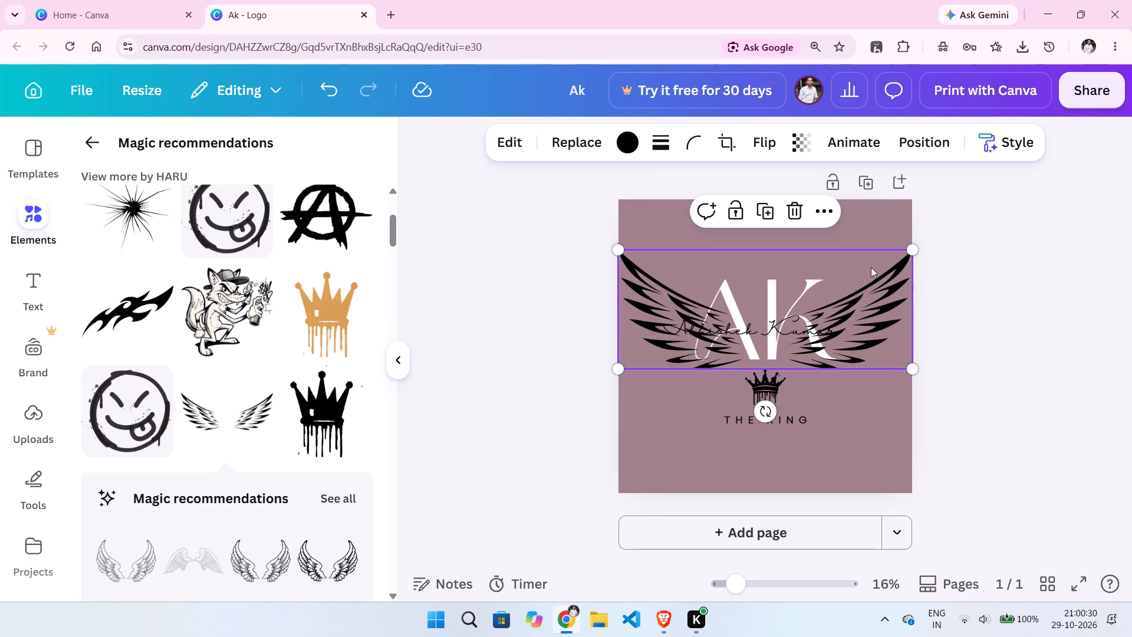
{"action": "left_click", "coordinate": [940, 329]}
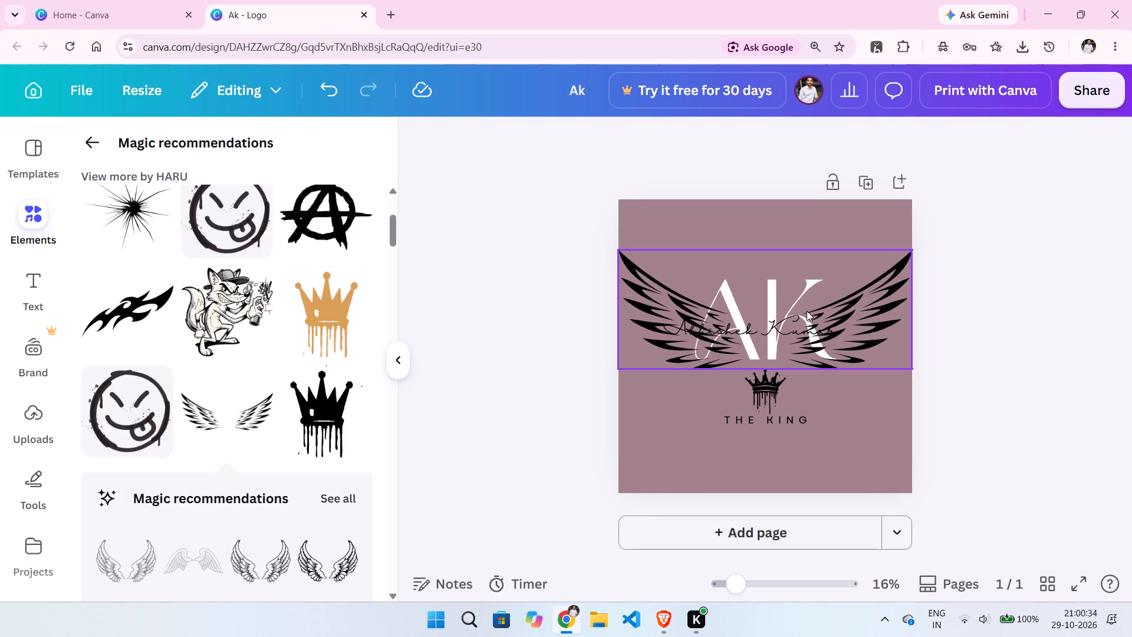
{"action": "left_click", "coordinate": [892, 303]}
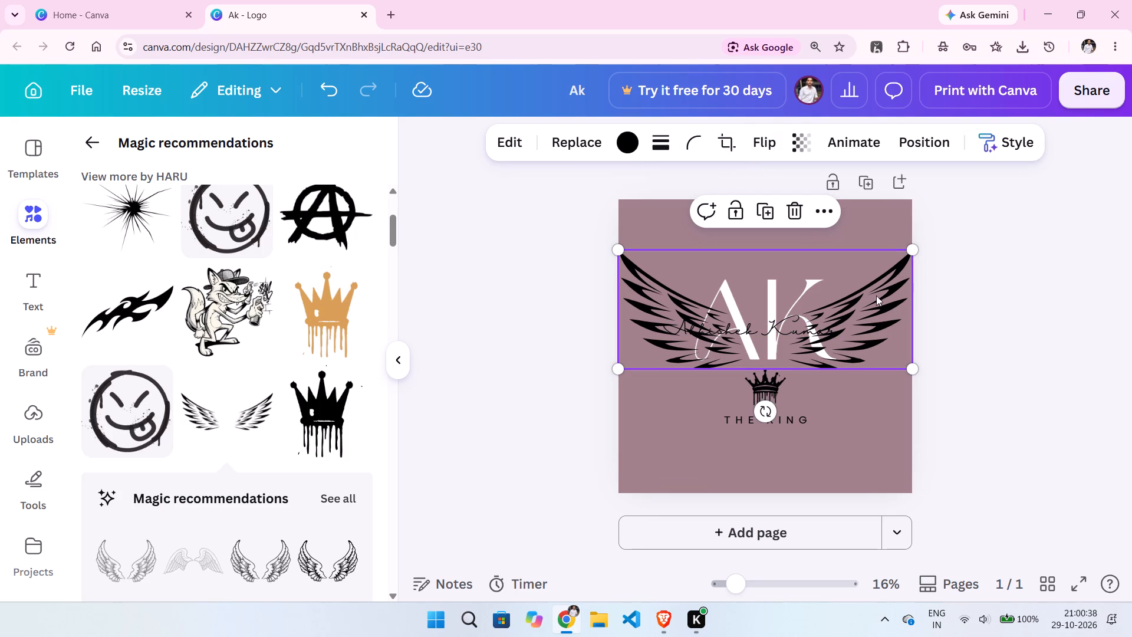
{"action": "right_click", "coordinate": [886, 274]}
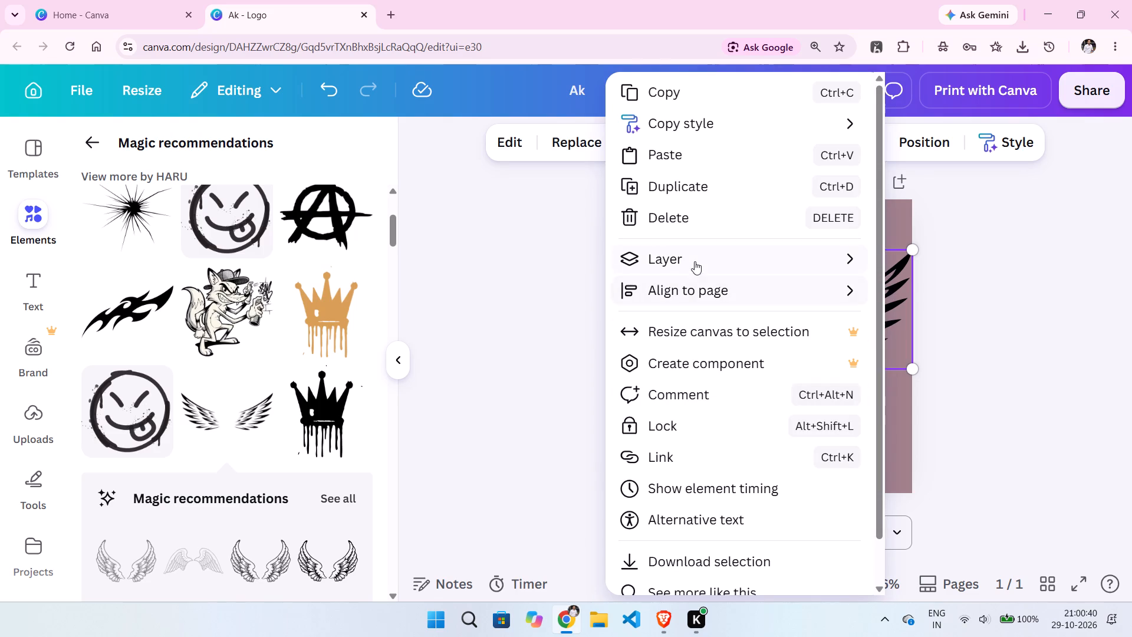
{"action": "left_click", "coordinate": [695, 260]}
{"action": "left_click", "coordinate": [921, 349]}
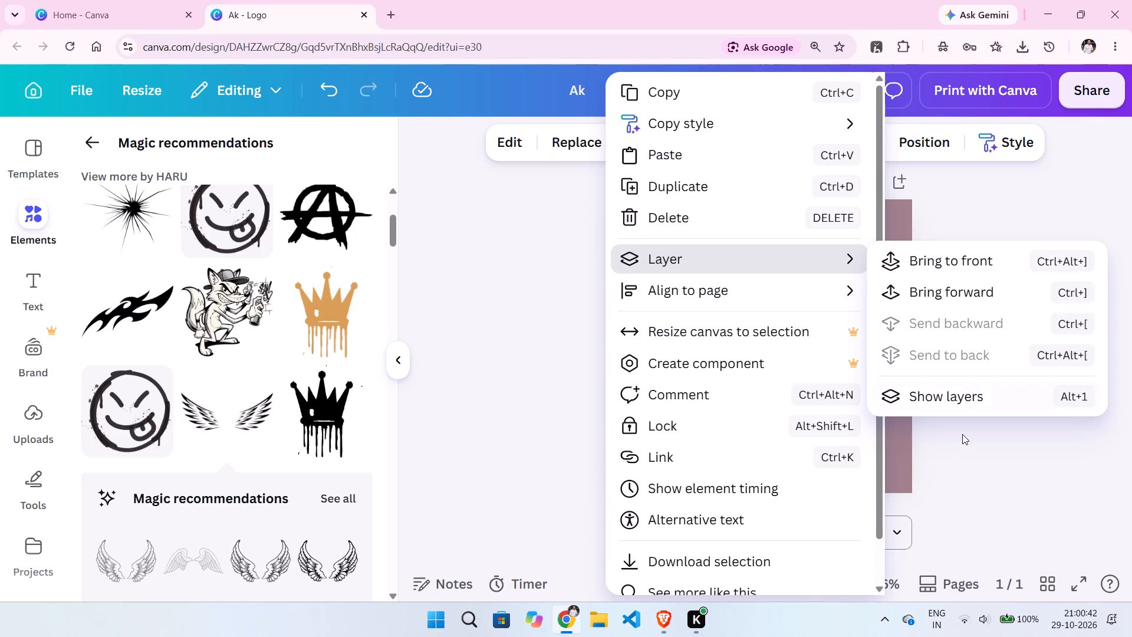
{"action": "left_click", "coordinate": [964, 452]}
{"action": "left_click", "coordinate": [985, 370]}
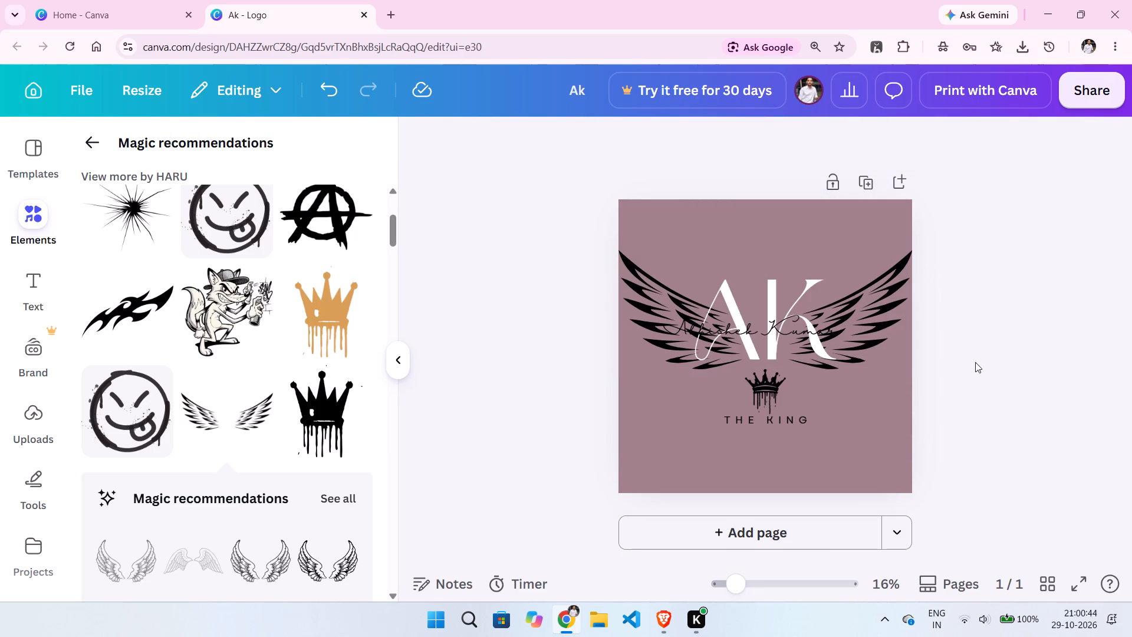
Delete the script name text across the AK monogram.
{"action": "left_click", "coordinate": [761, 330]}
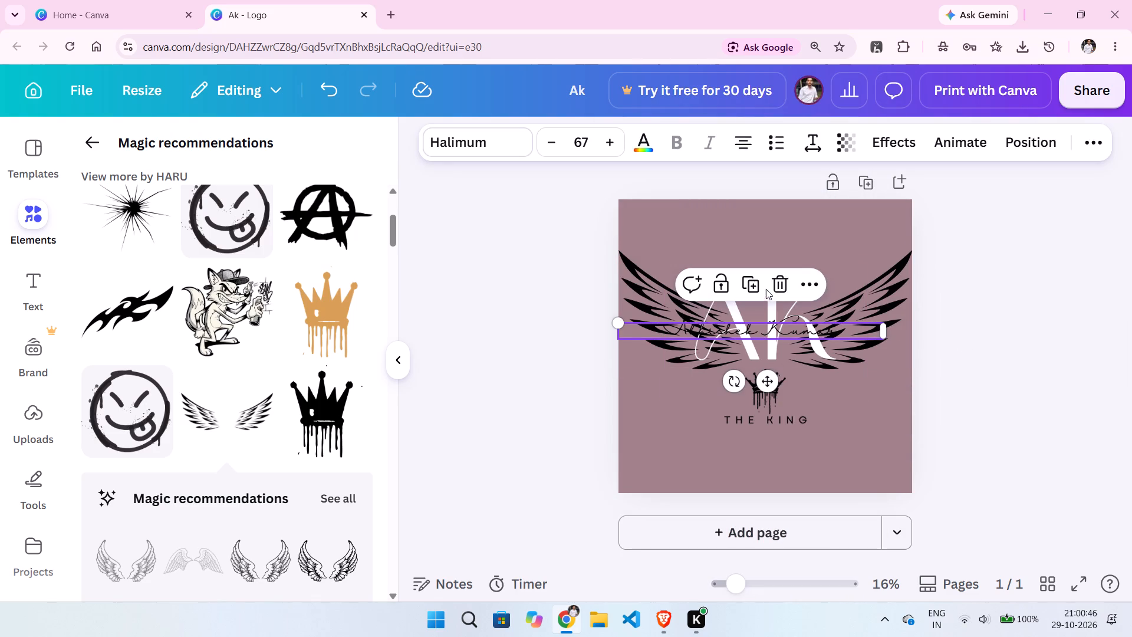
{"action": "left_click", "coordinate": [782, 279]}
{"action": "left_click", "coordinate": [967, 369]}
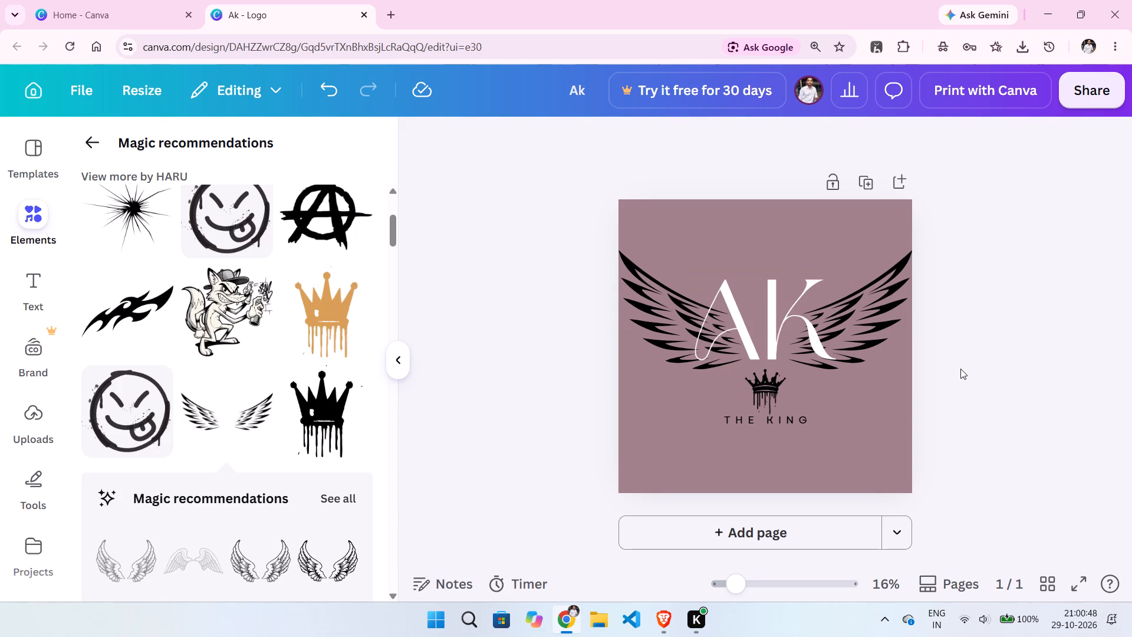
Shrink the AK monogram to about font size 400 and centre it low between the wings, just above the crown.
{"action": "left_click", "coordinate": [769, 313]}
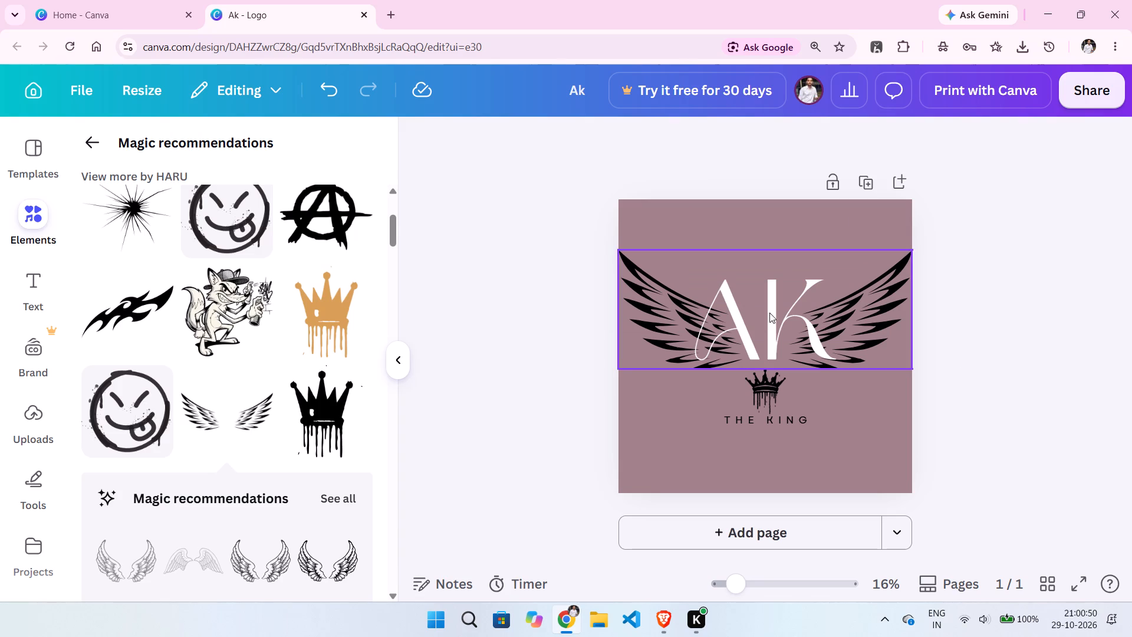
{"action": "left_click_drag", "start_coordinate": [867, 262], "coordinate": [805, 306]}
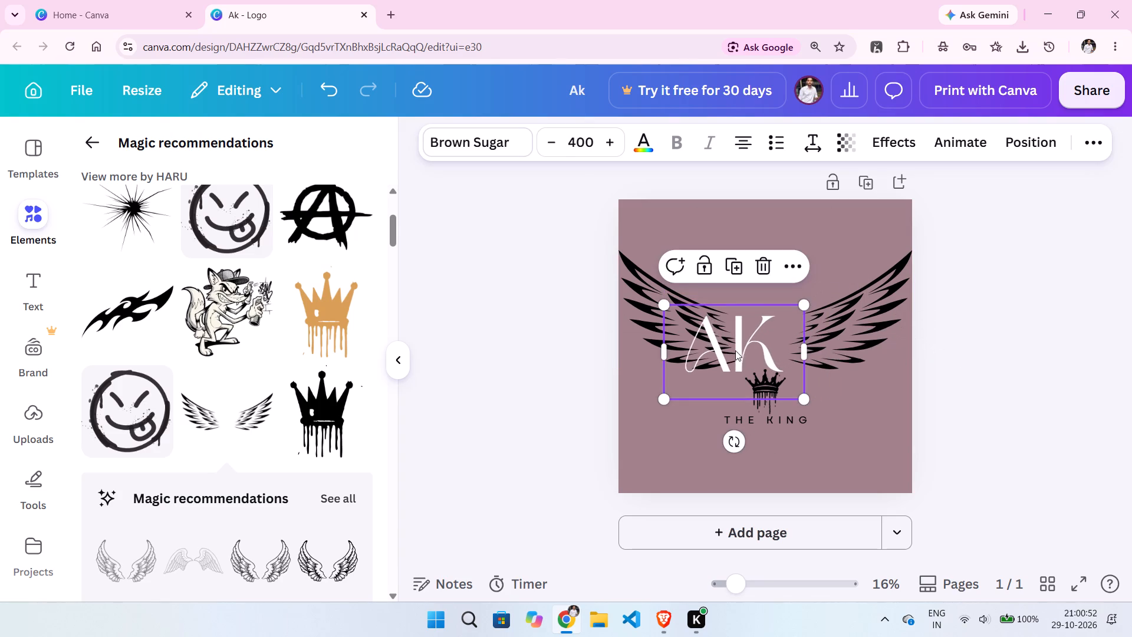
{"action": "left_click_drag", "start_coordinate": [715, 355], "coordinate": [753, 318]}
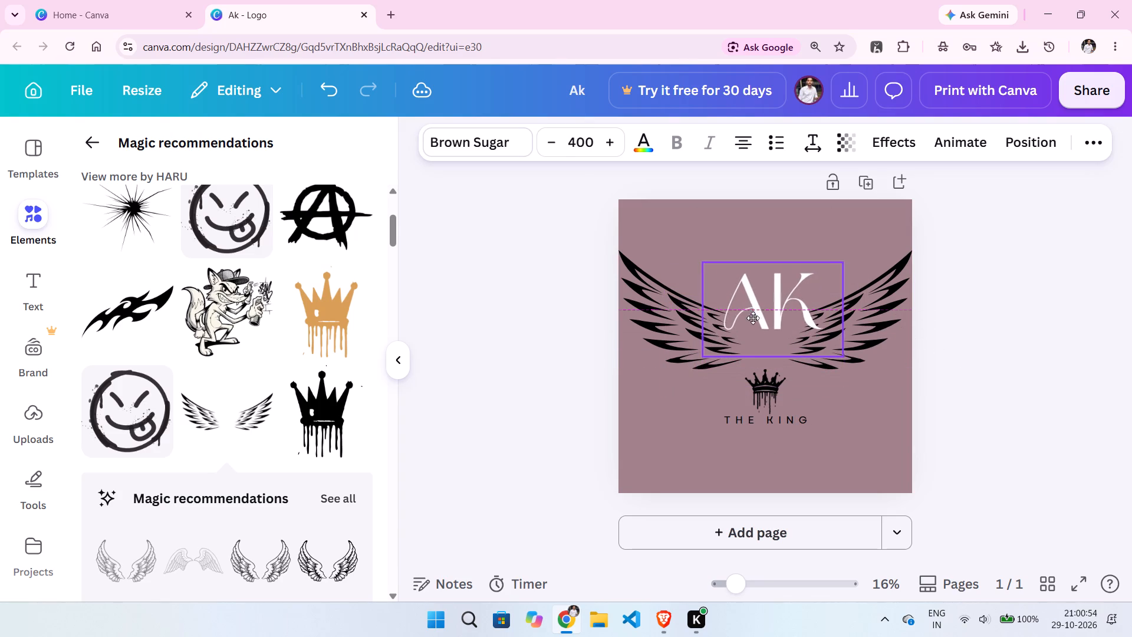
{"action": "left_click_drag", "start_coordinate": [753, 318], "coordinate": [751, 326]}
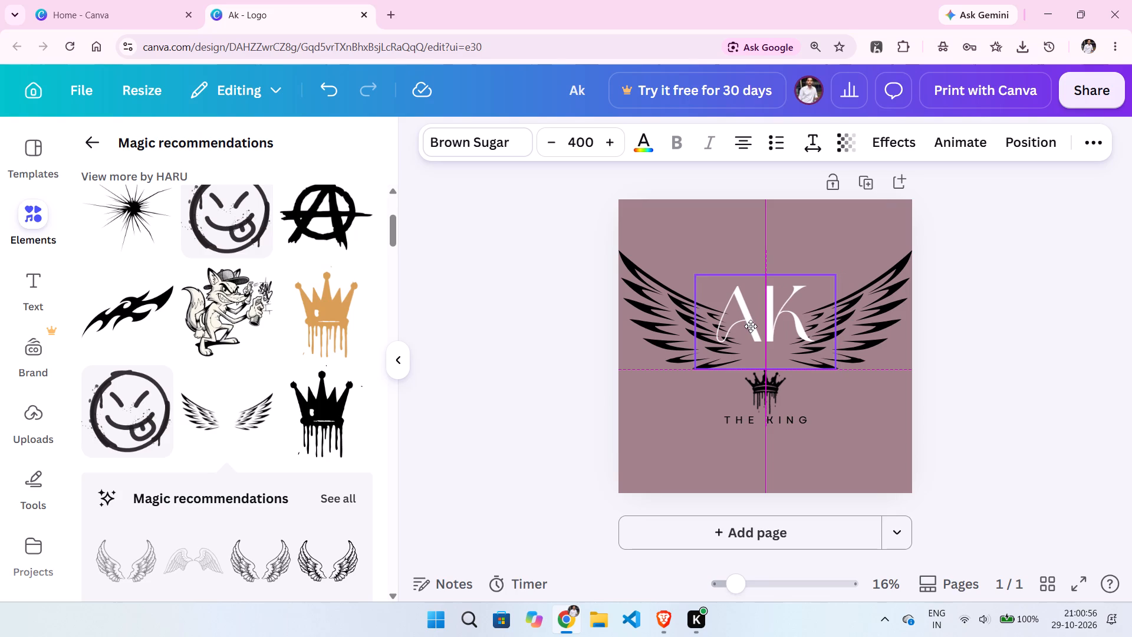
{"action": "left_click_drag", "start_coordinate": [751, 326], "coordinate": [751, 343]}
{"action": "left_click", "coordinate": [982, 370]}
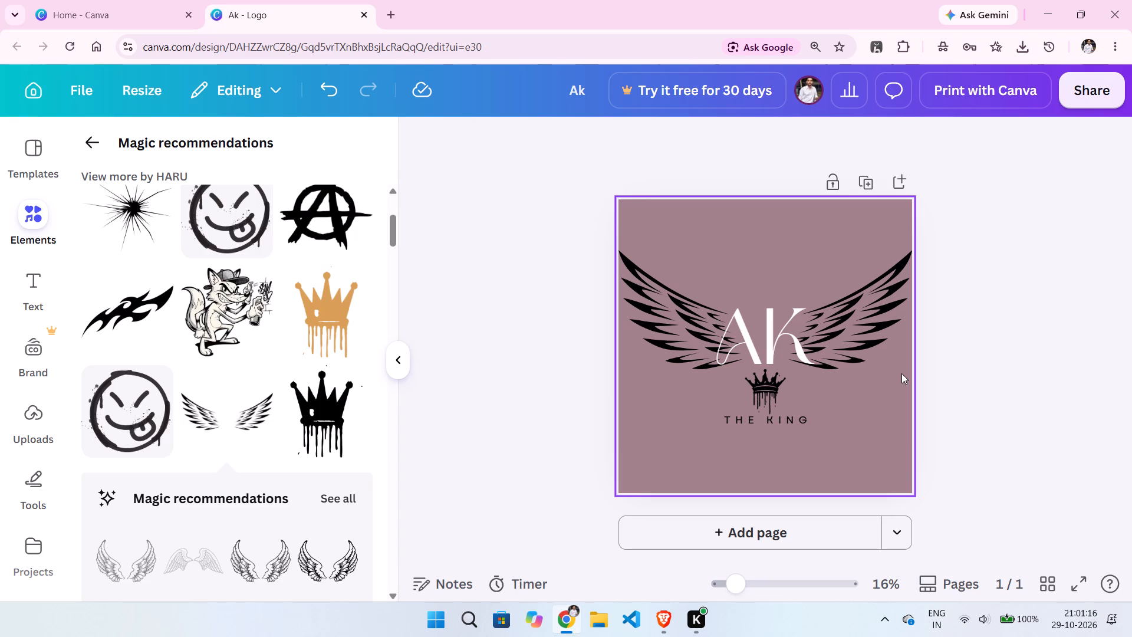
Delete the THE KING text under the crown.
{"action": "left_click", "coordinate": [765, 419]}
{"action": "left_click", "coordinate": [801, 382]}
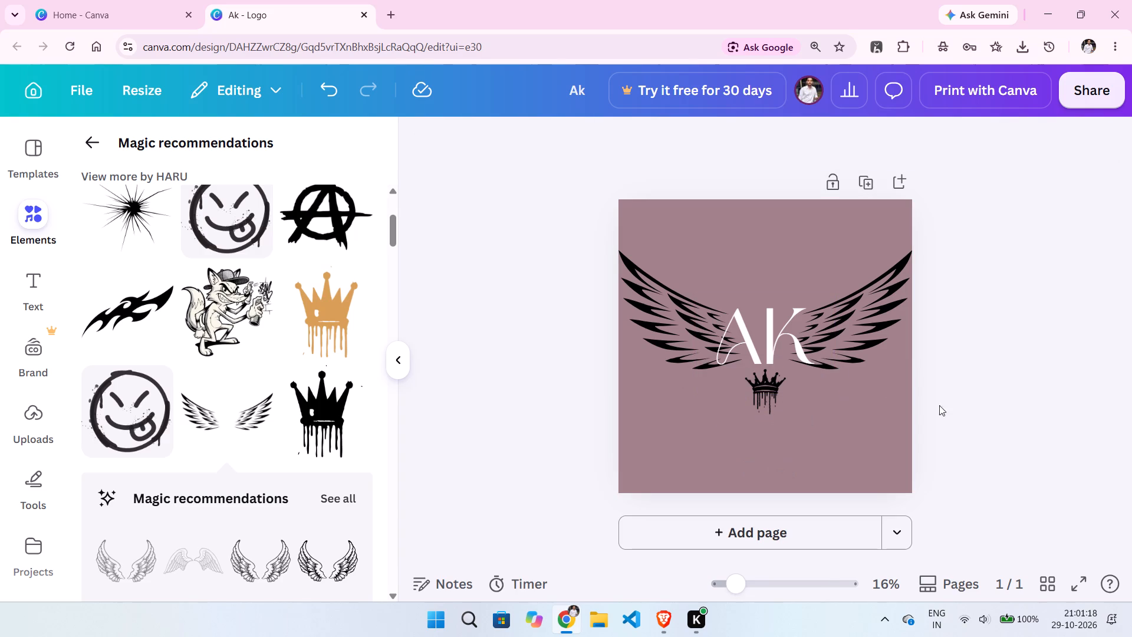
{"action": "left_click", "coordinate": [986, 408]}
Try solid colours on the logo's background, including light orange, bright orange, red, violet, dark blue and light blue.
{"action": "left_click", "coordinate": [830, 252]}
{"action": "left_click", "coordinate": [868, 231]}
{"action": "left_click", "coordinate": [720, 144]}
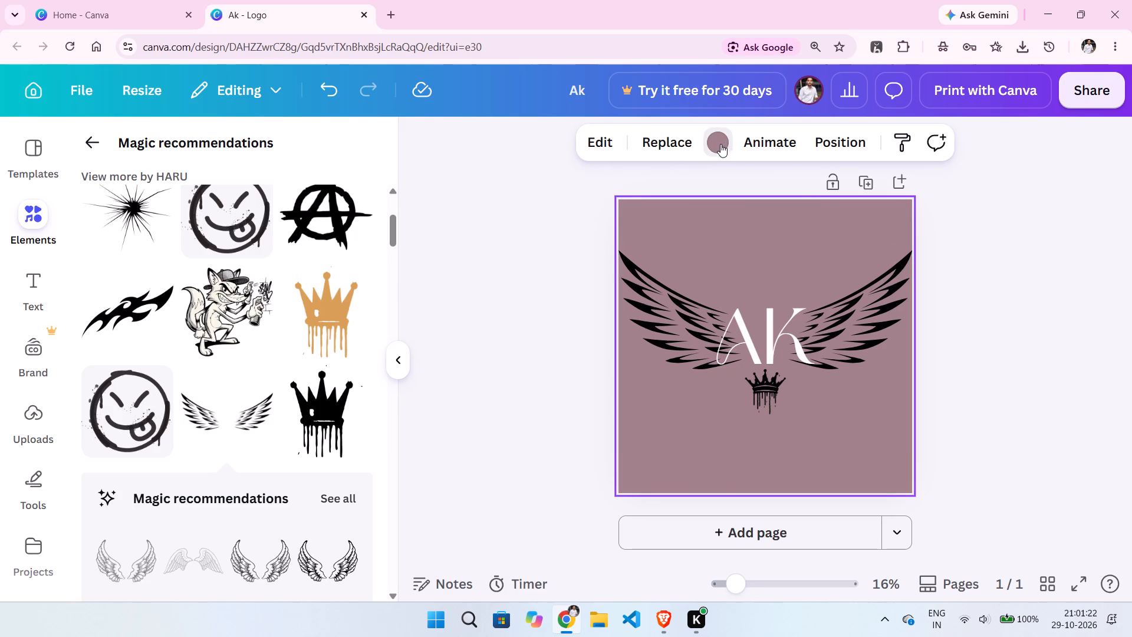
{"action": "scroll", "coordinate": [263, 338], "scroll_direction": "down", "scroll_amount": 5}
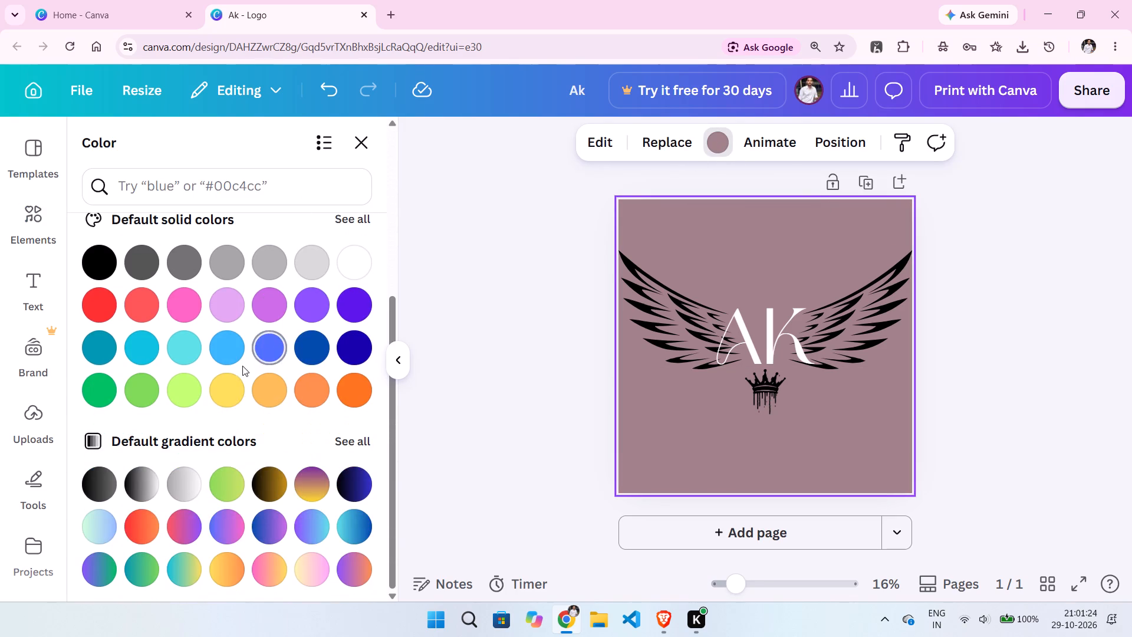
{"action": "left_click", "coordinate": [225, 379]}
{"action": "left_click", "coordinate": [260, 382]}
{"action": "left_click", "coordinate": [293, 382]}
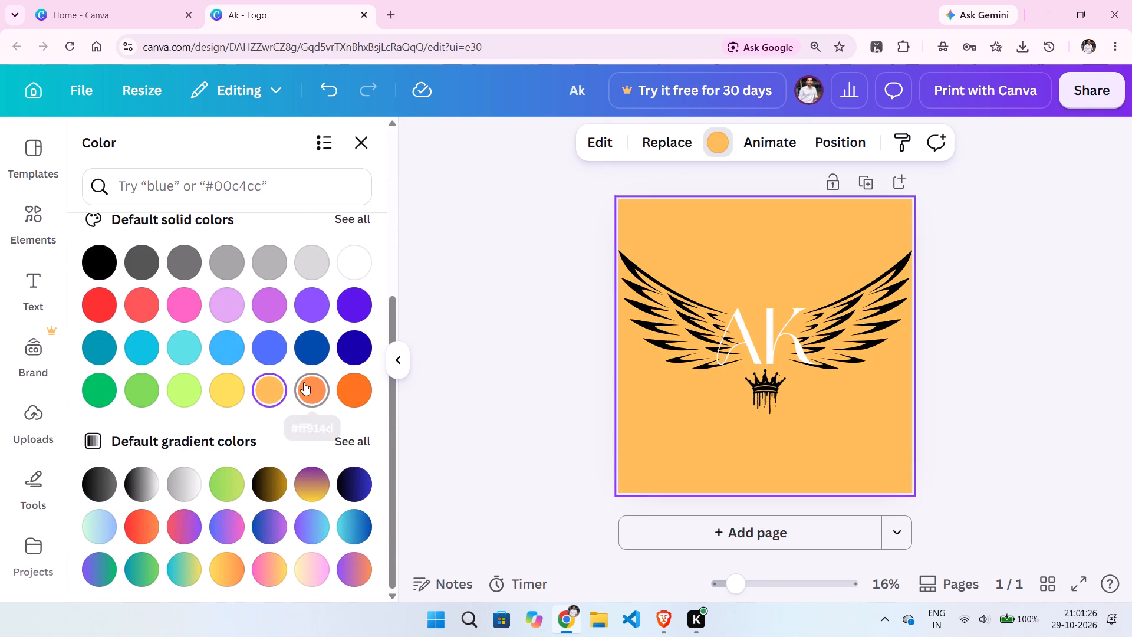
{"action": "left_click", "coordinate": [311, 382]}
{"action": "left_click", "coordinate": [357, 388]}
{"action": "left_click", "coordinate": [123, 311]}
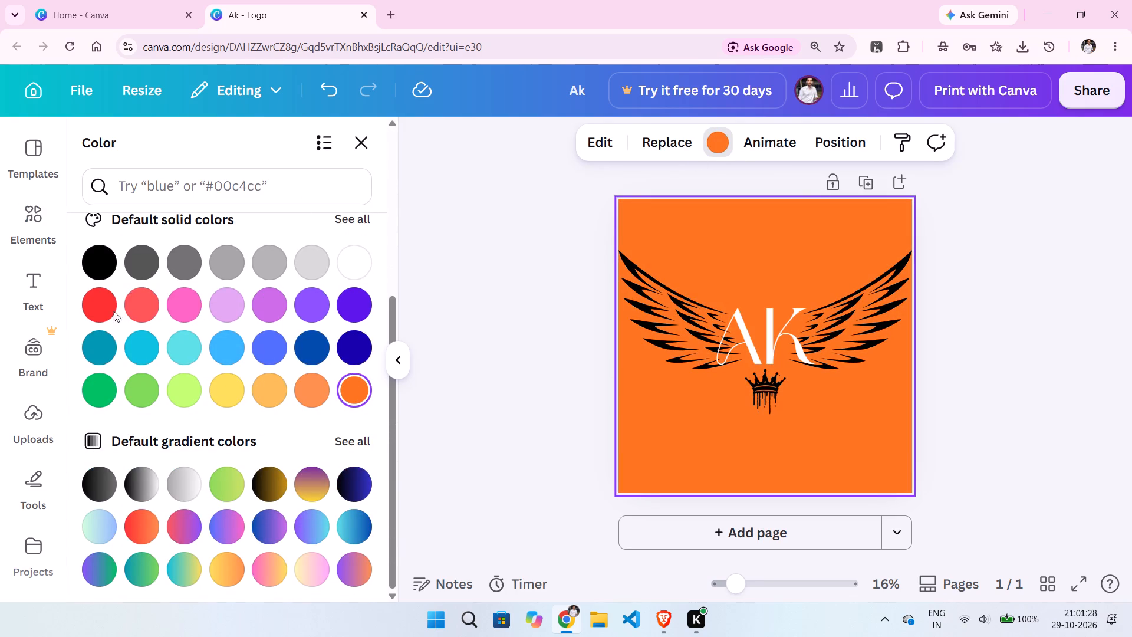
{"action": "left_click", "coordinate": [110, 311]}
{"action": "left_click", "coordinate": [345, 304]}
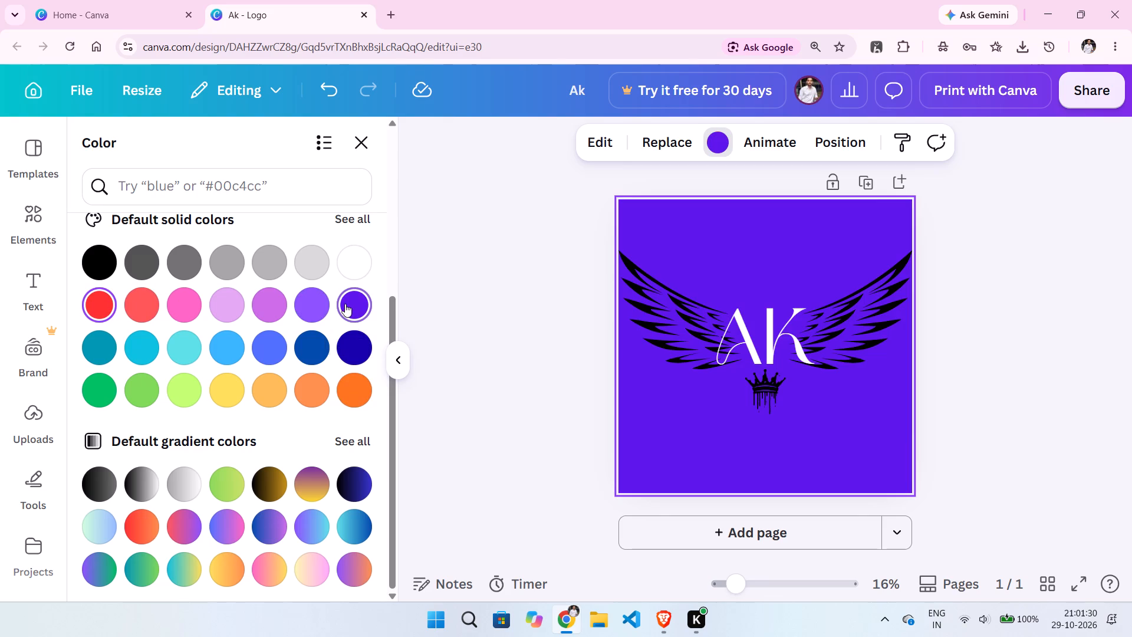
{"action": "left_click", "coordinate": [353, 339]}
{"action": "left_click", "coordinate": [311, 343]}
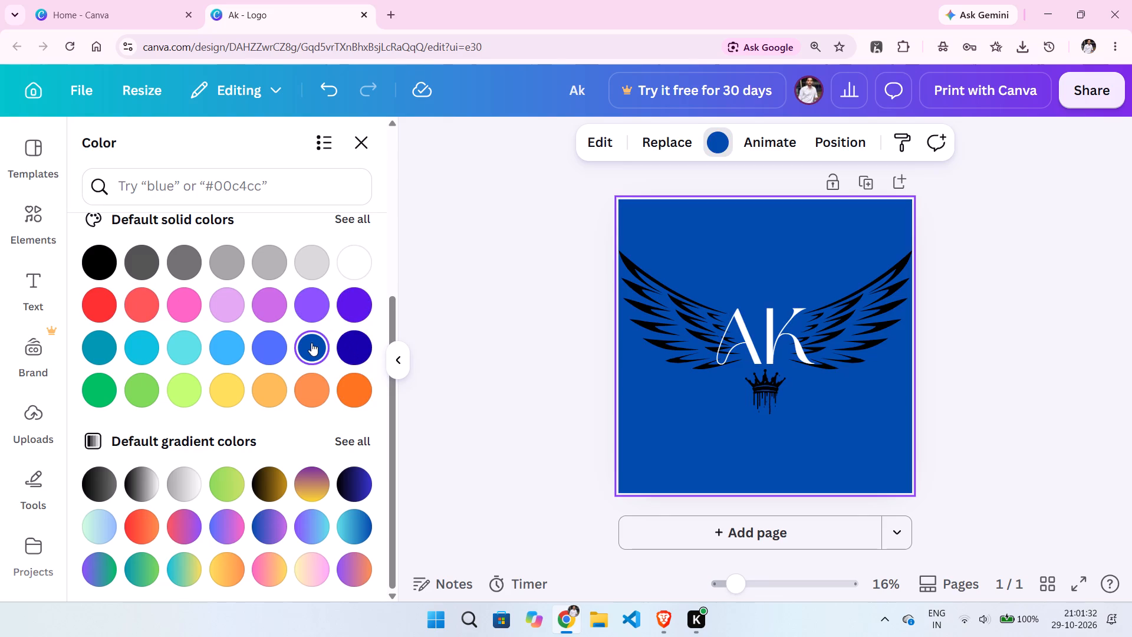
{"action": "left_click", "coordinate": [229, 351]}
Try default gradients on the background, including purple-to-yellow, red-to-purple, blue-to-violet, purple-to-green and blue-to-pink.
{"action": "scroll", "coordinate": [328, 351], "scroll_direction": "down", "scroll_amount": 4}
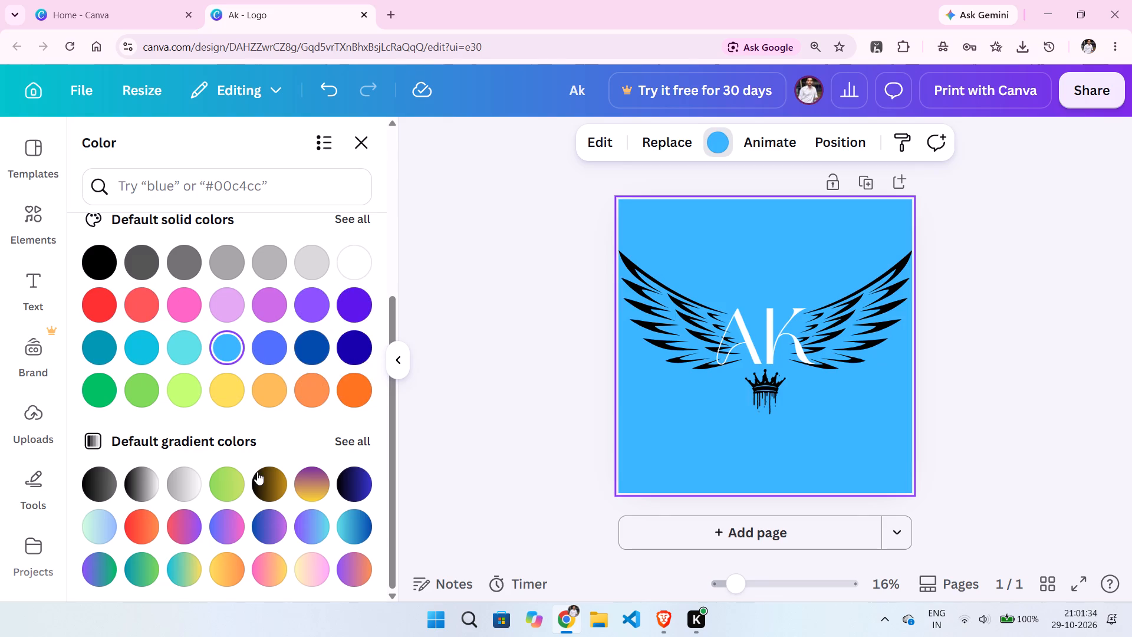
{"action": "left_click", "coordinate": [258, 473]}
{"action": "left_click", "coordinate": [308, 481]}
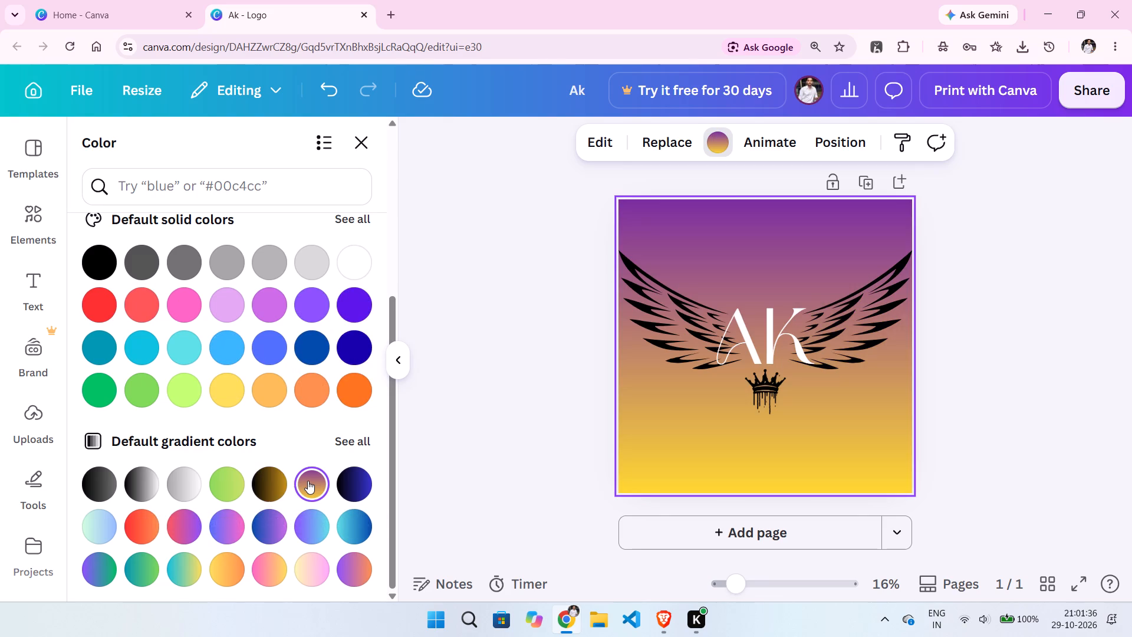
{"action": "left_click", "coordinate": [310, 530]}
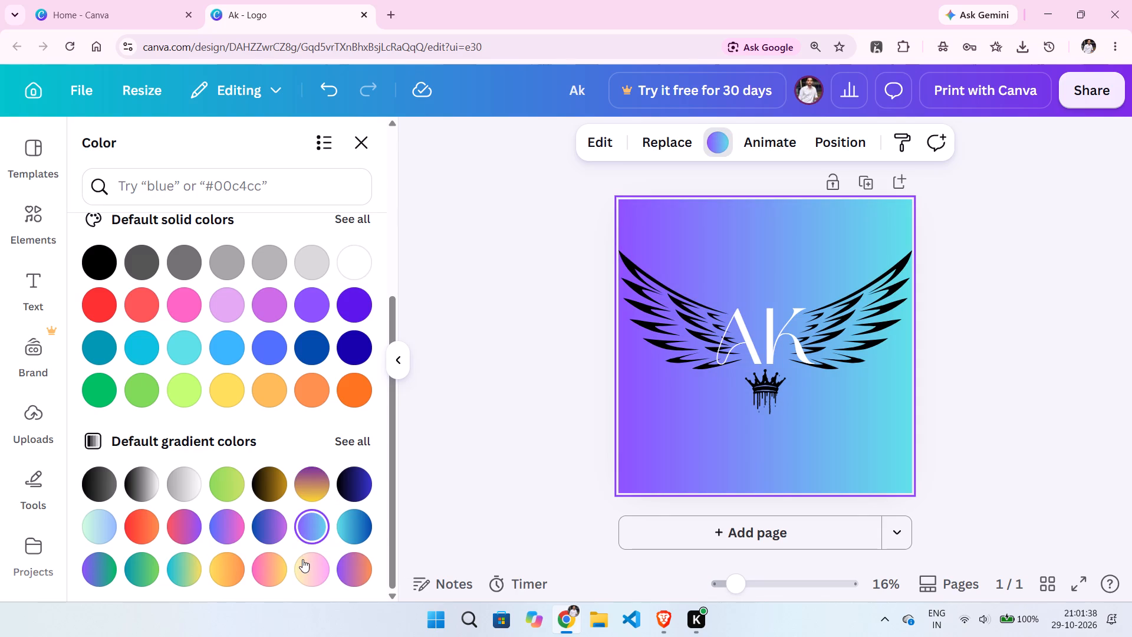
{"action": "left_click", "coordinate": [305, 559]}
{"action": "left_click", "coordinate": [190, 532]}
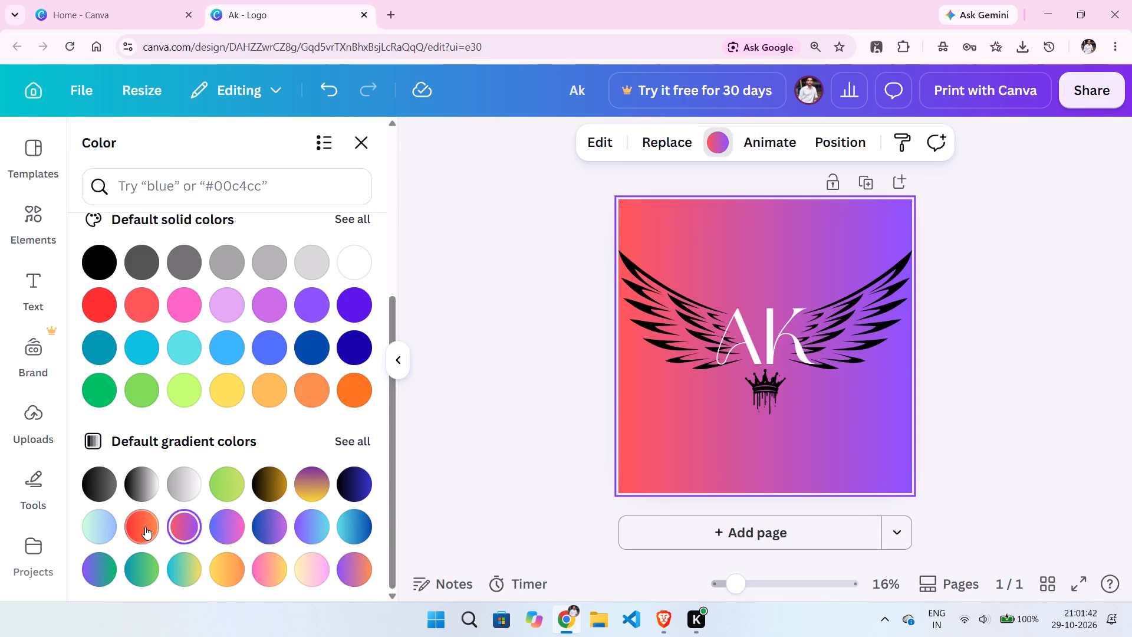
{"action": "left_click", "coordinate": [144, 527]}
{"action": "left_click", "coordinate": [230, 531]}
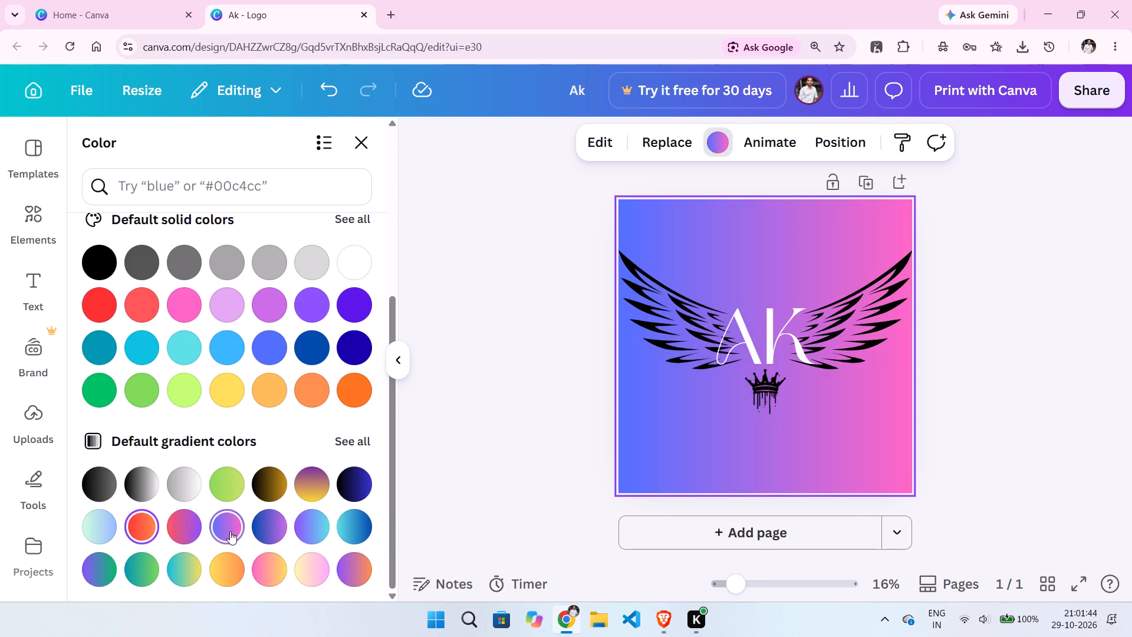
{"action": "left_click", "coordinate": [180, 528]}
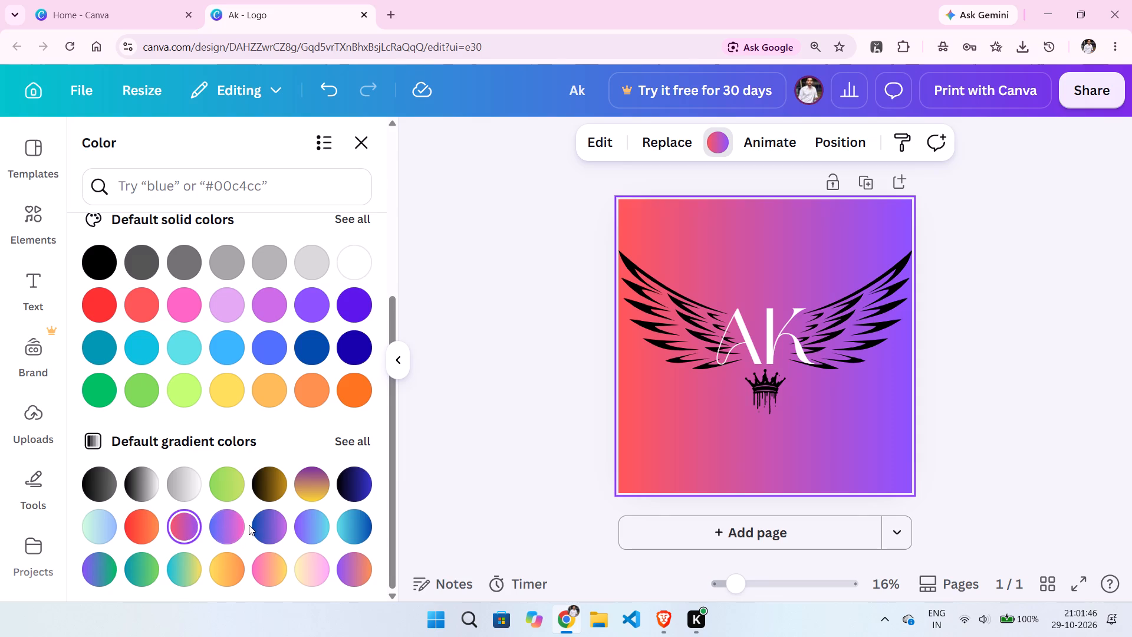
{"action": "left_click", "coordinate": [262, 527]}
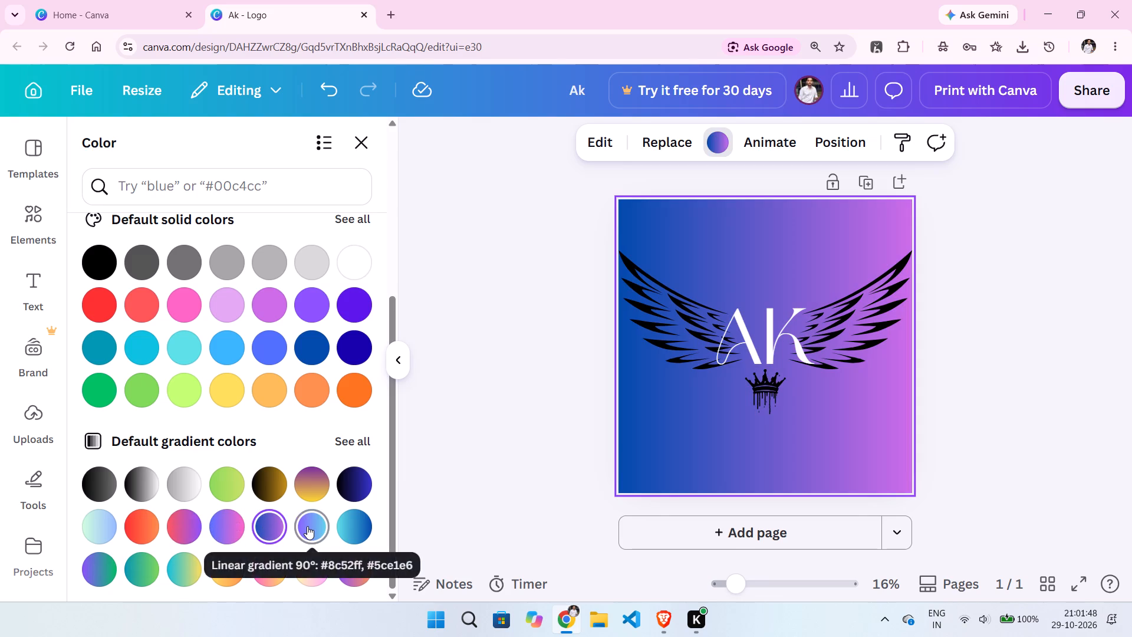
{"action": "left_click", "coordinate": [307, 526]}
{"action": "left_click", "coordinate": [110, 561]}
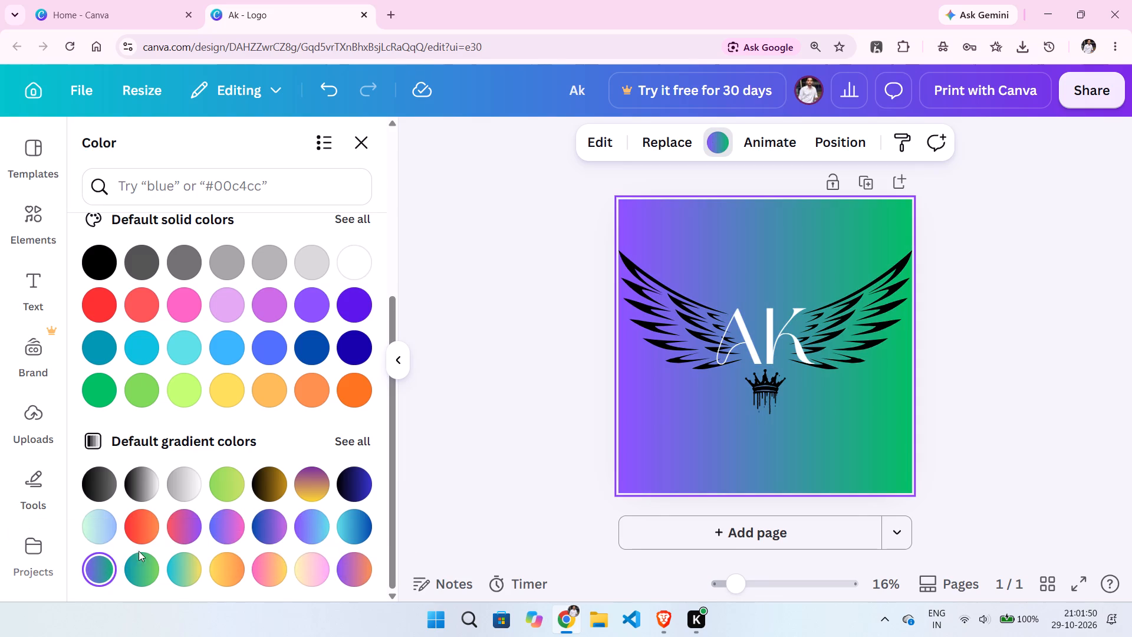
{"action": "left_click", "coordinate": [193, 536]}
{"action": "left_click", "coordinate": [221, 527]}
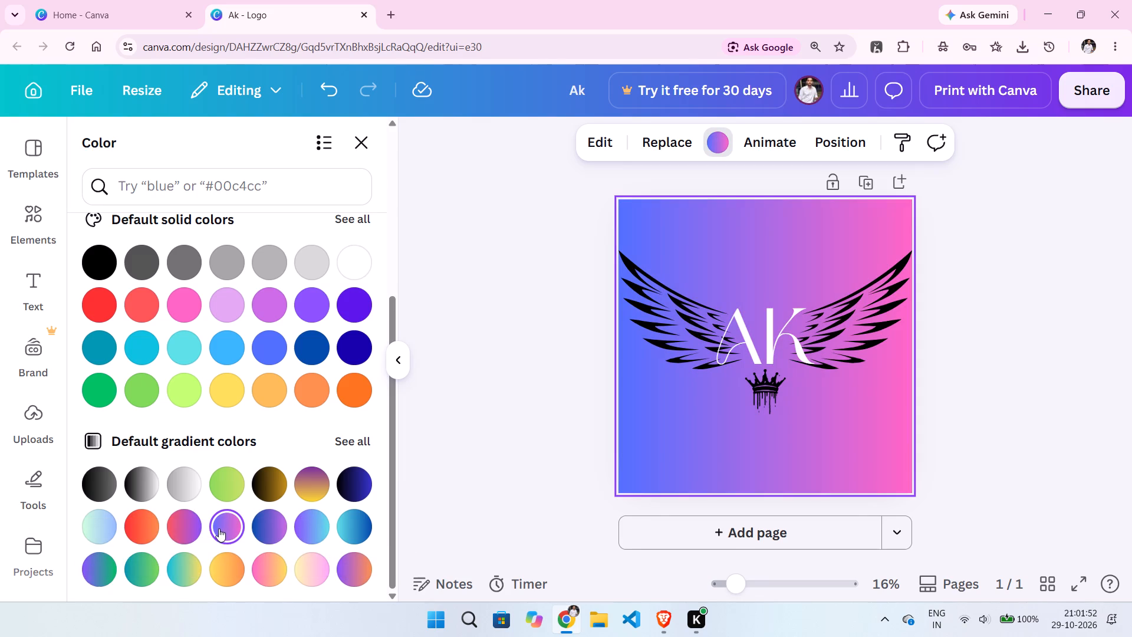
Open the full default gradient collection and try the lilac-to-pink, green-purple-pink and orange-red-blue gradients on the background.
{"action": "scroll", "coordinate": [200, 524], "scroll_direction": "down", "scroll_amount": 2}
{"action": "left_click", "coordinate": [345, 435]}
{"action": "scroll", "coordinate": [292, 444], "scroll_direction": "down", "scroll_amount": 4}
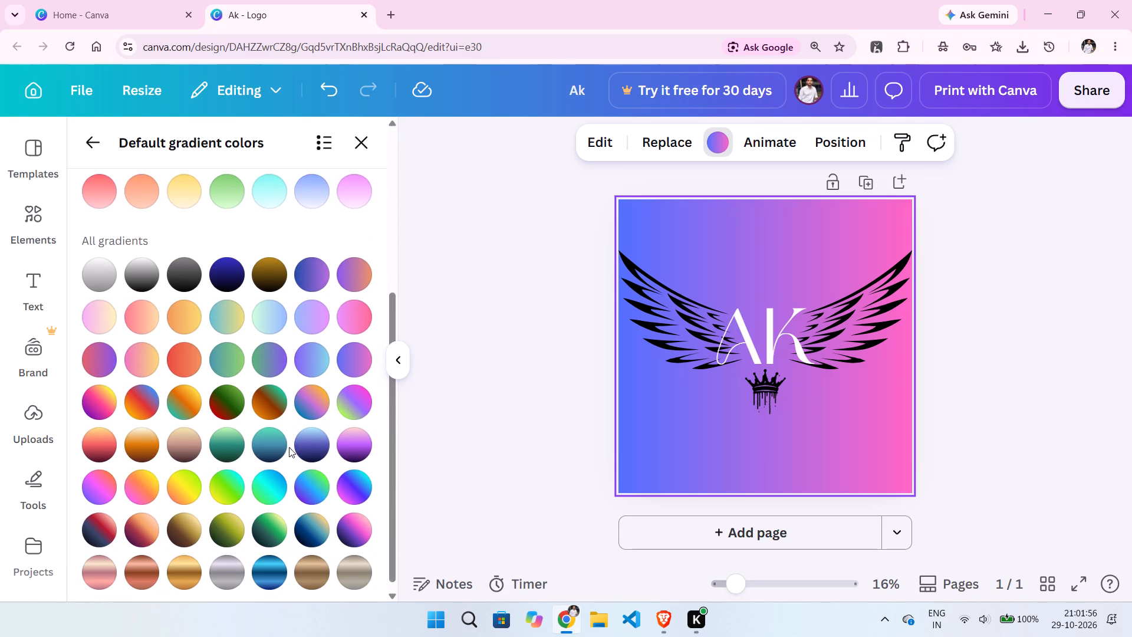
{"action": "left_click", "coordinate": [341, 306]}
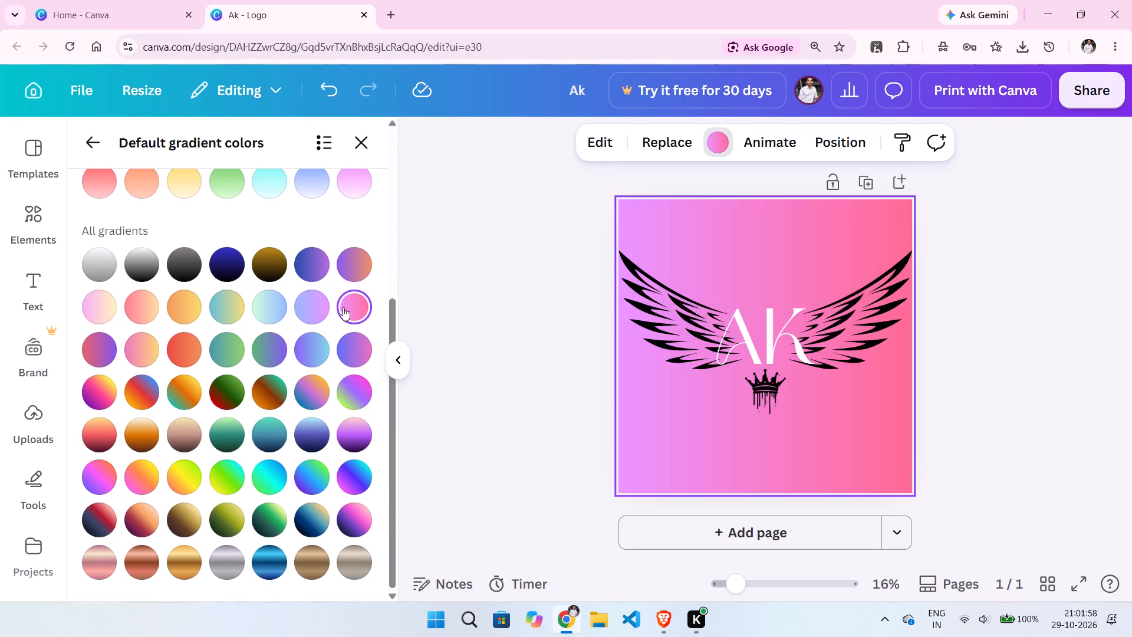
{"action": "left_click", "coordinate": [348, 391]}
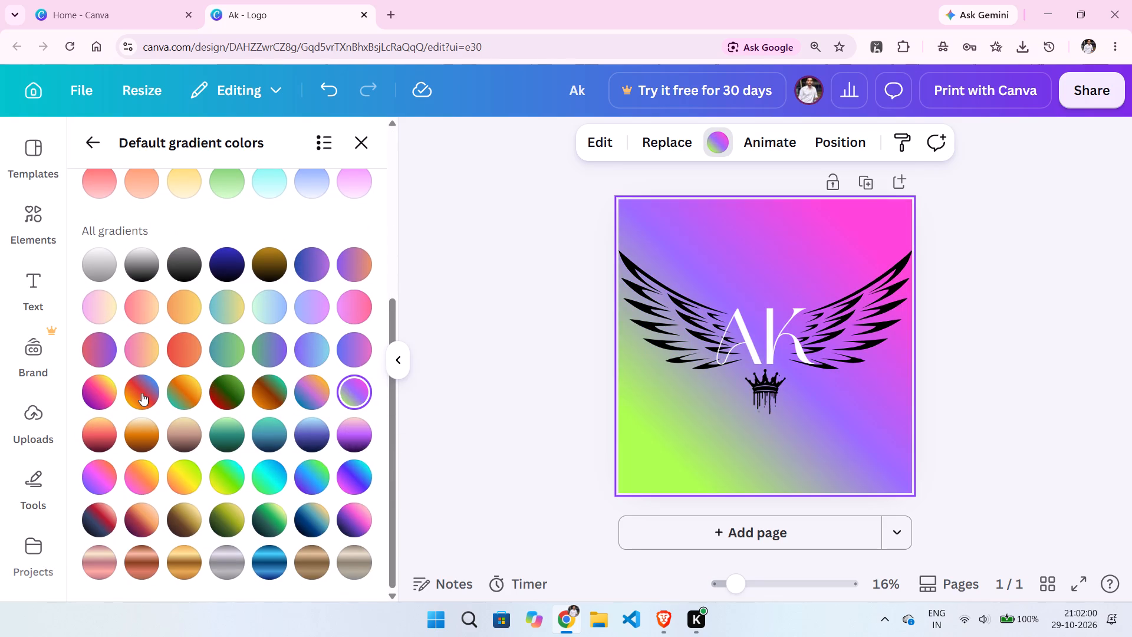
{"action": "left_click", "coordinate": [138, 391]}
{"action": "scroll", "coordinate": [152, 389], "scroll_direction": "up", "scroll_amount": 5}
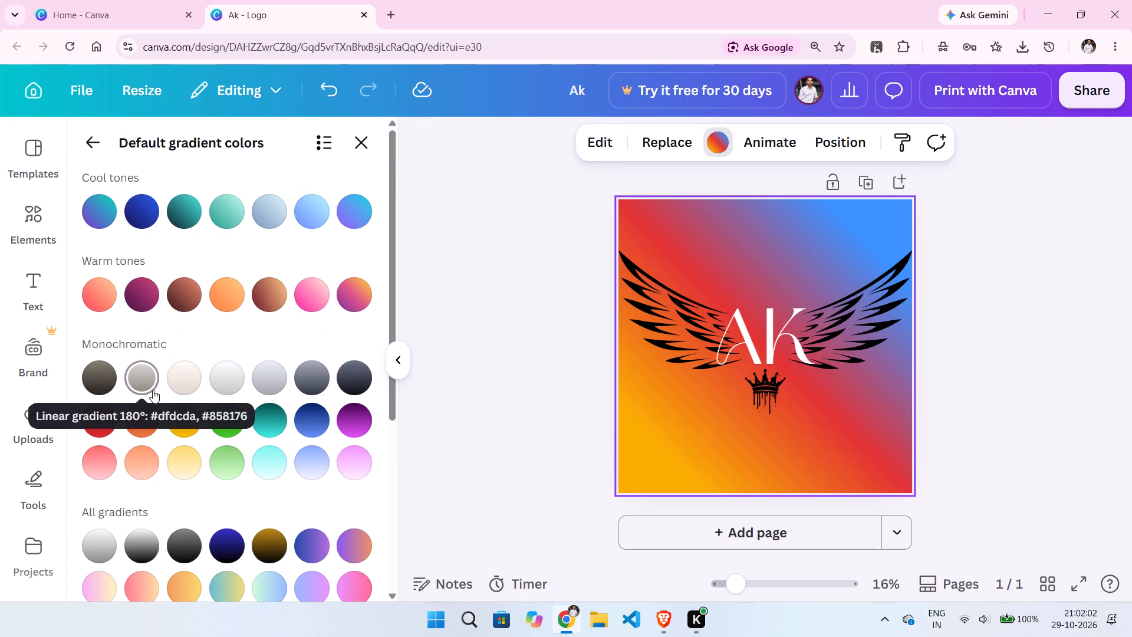
Compare the metallic gradients, including rose, silver and blue, on the background and settle on the metallic gold one.
{"action": "scroll", "coordinate": [269, 439], "scroll_direction": "down", "scroll_amount": 7}
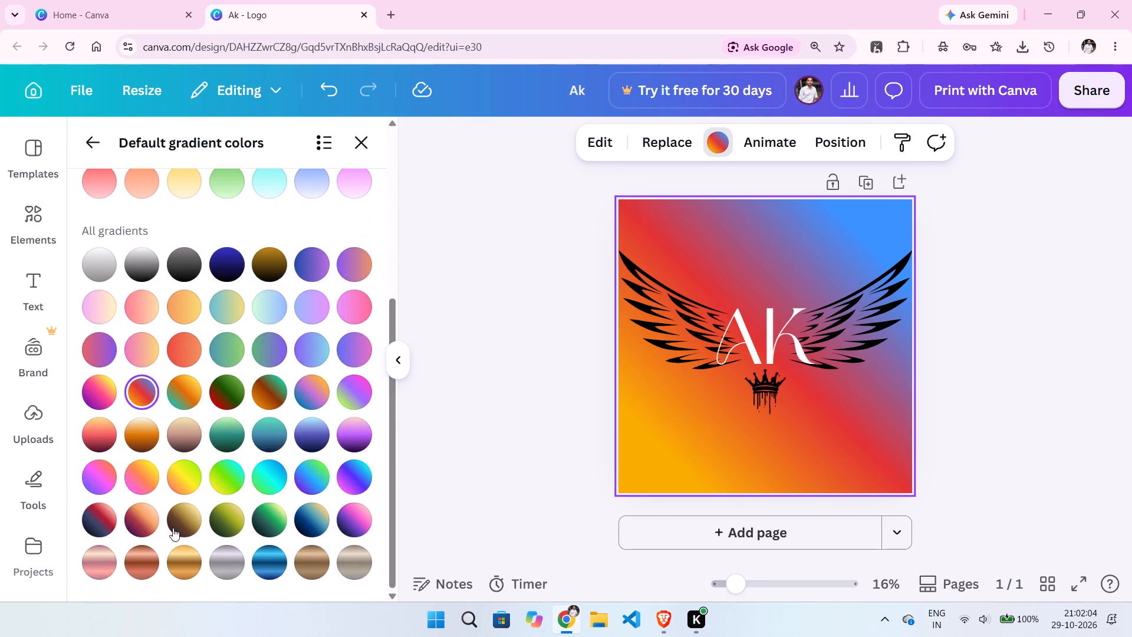
{"action": "left_click", "coordinate": [99, 569]}
{"action": "left_click", "coordinate": [120, 558]}
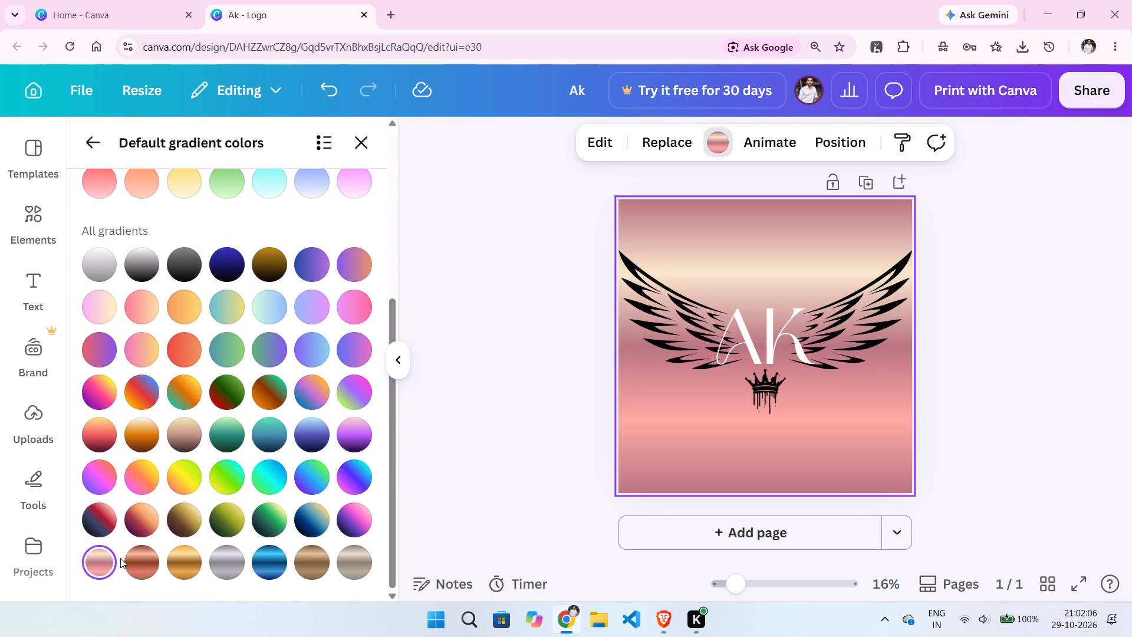
{"action": "left_click", "coordinate": [133, 557]}
{"action": "left_click", "coordinate": [174, 560]}
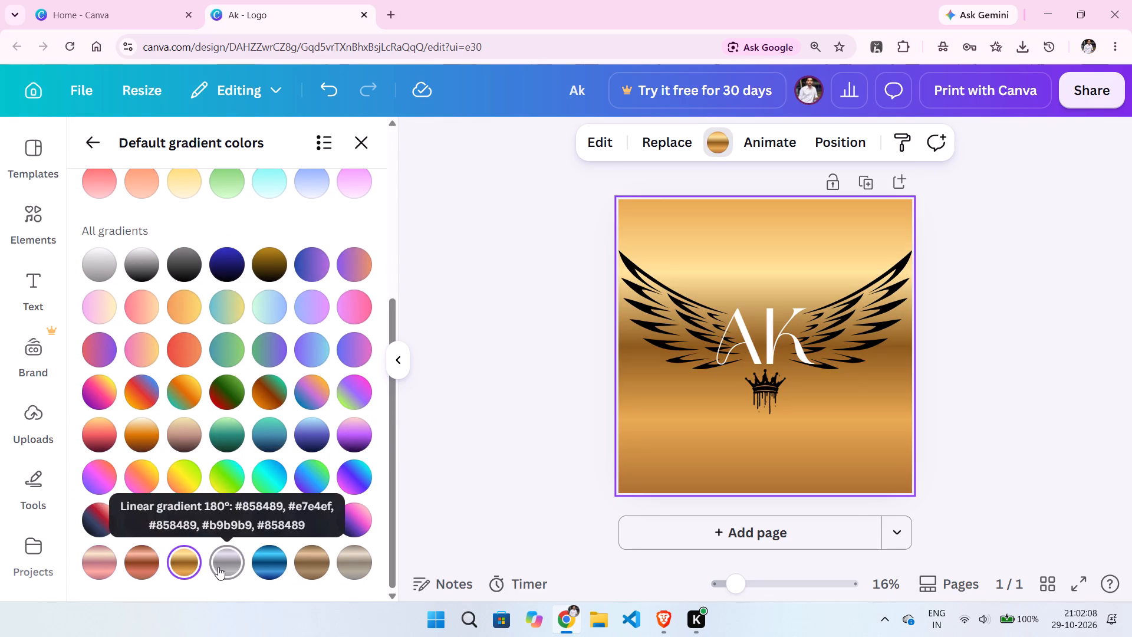
{"action": "left_click", "coordinate": [218, 567]}
{"action": "left_click", "coordinate": [266, 566]}
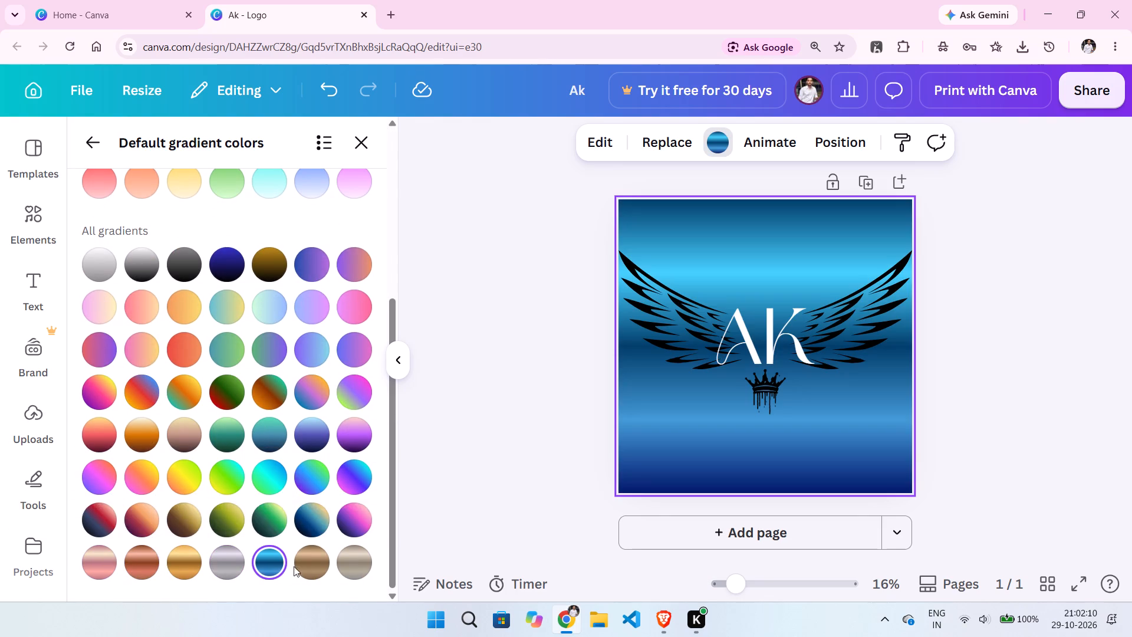
{"action": "left_click", "coordinate": [192, 561]}
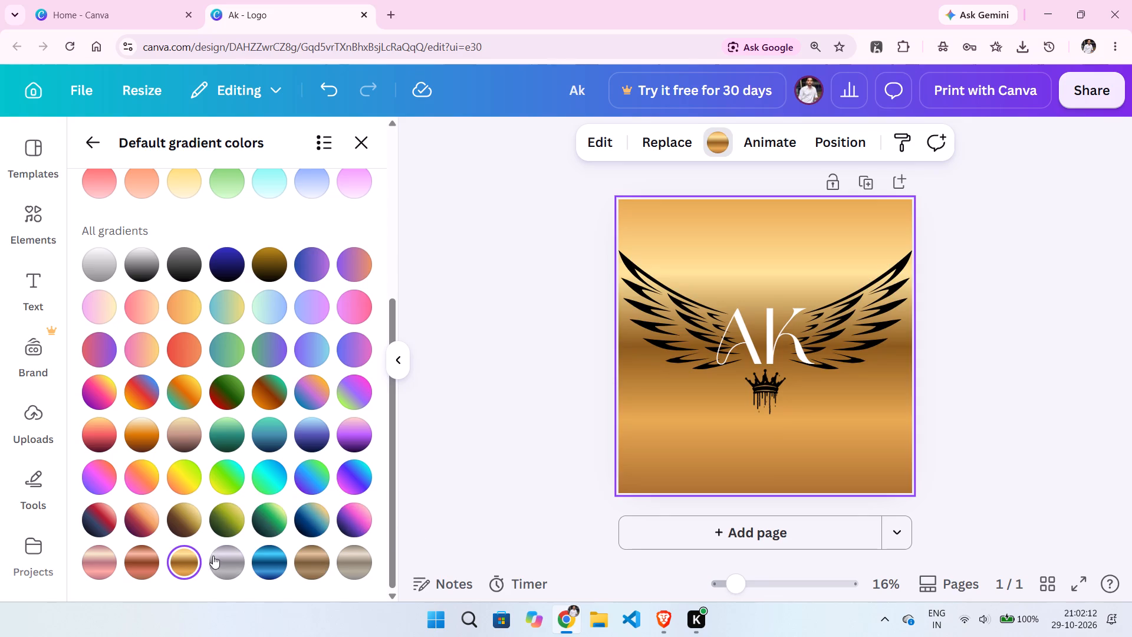
{"action": "left_click", "coordinate": [221, 558]}
{"action": "left_click", "coordinate": [191, 563]}
Try several transparency levels on the black wings behind the AK monogram and set their transparency to 75.
{"action": "left_click", "coordinate": [650, 310]}
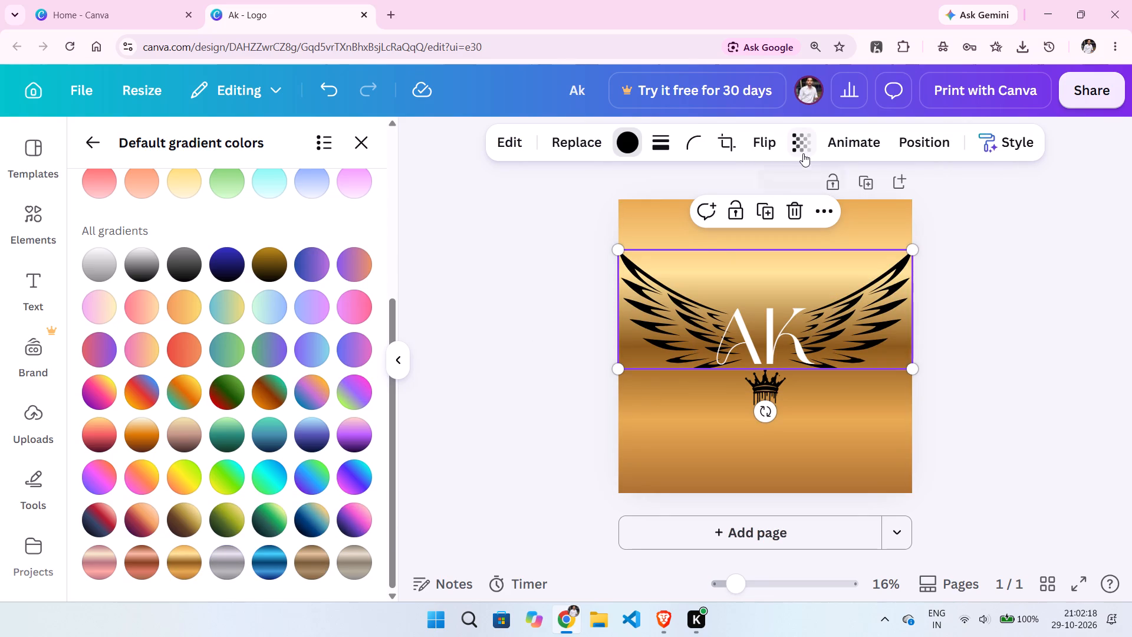
{"action": "left_click", "coordinate": [803, 153]}
{"action": "left_click_drag", "start_coordinate": [845, 216], "coordinate": [828, 221]}
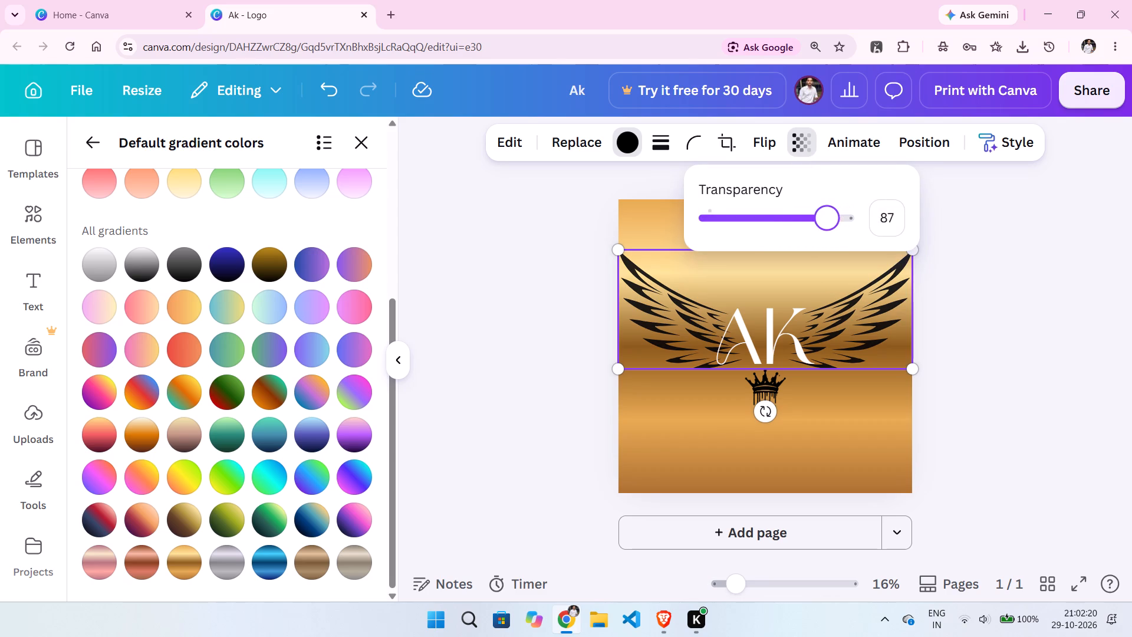
{"action": "left_click_drag", "start_coordinate": [828, 221], "coordinate": [776, 222]}
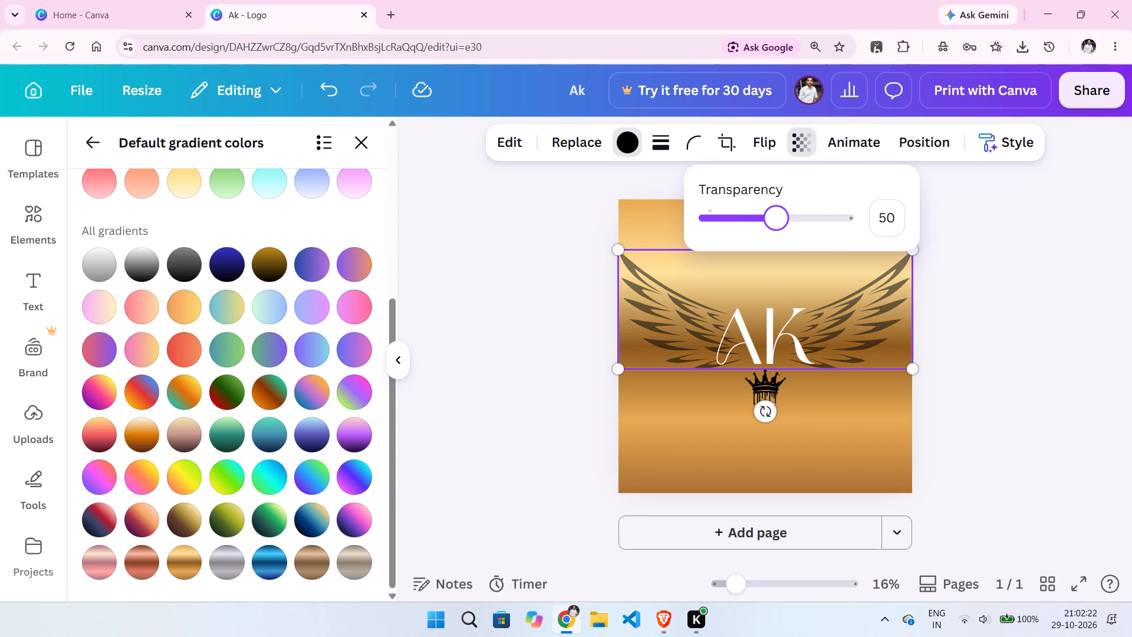
{"action": "left_click_drag", "start_coordinate": [776, 222], "coordinate": [793, 222]}
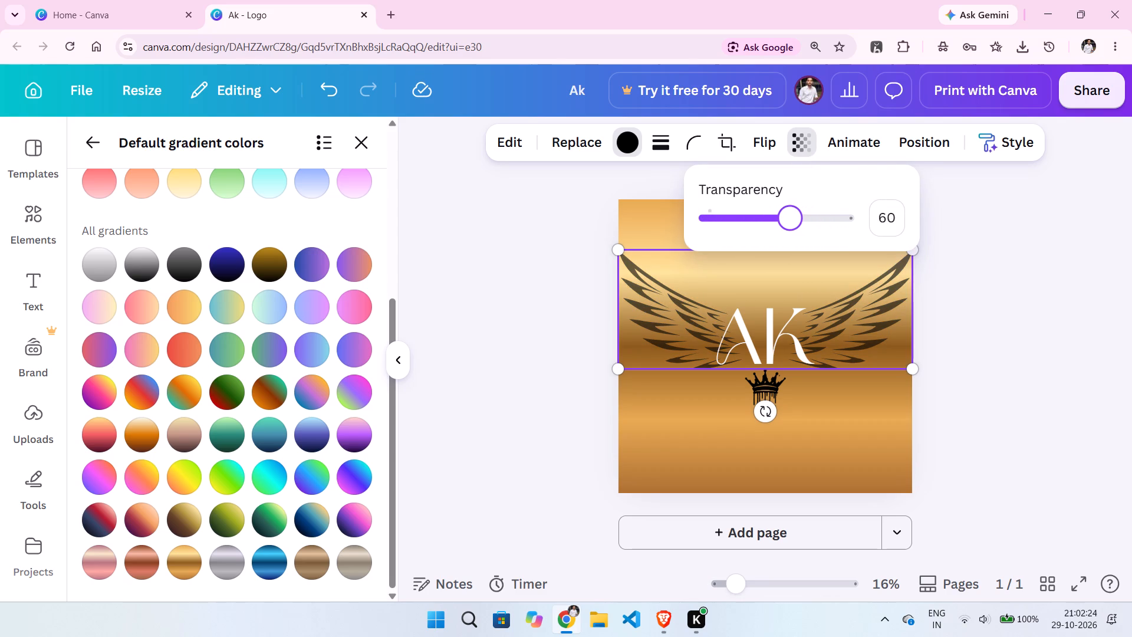
{"action": "left_click_drag", "start_coordinate": [793, 222], "coordinate": [809, 222]}
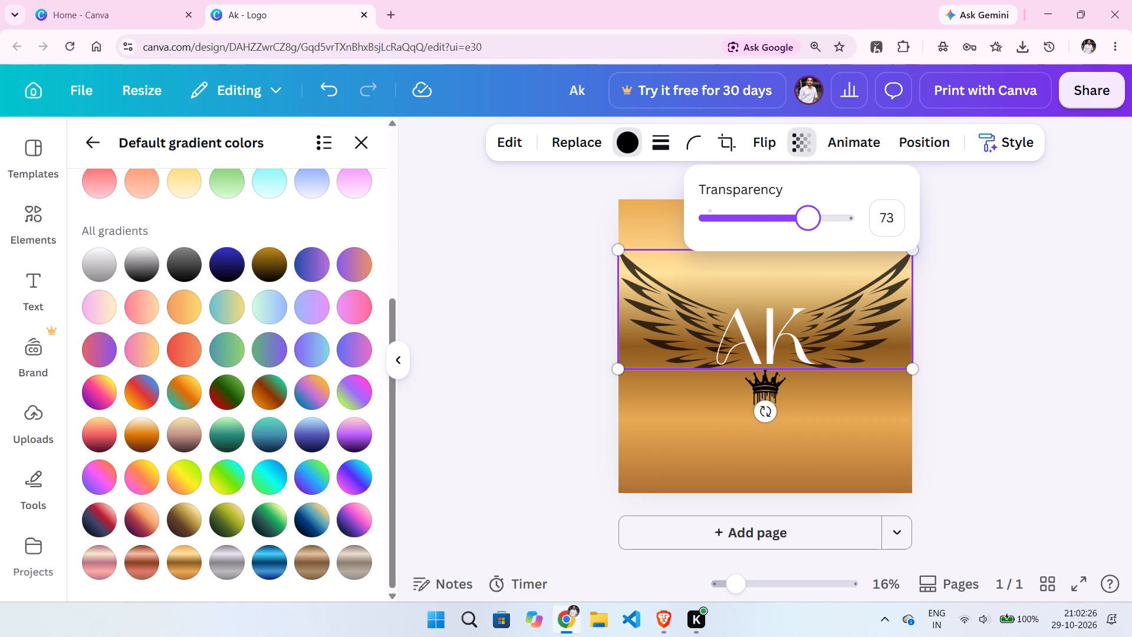
{"action": "left_click_drag", "start_coordinate": [809, 222], "coordinate": [810, 224]}
{"action": "left_click_drag", "start_coordinate": [810, 224], "coordinate": [811, 224]}
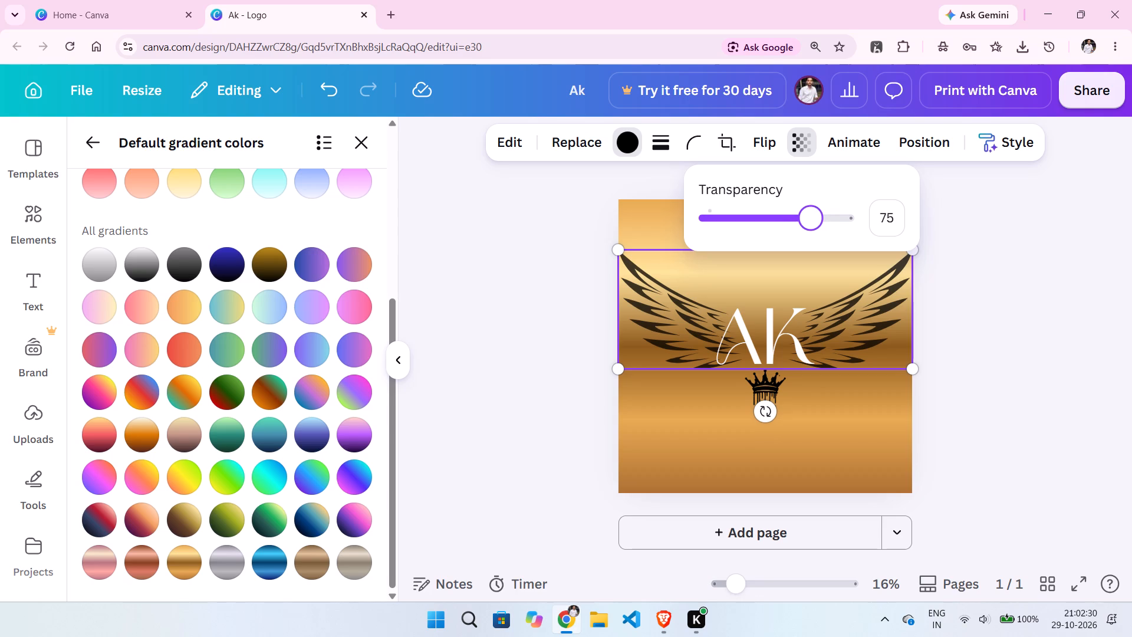
{"action": "left_click_drag", "start_coordinate": [811, 224], "coordinate": [812, 224]}
{"action": "left_click", "coordinate": [887, 217]}
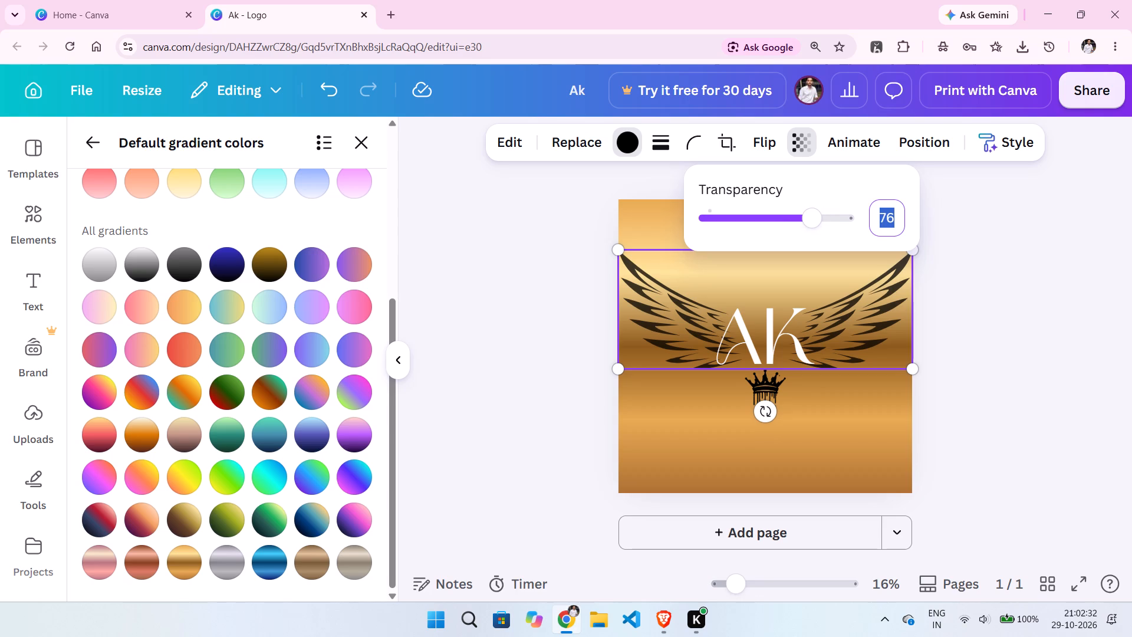
{"action": "type", "text": "75"}
{"action": "key", "text": "Return"}
Browse the magic recommendations for crown, wing and royal-themed graphics that could suit the AK logo.
{"action": "left_click", "coordinate": [998, 479]}
{"action": "left_click", "coordinate": [757, 341]}
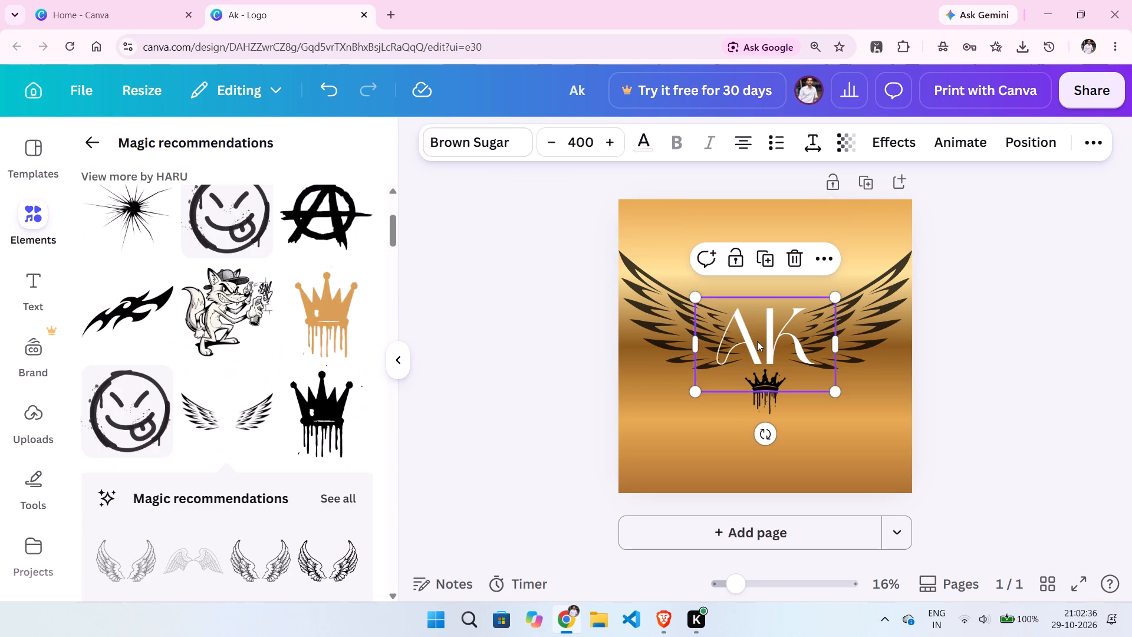
{"action": "scroll", "coordinate": [356, 301], "scroll_direction": "up", "scroll_amount": 1}
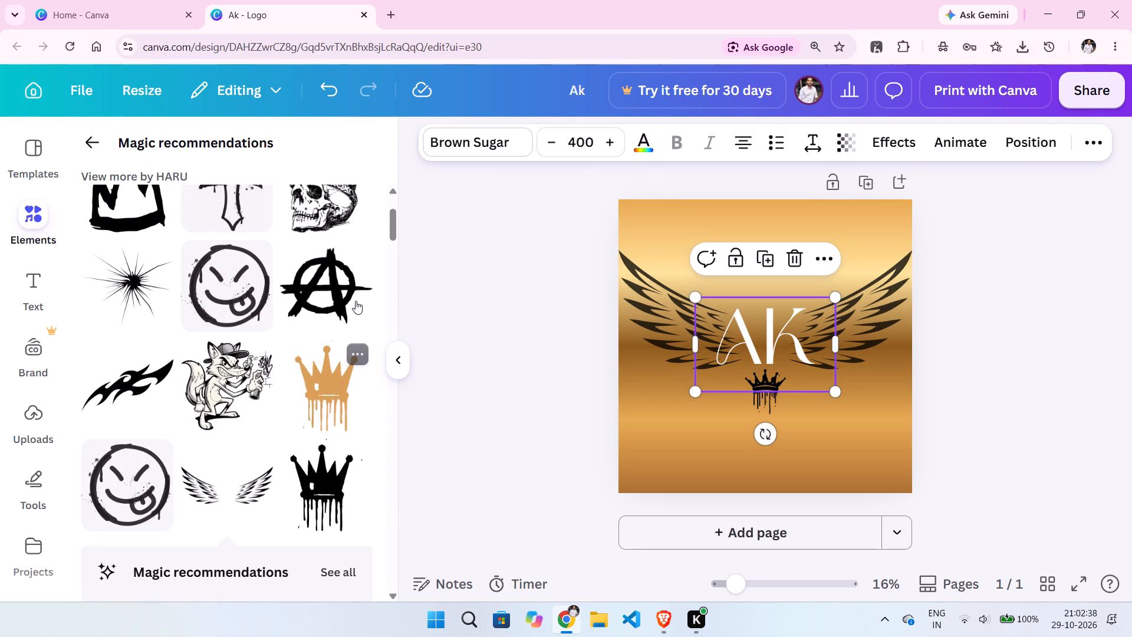
{"action": "scroll", "coordinate": [356, 301], "scroll_direction": "up", "scroll_amount": 2}
{"action": "scroll", "coordinate": [356, 301], "scroll_direction": "down", "scroll_amount": 2}
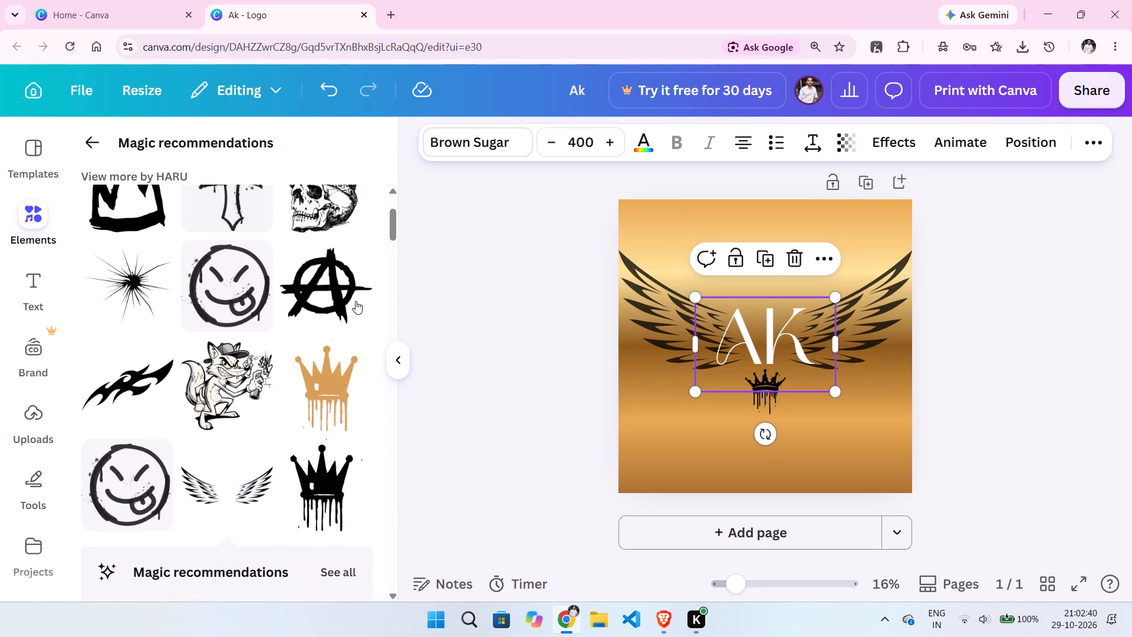
{"action": "scroll", "coordinate": [356, 301], "scroll_direction": "down", "scroll_amount": 4}
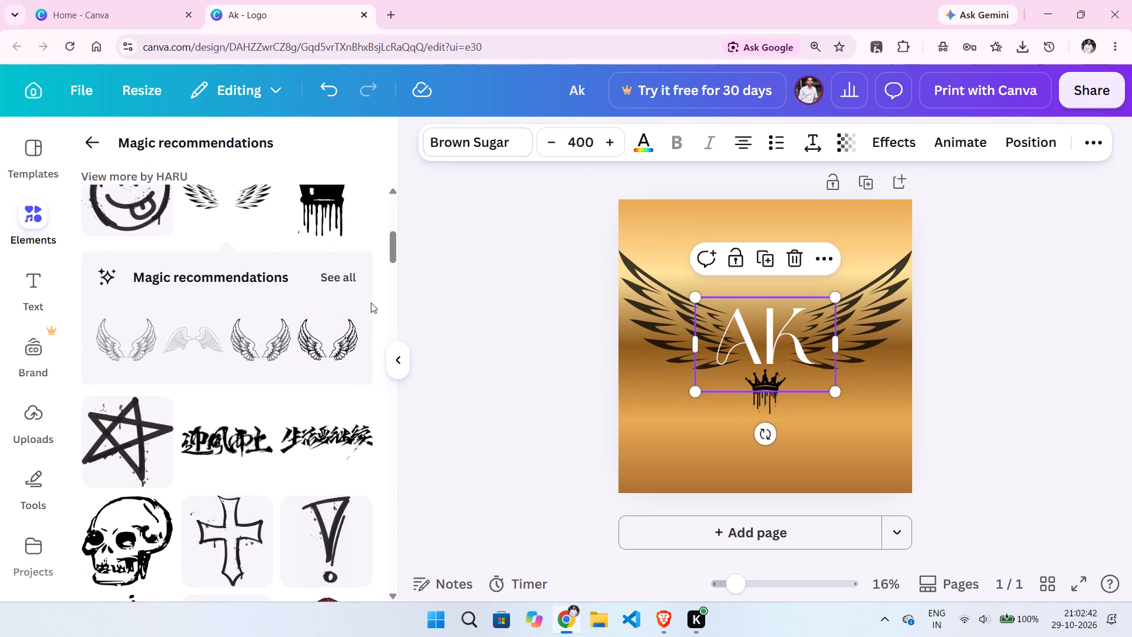
{"action": "scroll", "coordinate": [371, 303], "scroll_direction": "down", "scroll_amount": 3}
{"action": "scroll", "coordinate": [292, 309], "scroll_direction": "down", "scroll_amount": 3}
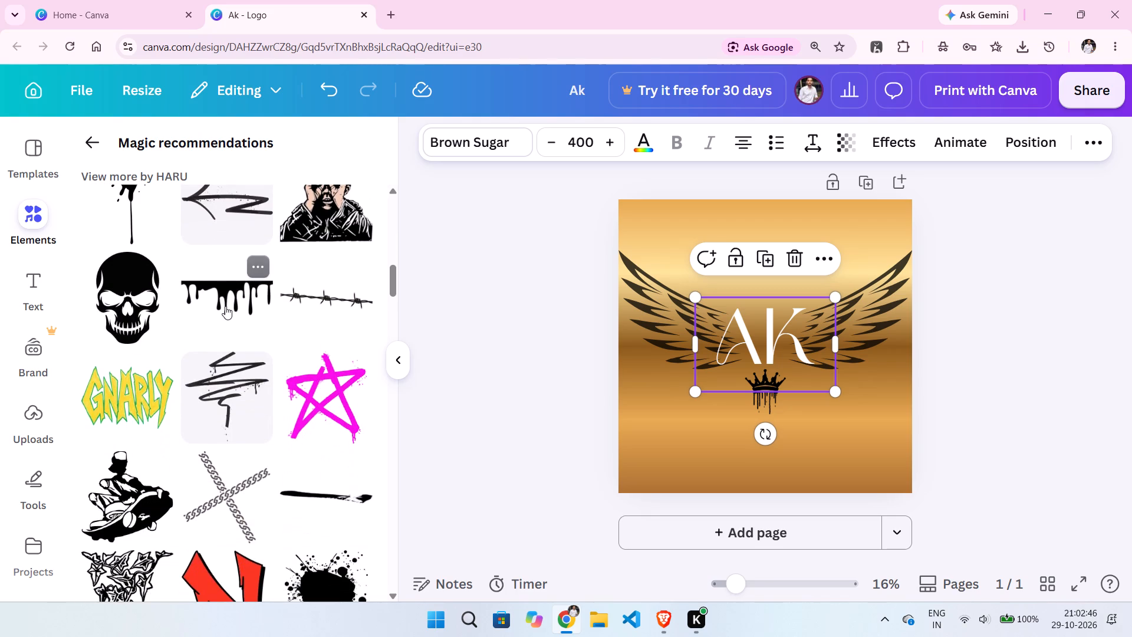
{"action": "scroll", "coordinate": [225, 306], "scroll_direction": "down", "scroll_amount": 1}
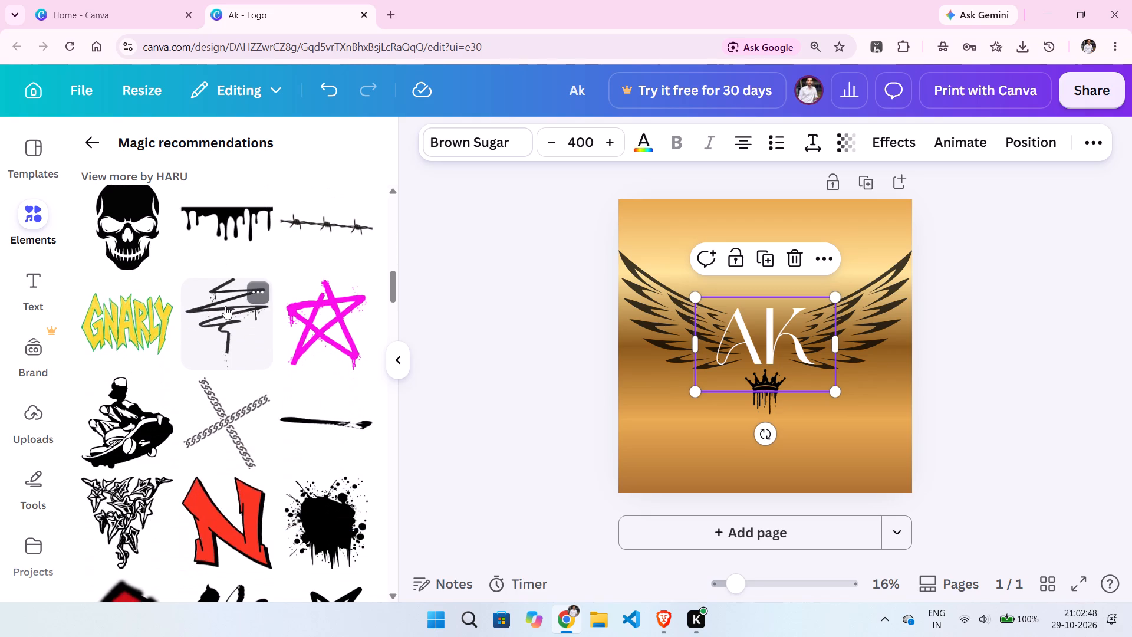
{"action": "scroll", "coordinate": [225, 306], "scroll_direction": "down", "scroll_amount": 5}
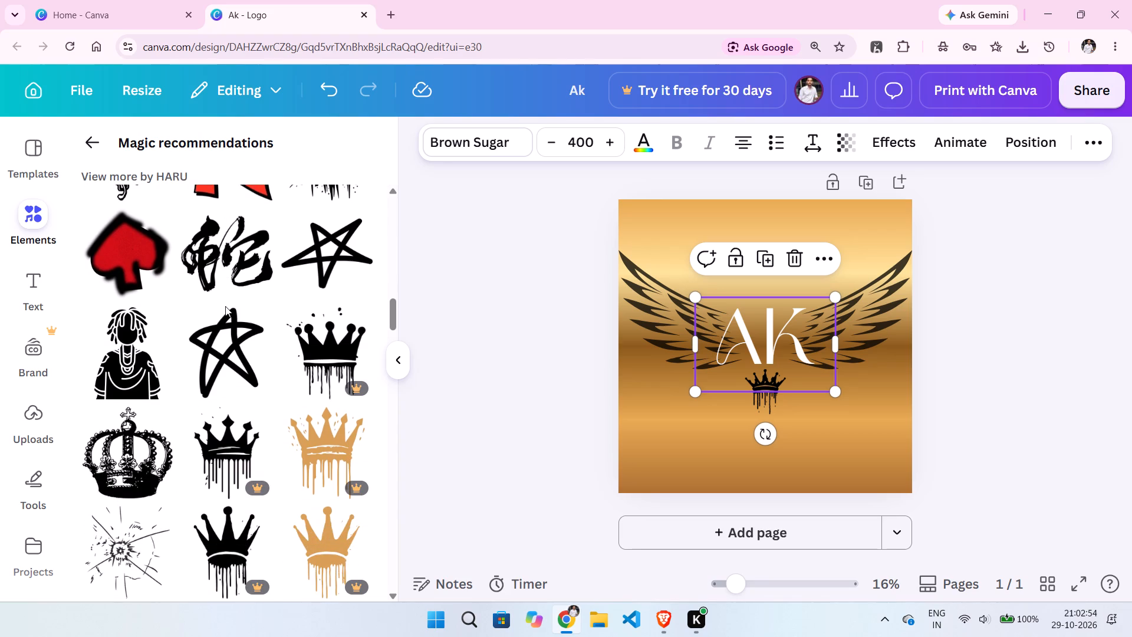
{"action": "scroll", "coordinate": [225, 306], "scroll_direction": "down", "scroll_amount": 2}
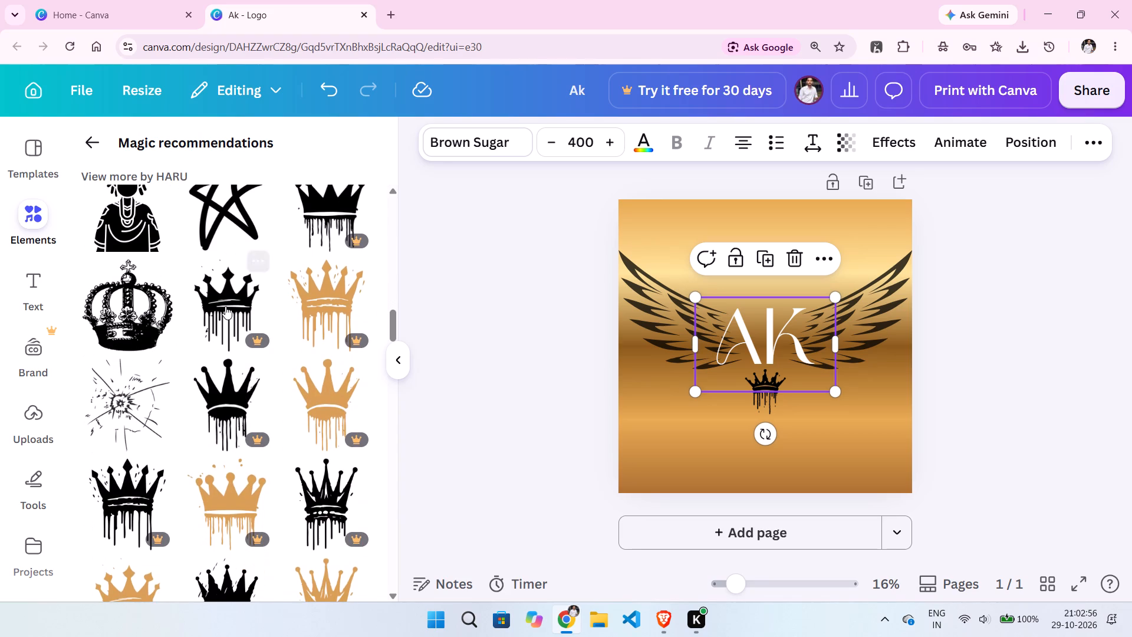
{"action": "scroll", "coordinate": [225, 306], "scroll_direction": "down", "scroll_amount": 5}
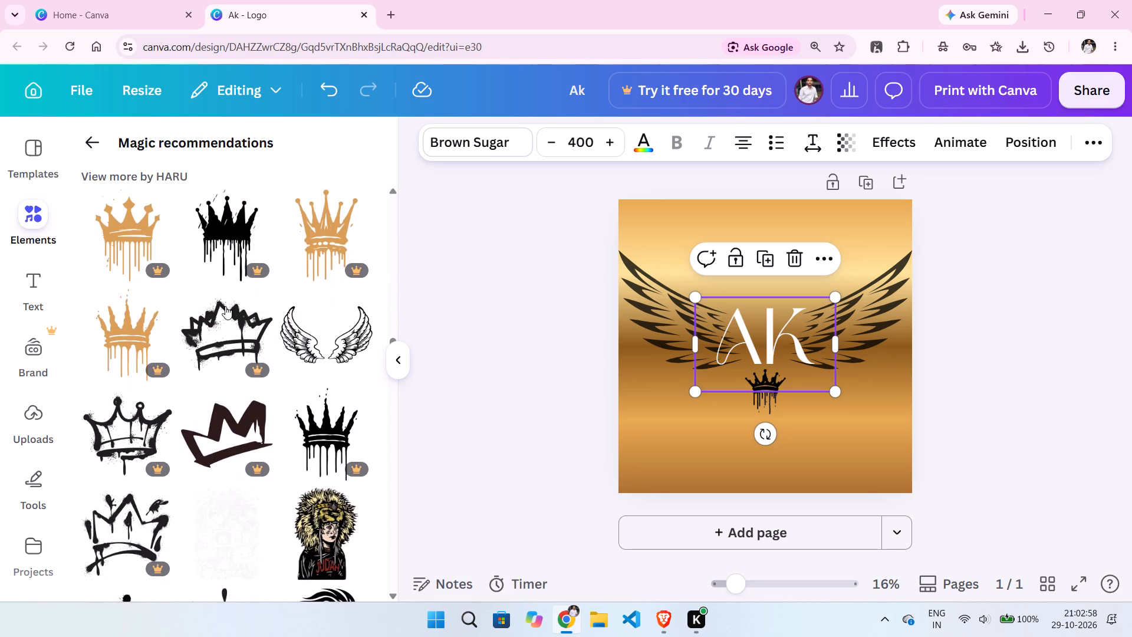
{"action": "scroll", "coordinate": [225, 306], "scroll_direction": "down", "scroll_amount": 8}
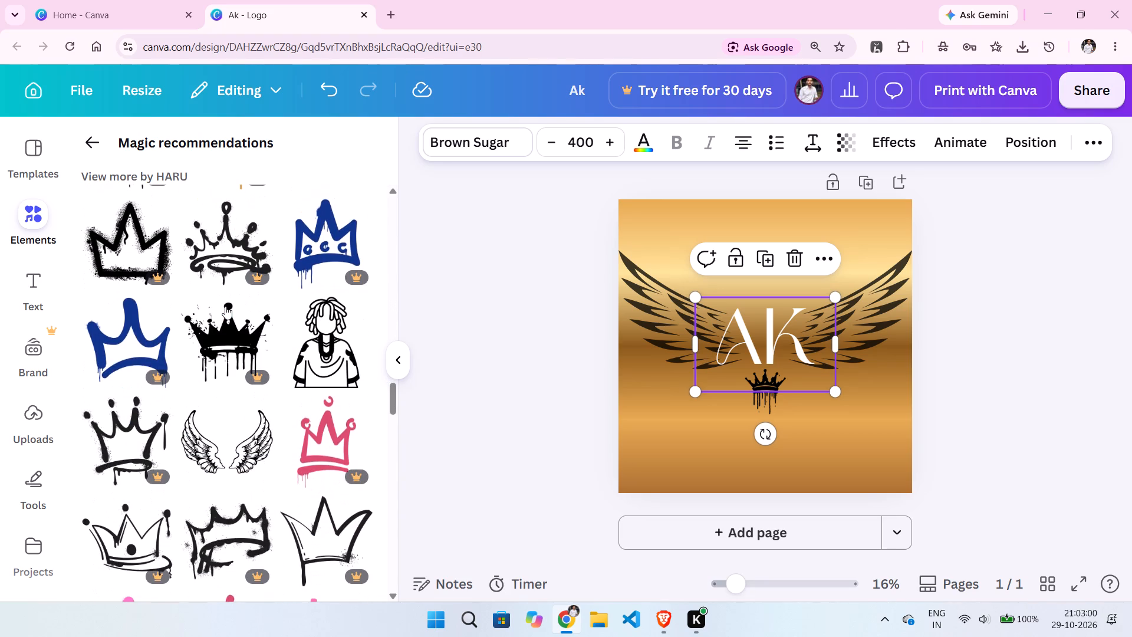
{"action": "scroll", "coordinate": [225, 306], "scroll_direction": "down", "scroll_amount": 3}
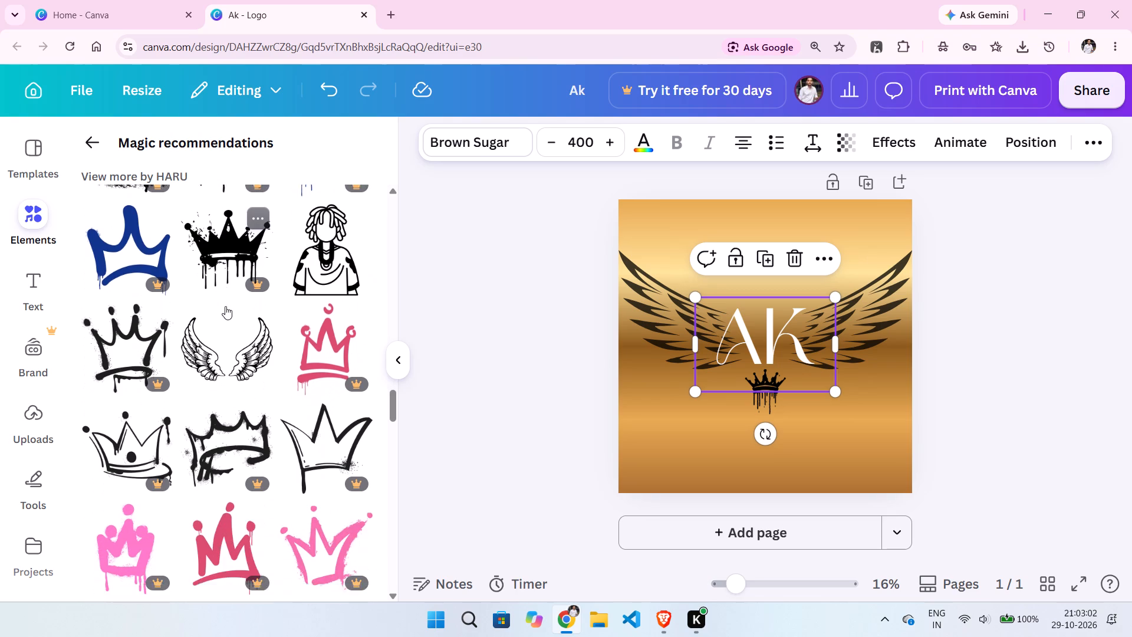
{"action": "scroll", "coordinate": [225, 306], "scroll_direction": "down", "scroll_amount": 6}
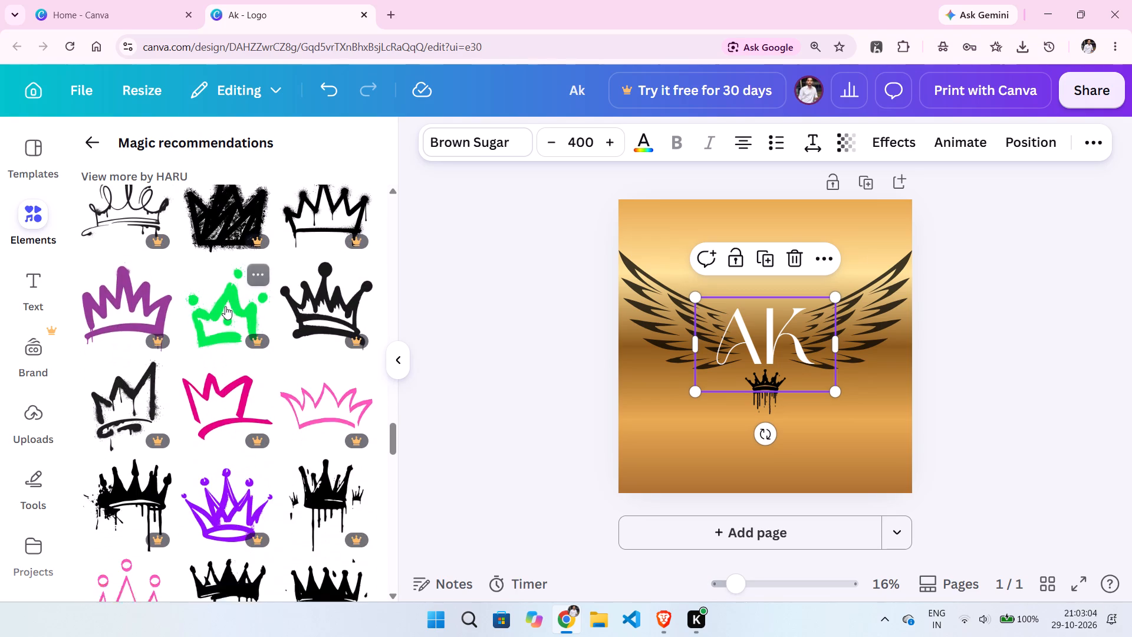
{"action": "scroll", "coordinate": [225, 306], "scroll_direction": "down", "scroll_amount": 6}
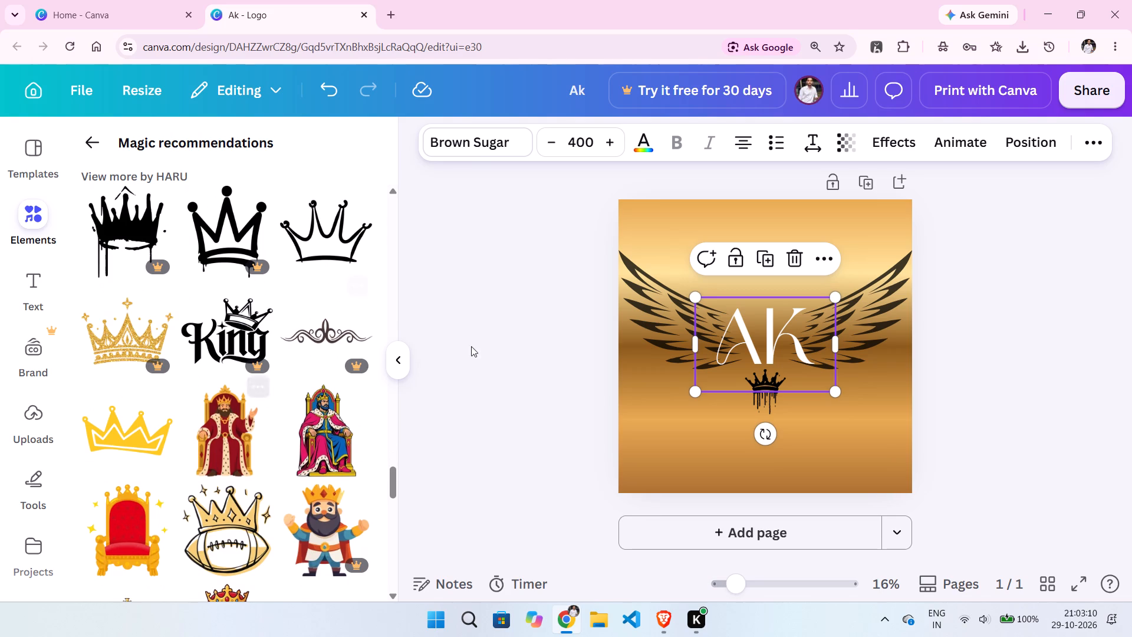
{"action": "scroll", "coordinate": [338, 390], "scroll_direction": "down", "scroll_amount": 3}
{"action": "scroll", "coordinate": [242, 413], "scroll_direction": "down", "scroll_amount": 3}
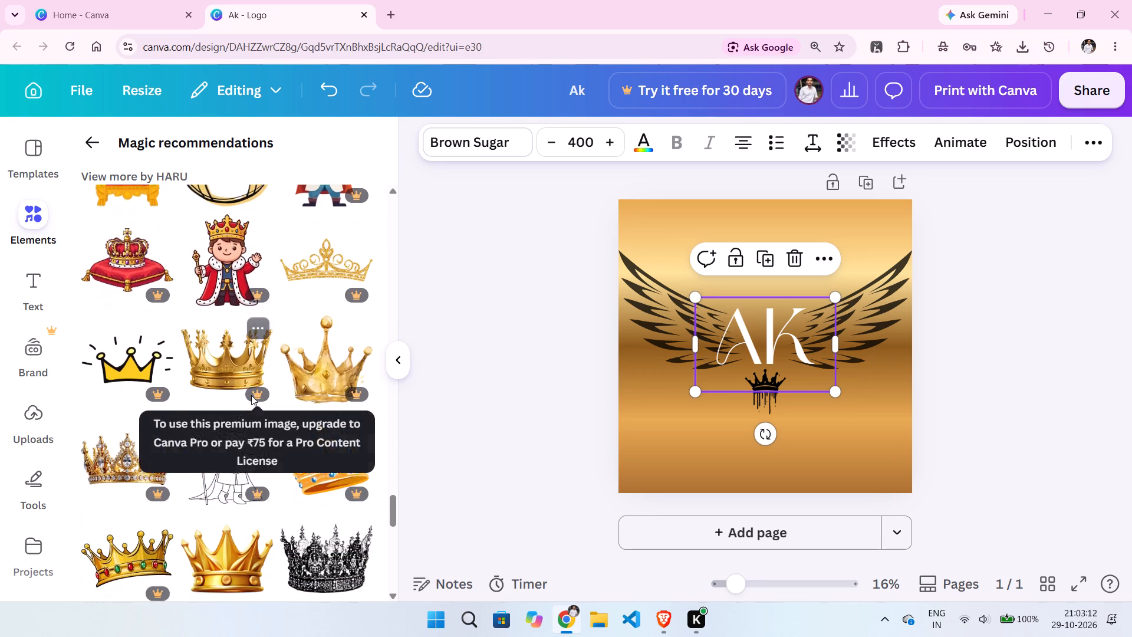
{"action": "scroll", "coordinate": [251, 395], "scroll_direction": "down", "scroll_amount": 8}
{"action": "left_click", "coordinate": [695, 419]}
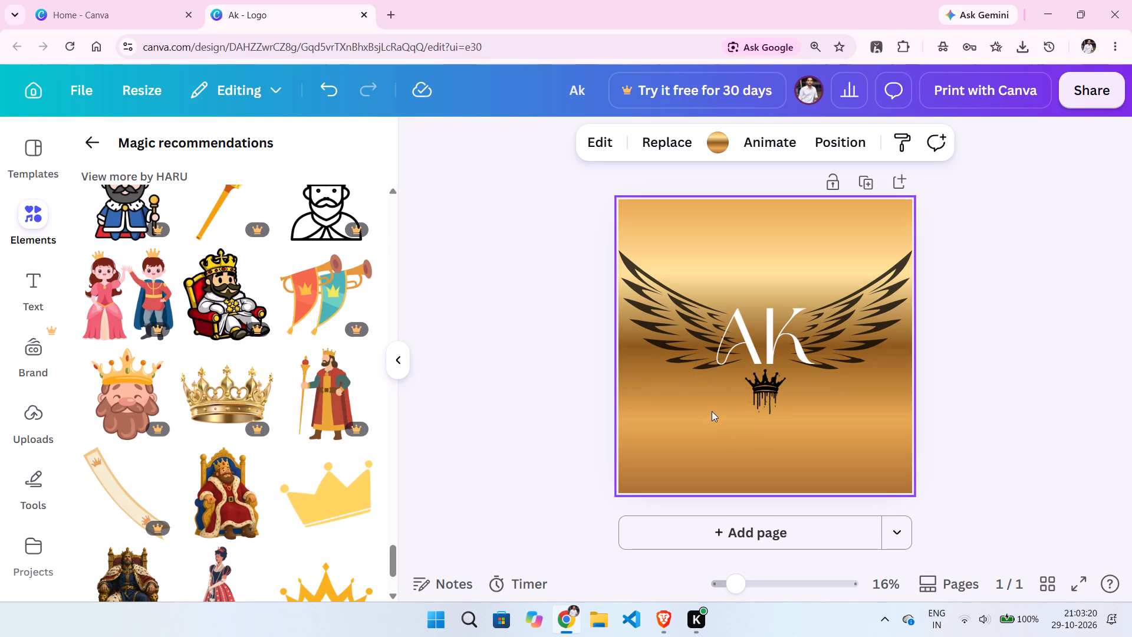
{"action": "scroll", "coordinate": [712, 411], "scroll_direction": "down", "scroll_amount": 3}
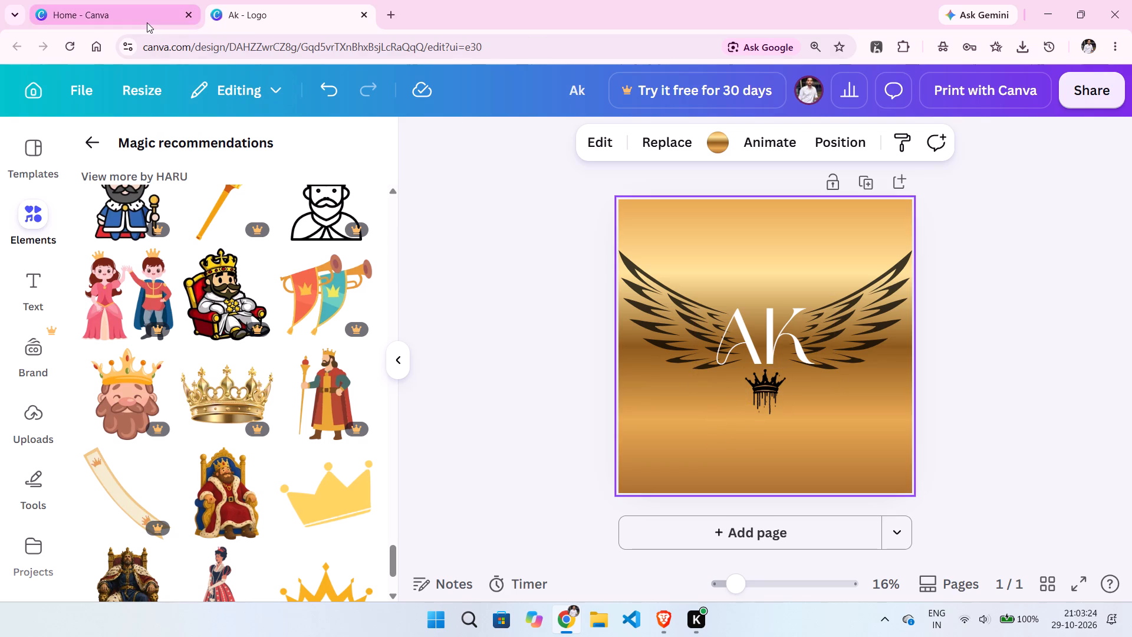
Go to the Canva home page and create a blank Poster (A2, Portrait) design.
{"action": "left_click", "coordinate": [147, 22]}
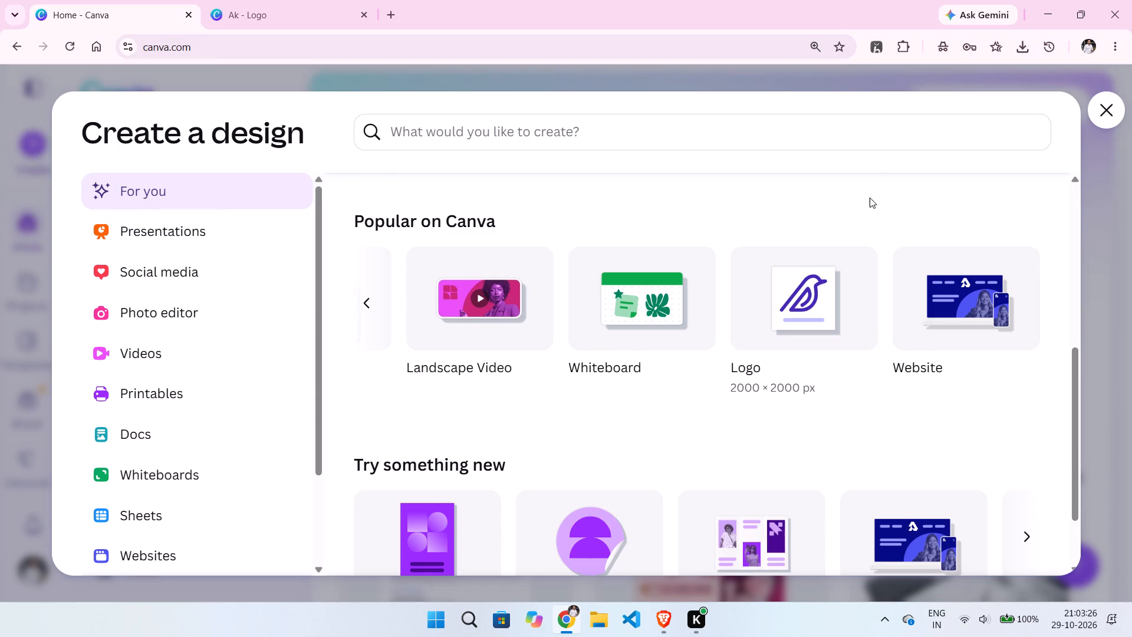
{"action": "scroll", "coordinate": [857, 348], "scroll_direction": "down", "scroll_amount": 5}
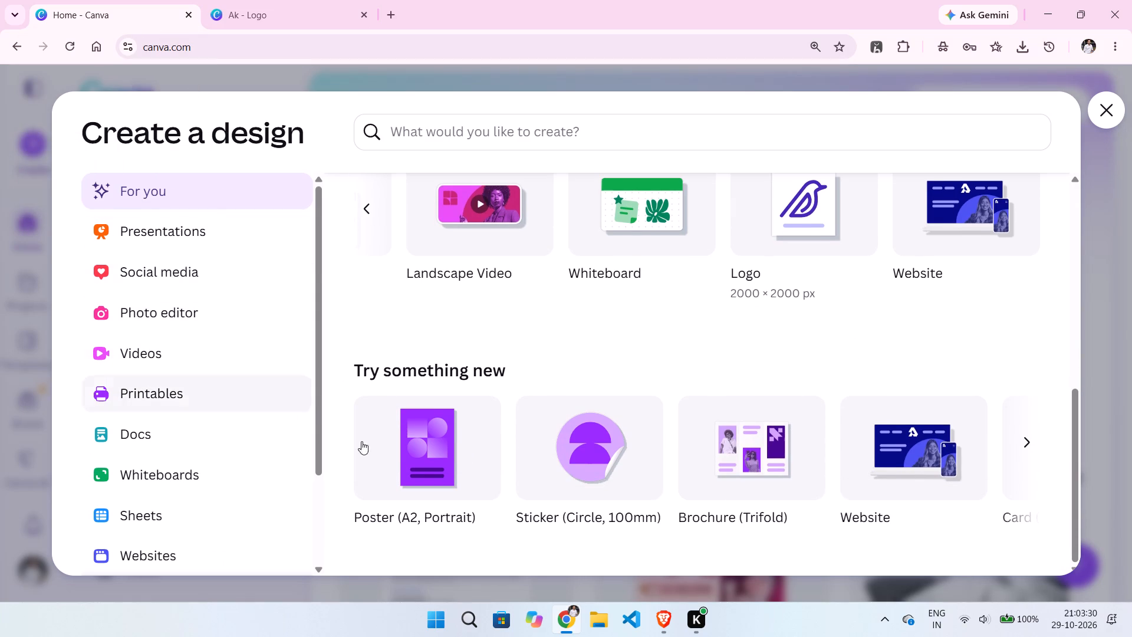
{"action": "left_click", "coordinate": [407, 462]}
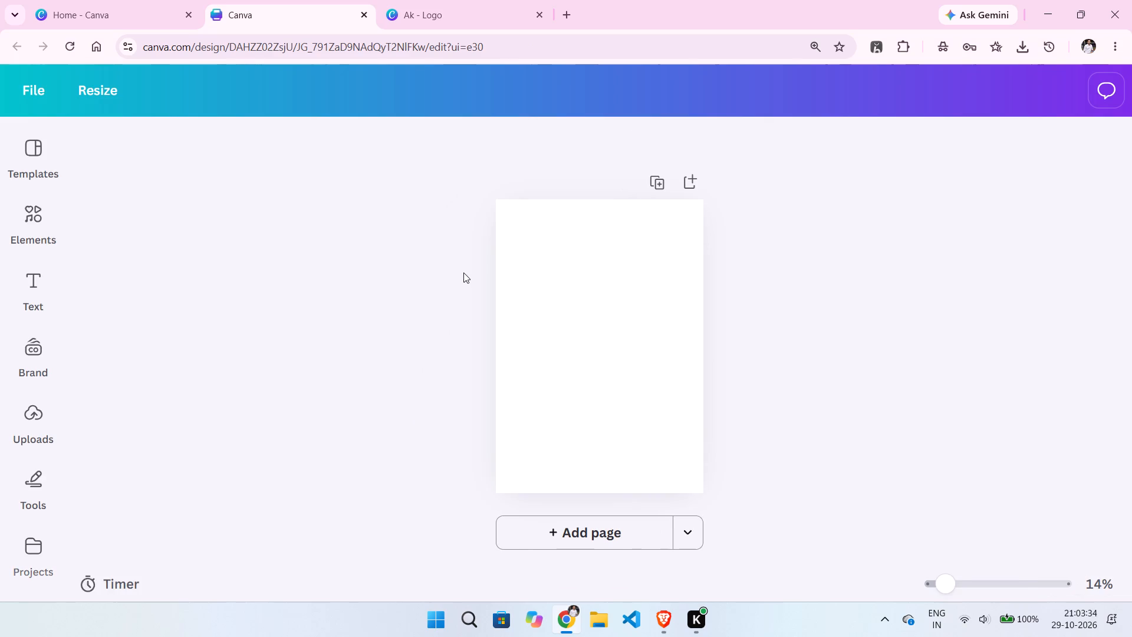
Look through the resize options and size categories for the blank poster.
{"action": "left_click", "coordinate": [139, 91]}
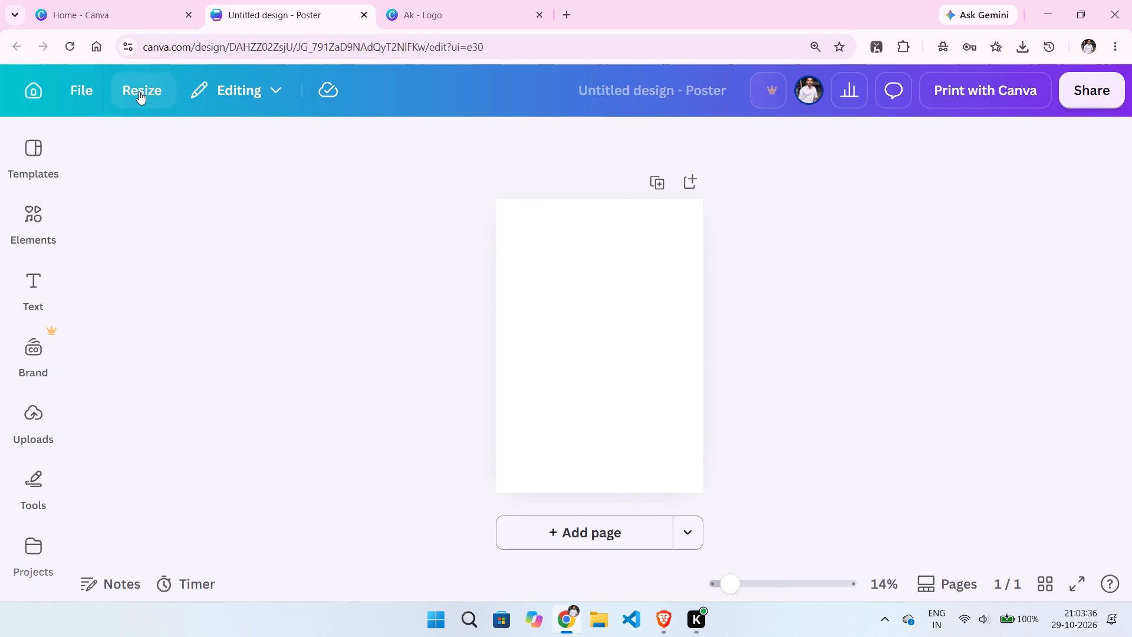
{"action": "left_click", "coordinate": [253, 142]}
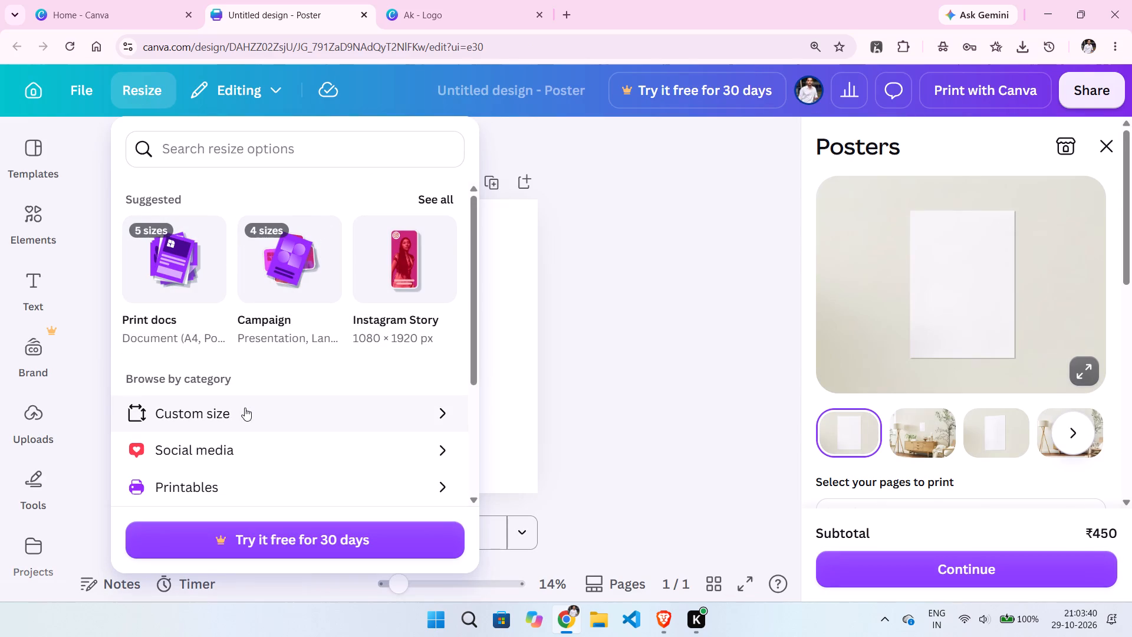
{"action": "scroll", "coordinate": [250, 405], "scroll_direction": "down", "scroll_amount": 6}
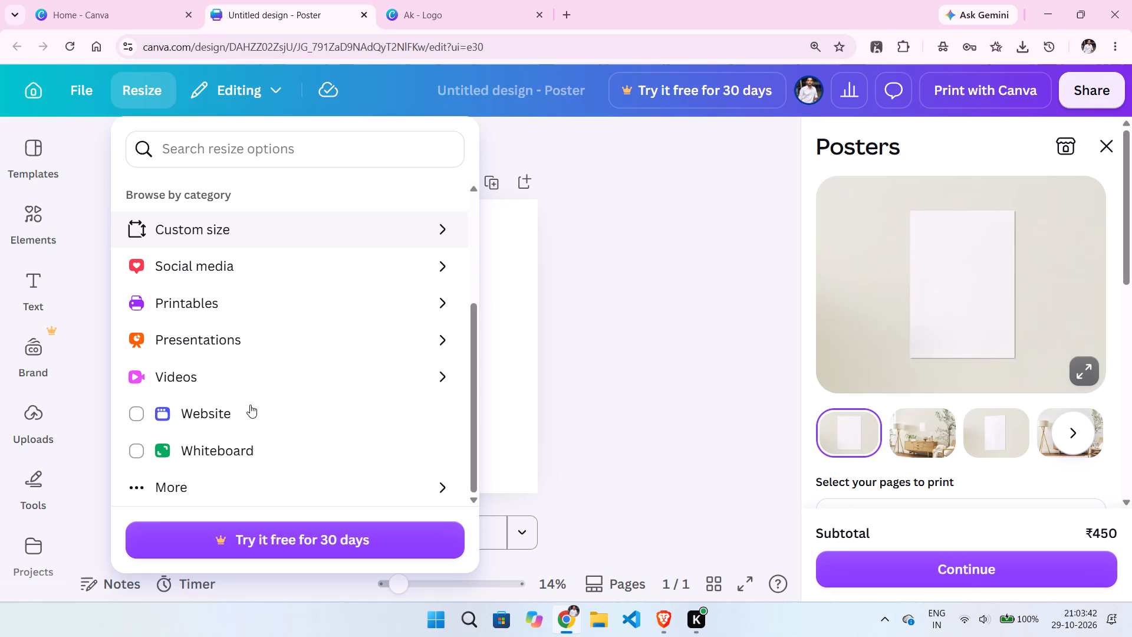
{"action": "scroll", "coordinate": [250, 405], "scroll_direction": "down", "scroll_amount": 1}
{"action": "scroll", "coordinate": [250, 405], "scroll_direction": "up", "scroll_amount": 5}
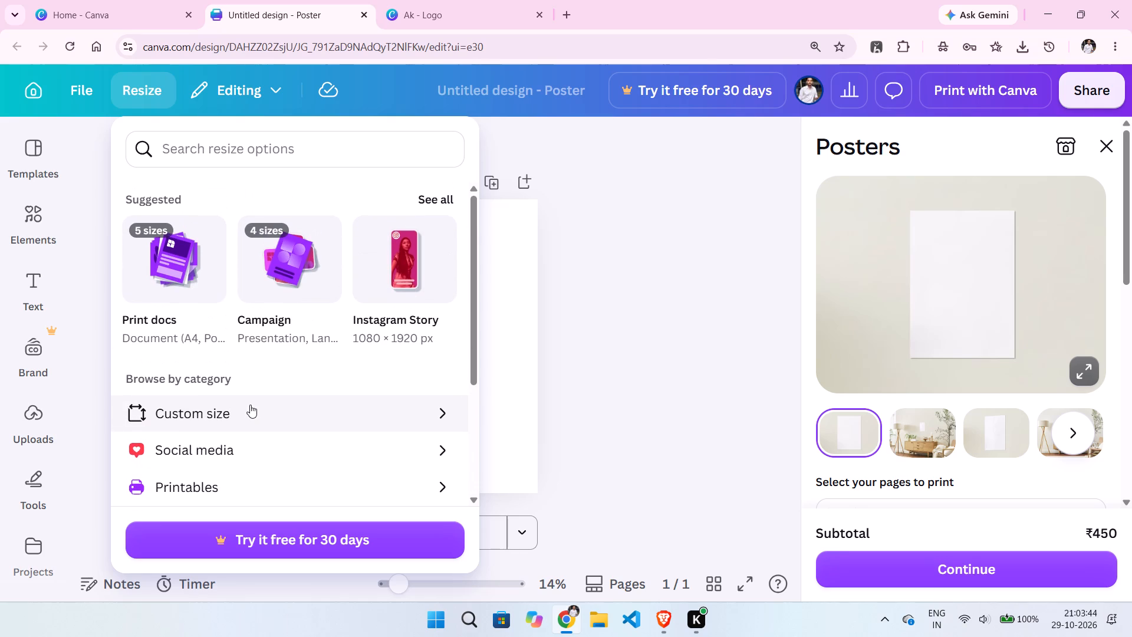
Search Google in a new browser tab for "9:16 for mobile in pixel".
{"action": "left_click", "coordinate": [569, 14]}
{"action": "key", "text": "6"}
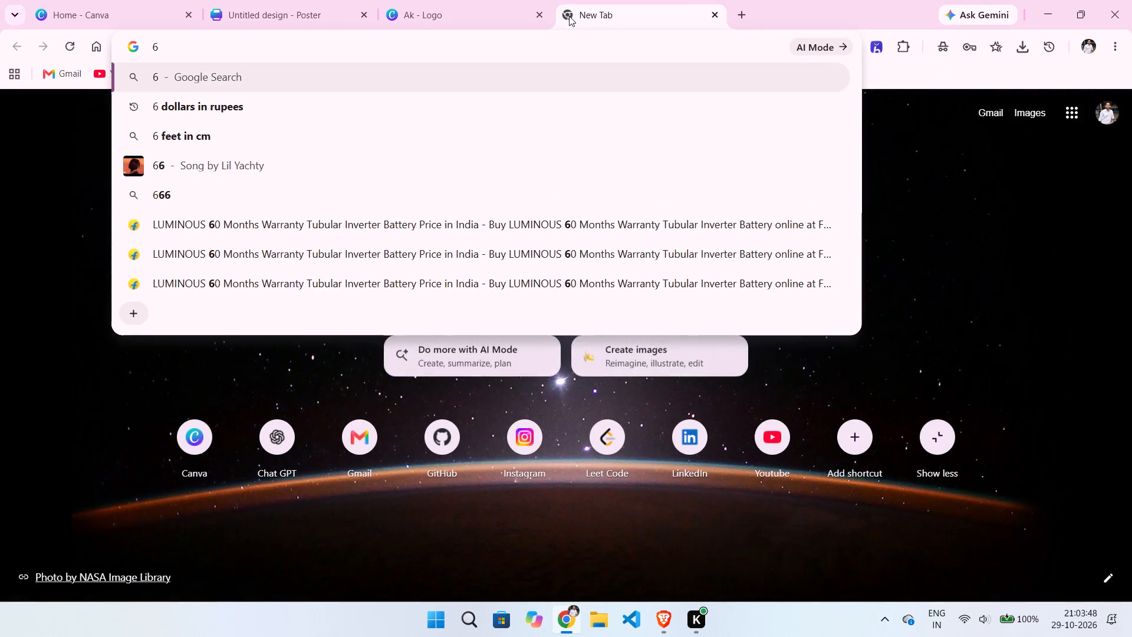
{"action": "type", "text": ":9"}
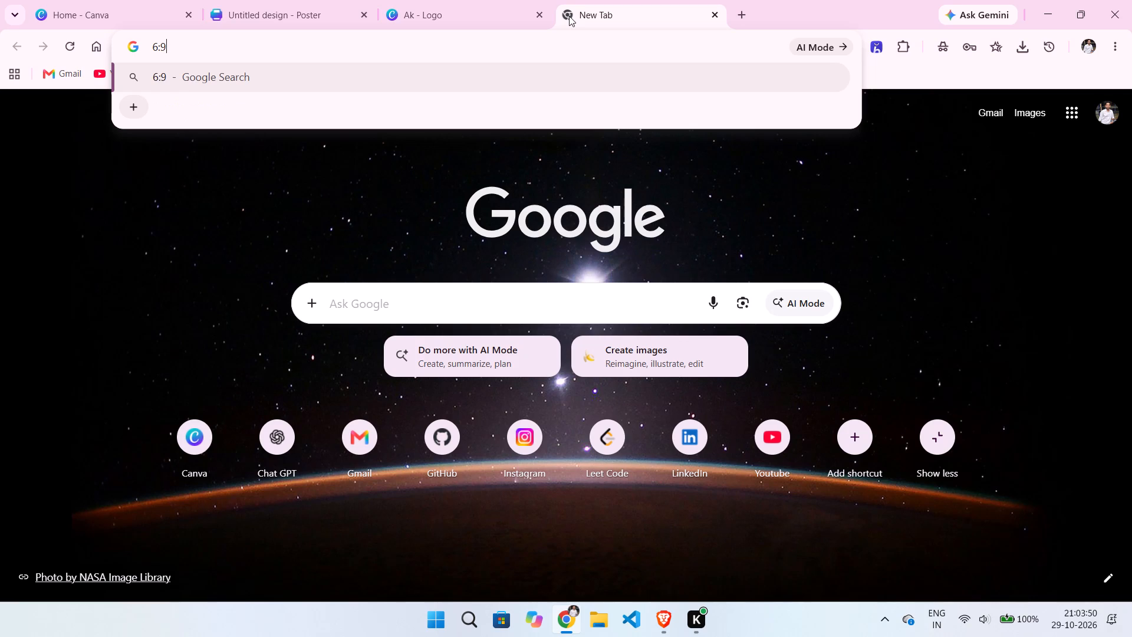
{"action": "key", "text": "BackSpace"}
{"action": "key", "text": "BackSpace"}
{"action": "key", "text": "BackSpace"}
{"action": "key", "text": "9"}
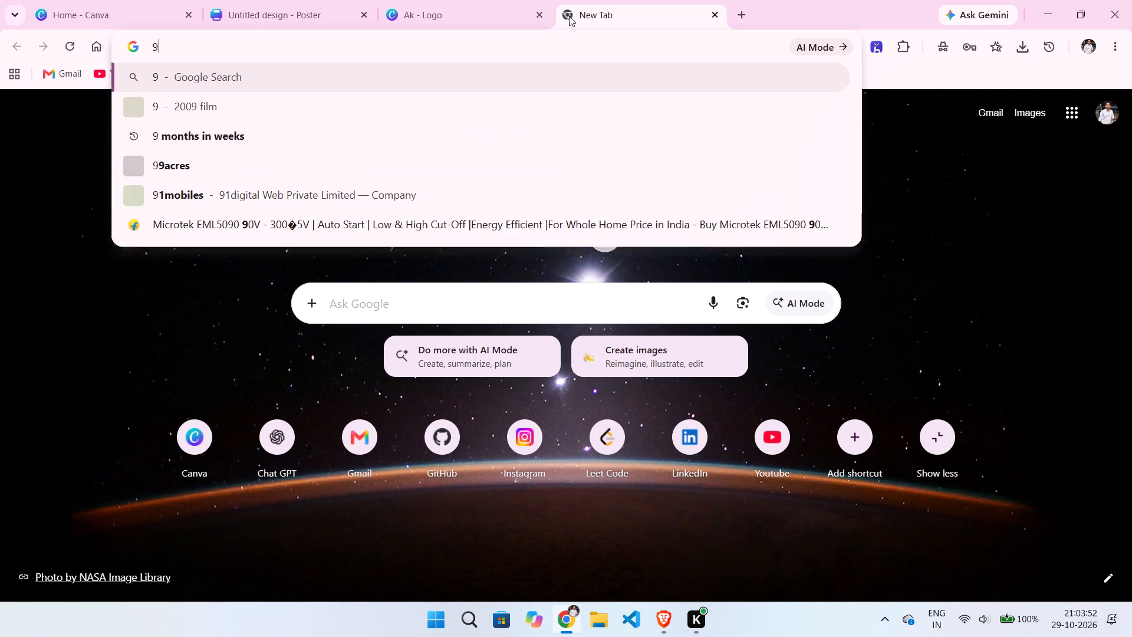
{"action": "type", "text": ":16"}
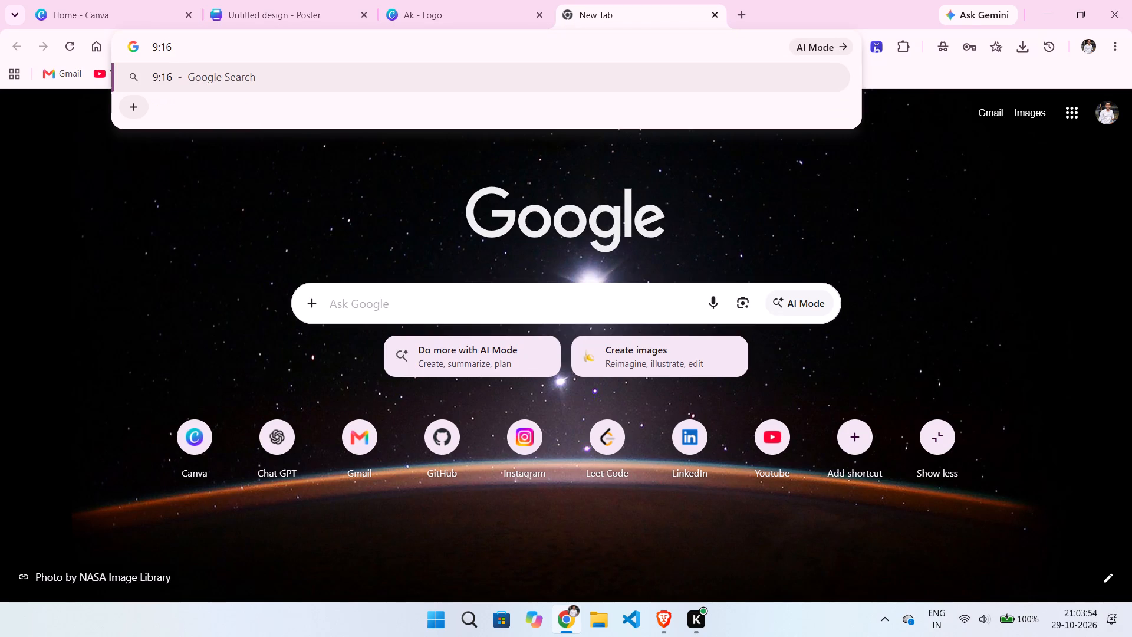
{"action": "key", "text": "space"}
{"action": "type", "text": "for mobiler"}
{"action": "key", "text": "space"}
{"action": "key", "text": "BackSpace"}
{"action": "key", "text": "BackSpace"}
{"action": "key", "text": "space"}
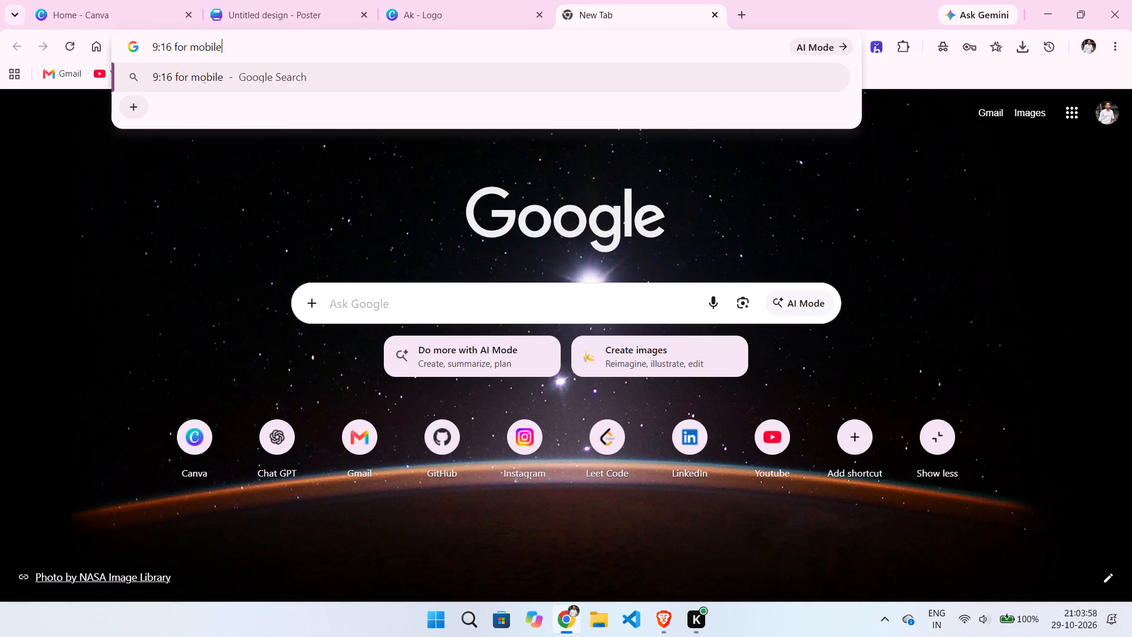
{"action": "type", "text": "in pixl"}
{"action": "key", "text": "BackSpace"}
{"action": "type", "text": "w;"}
{"action": "key", "text": "BackSpace"}
{"action": "key", "text": "BackSpace"}
{"action": "type", "text": "wl"}
{"action": "key", "text": "BackSpace"}
{"action": "key", "text": "BackSpace"}
{"action": "type", "text": "ek"}
{"action": "key", "text": "BackSpace"}
{"action": "key", "text": "l"}
{"action": "key", "text": "Return"}
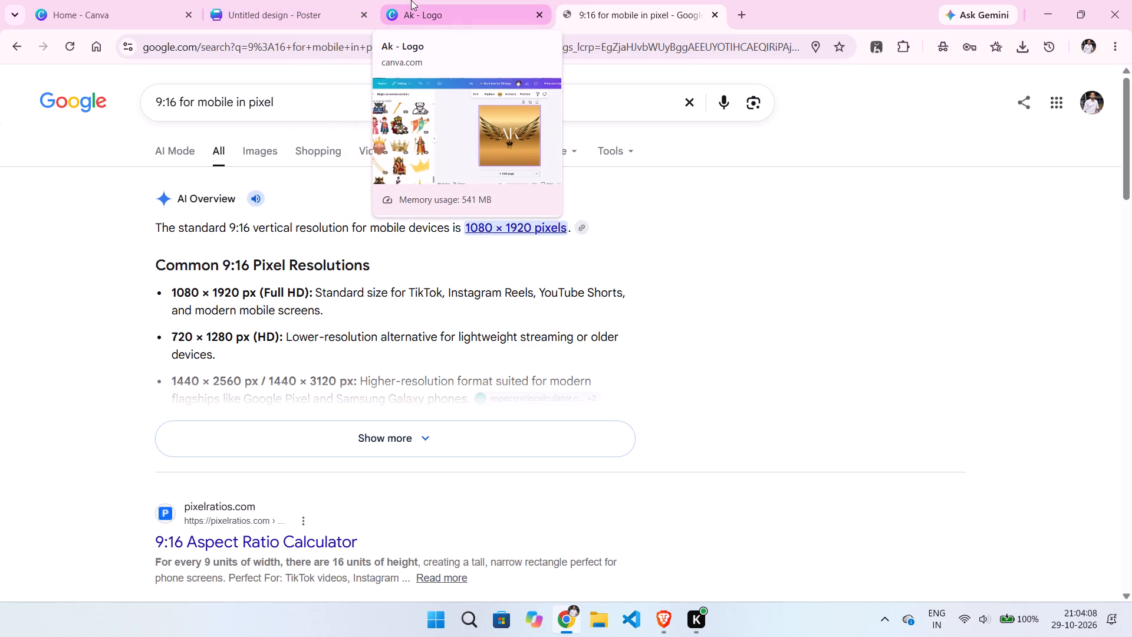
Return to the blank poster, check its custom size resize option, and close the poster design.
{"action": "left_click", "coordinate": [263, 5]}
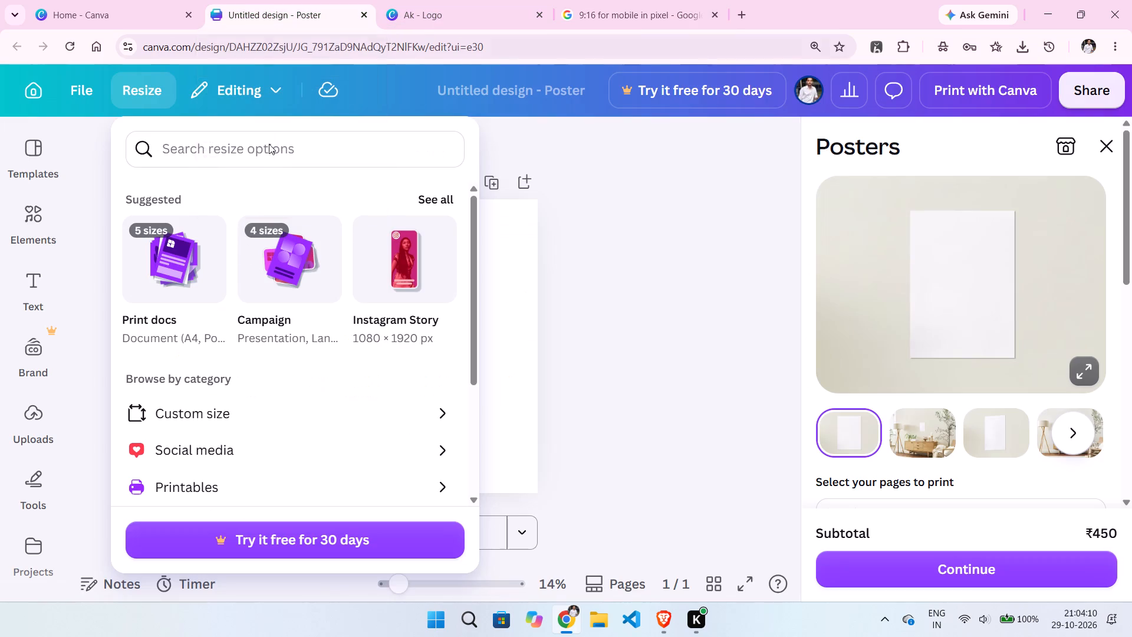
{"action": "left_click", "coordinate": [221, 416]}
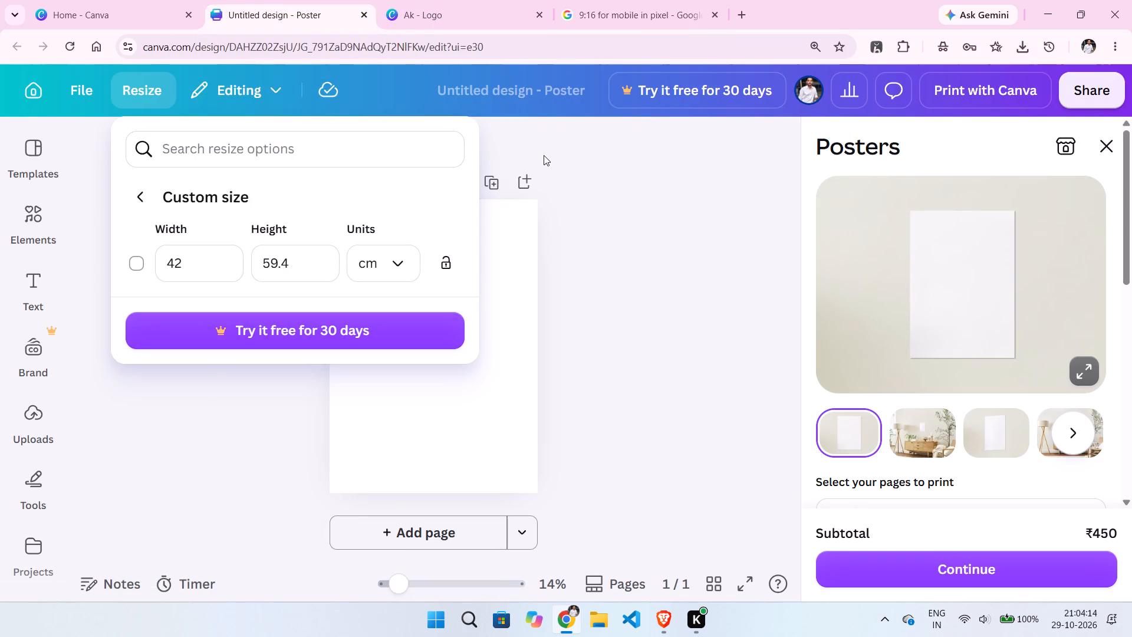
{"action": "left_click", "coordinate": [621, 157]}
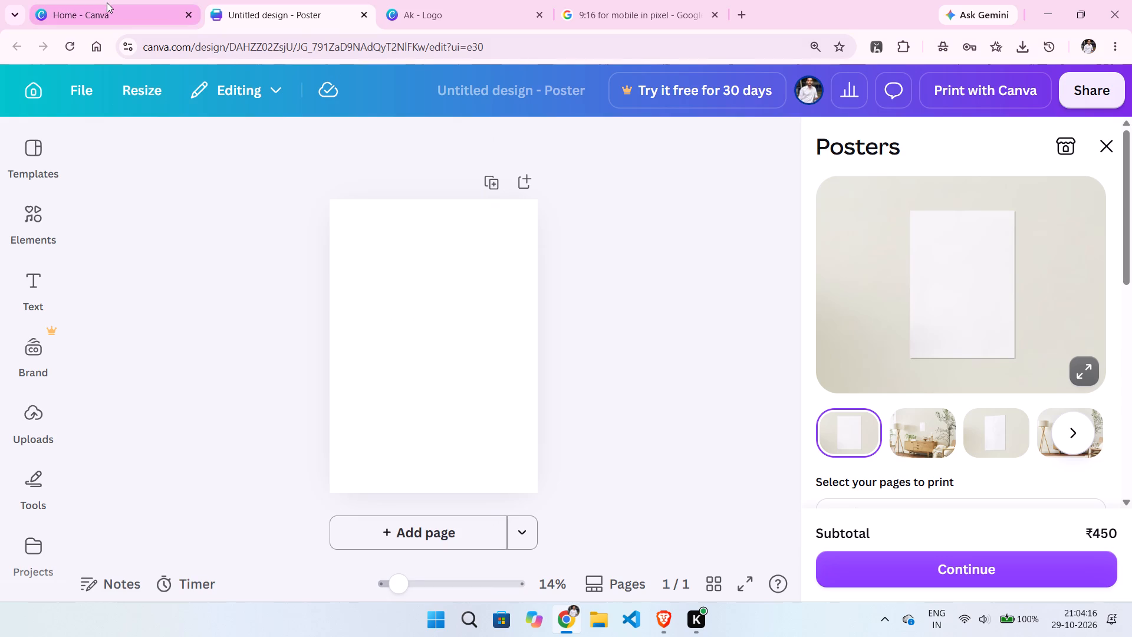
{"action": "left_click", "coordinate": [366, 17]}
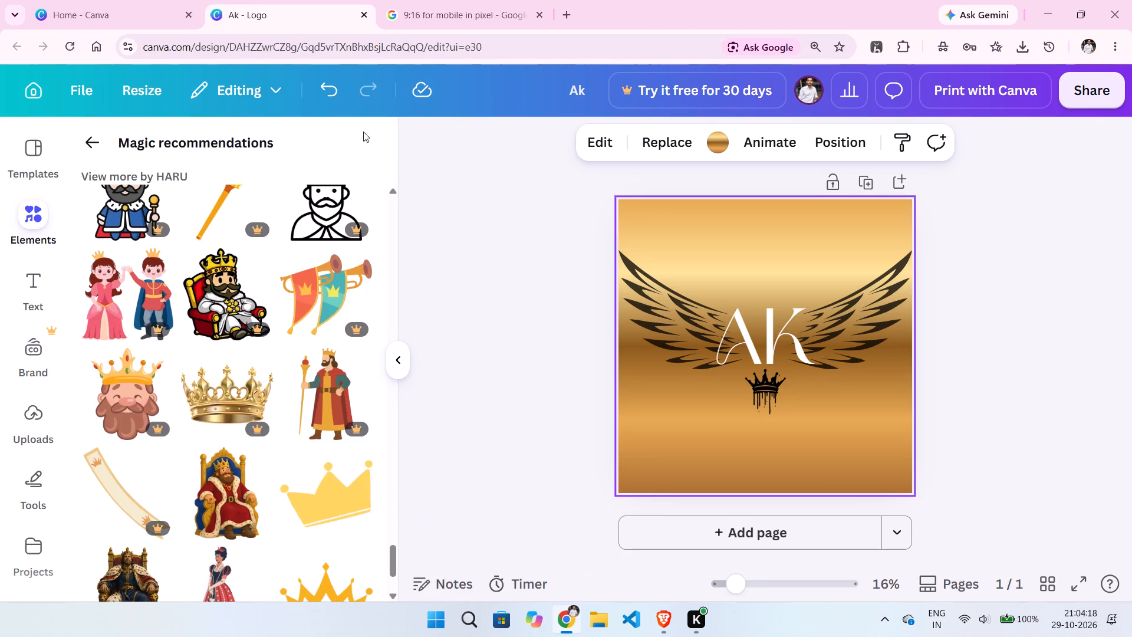
Create a new custom-size design 1080 px wide and 1920 px high from the Canva home page.
{"action": "left_click", "coordinate": [83, 9]}
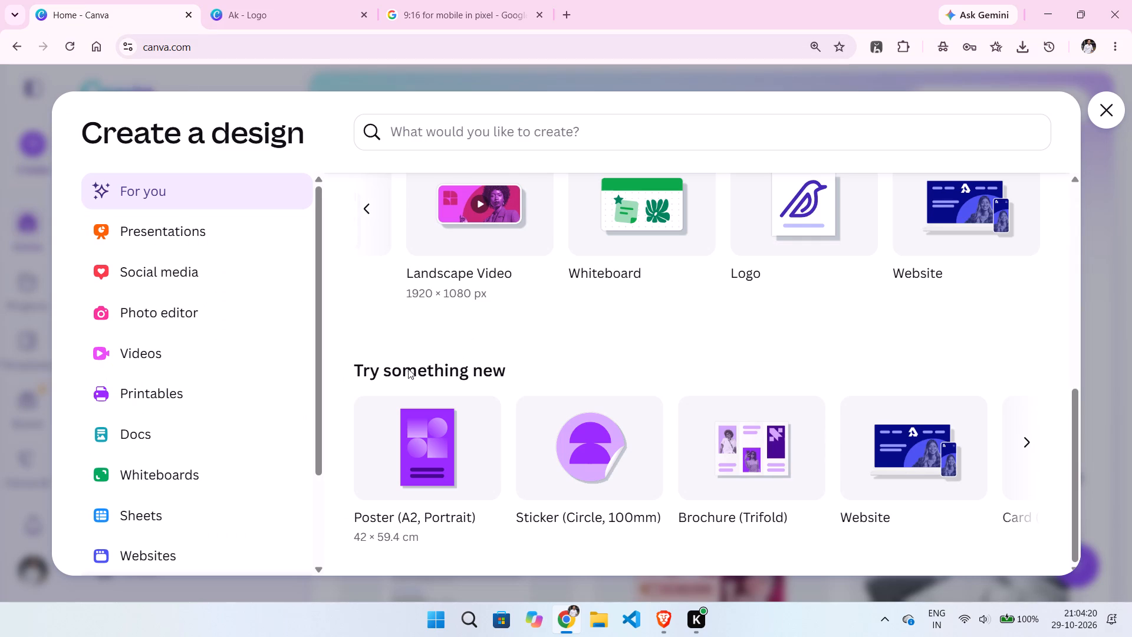
{"action": "scroll", "coordinate": [155, 444], "scroll_direction": "down", "scroll_amount": 8}
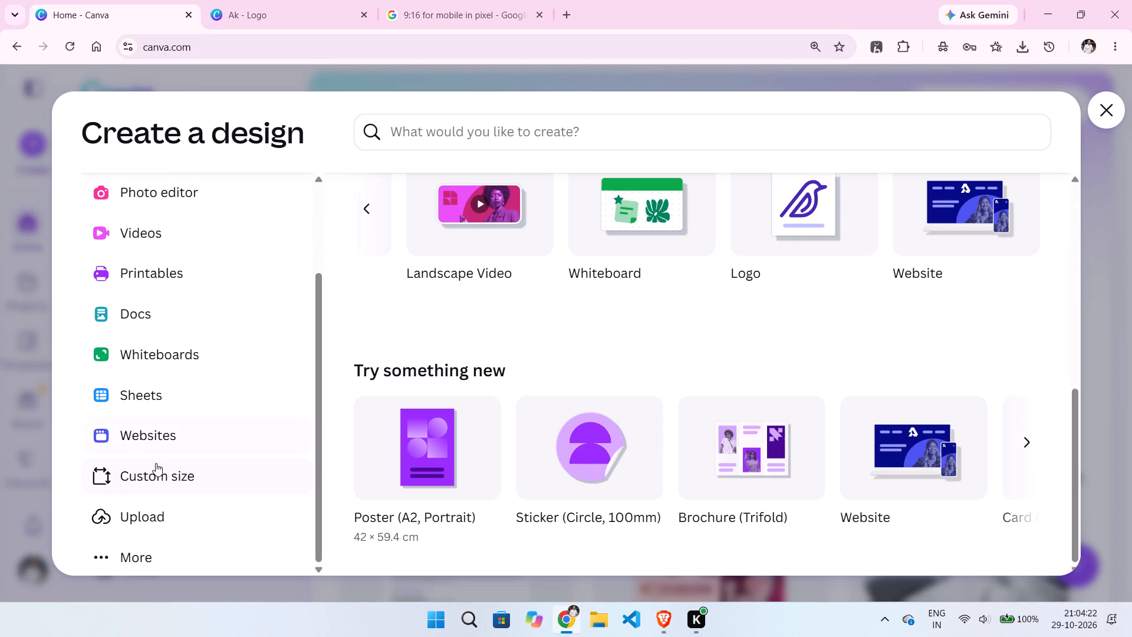
{"action": "left_click", "coordinate": [147, 481]}
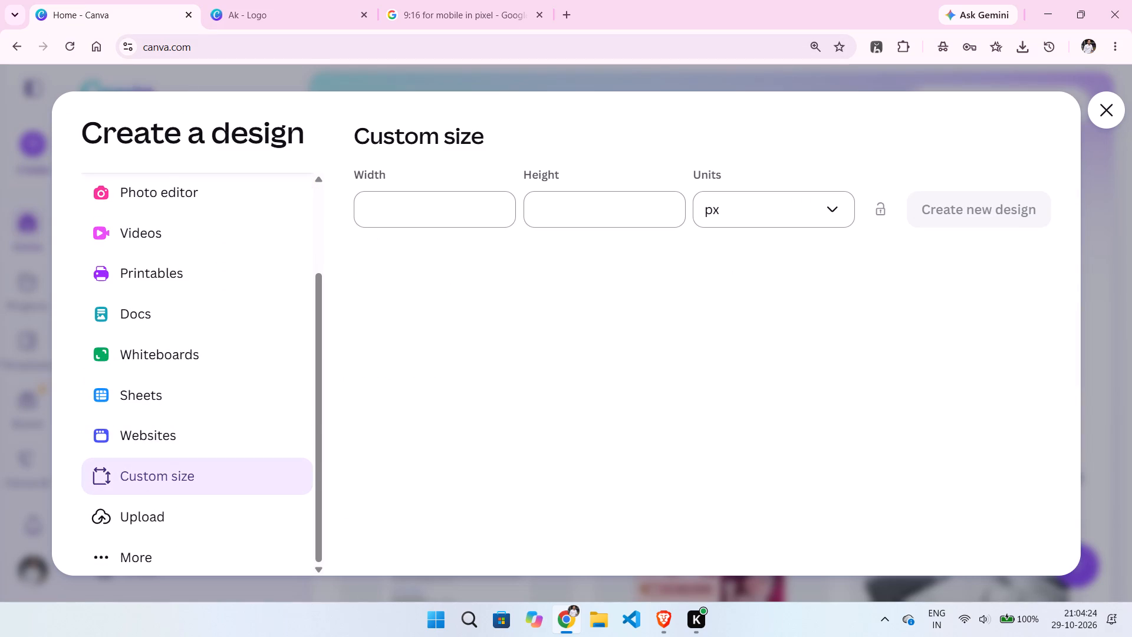
{"action": "left_click", "coordinate": [450, 202]}
{"action": "type", "text": "1080"}
{"action": "left_click", "coordinate": [545, 201]}
{"action": "type", "text": "1920"}
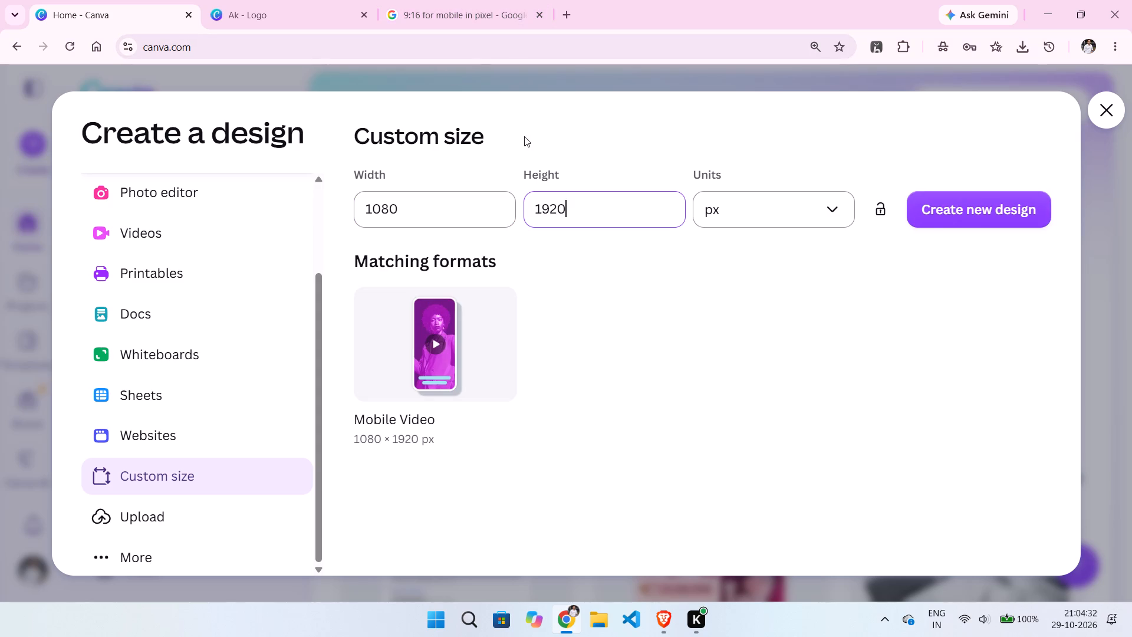
{"action": "left_click", "coordinate": [967, 213]}
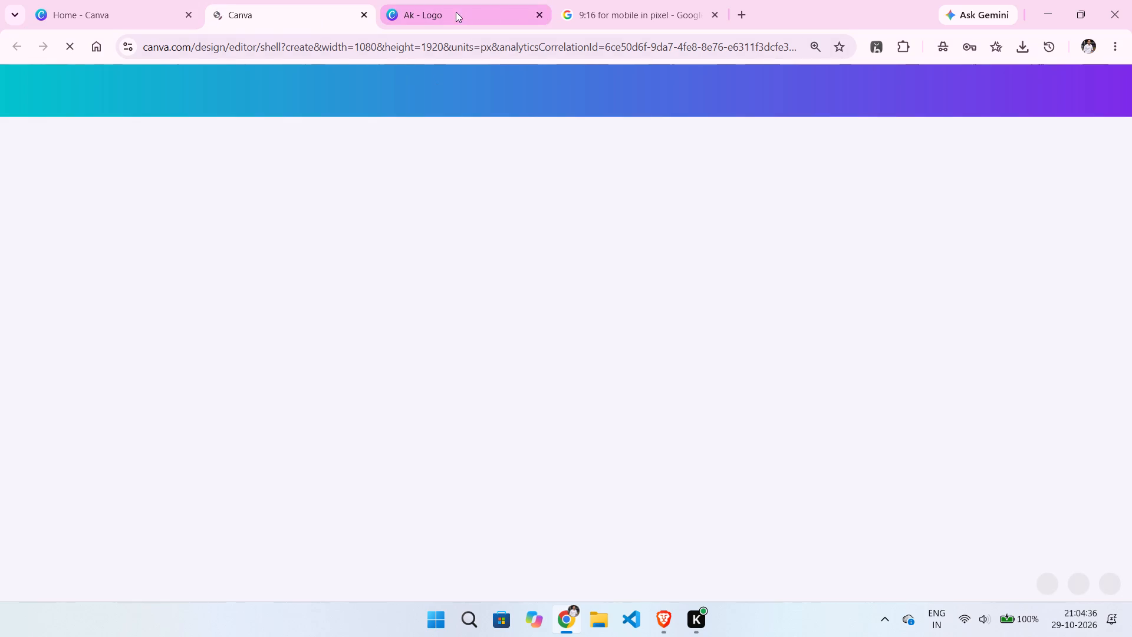
Review the 9:16 pixel search results and the AK logo for reference, and return to the blank 1080 × 1920 px design.
{"action": "left_click", "coordinate": [603, 11]}
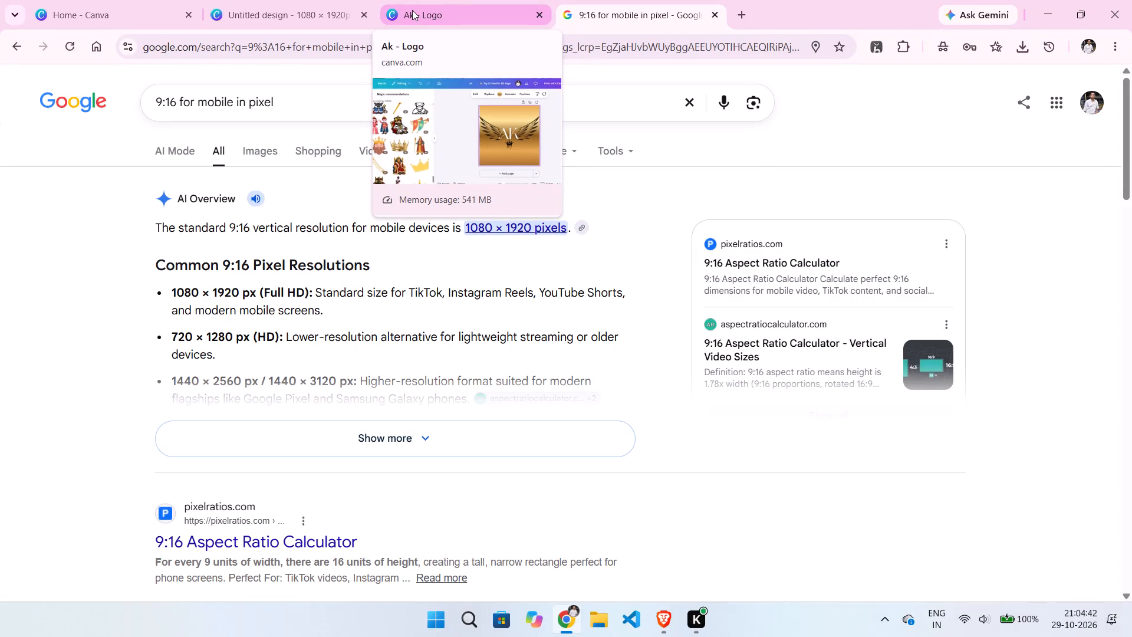
{"action": "left_click", "coordinate": [318, 3]}
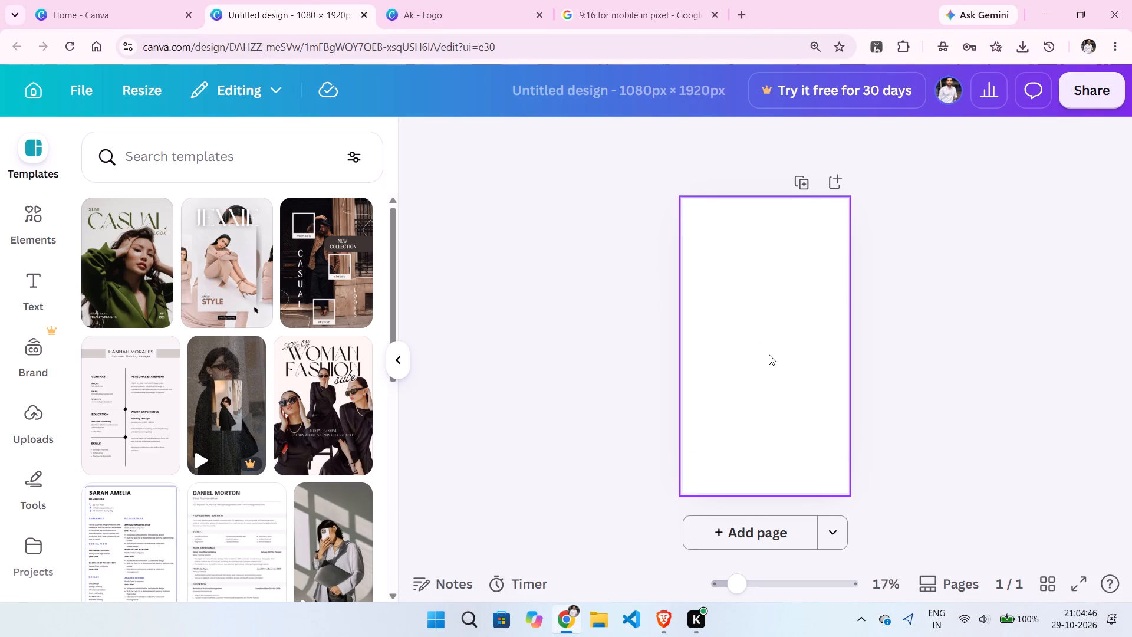
{"action": "scroll", "coordinate": [769, 354], "scroll_direction": "up", "scroll_amount": 2, "text": "ctrl"}
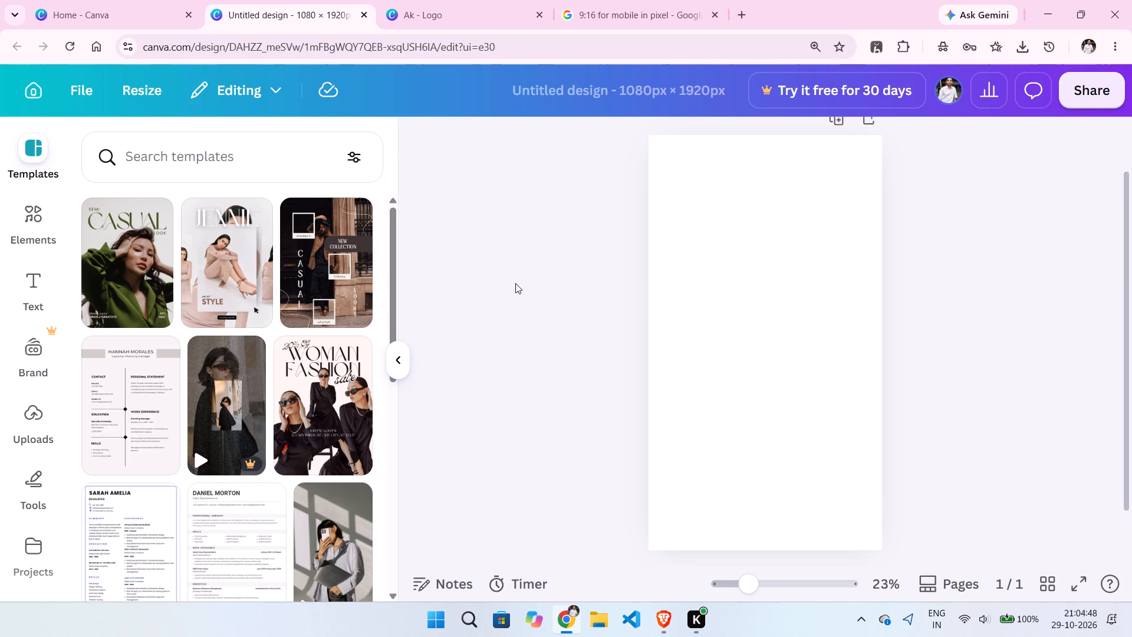
{"action": "left_click", "coordinate": [444, 4]}
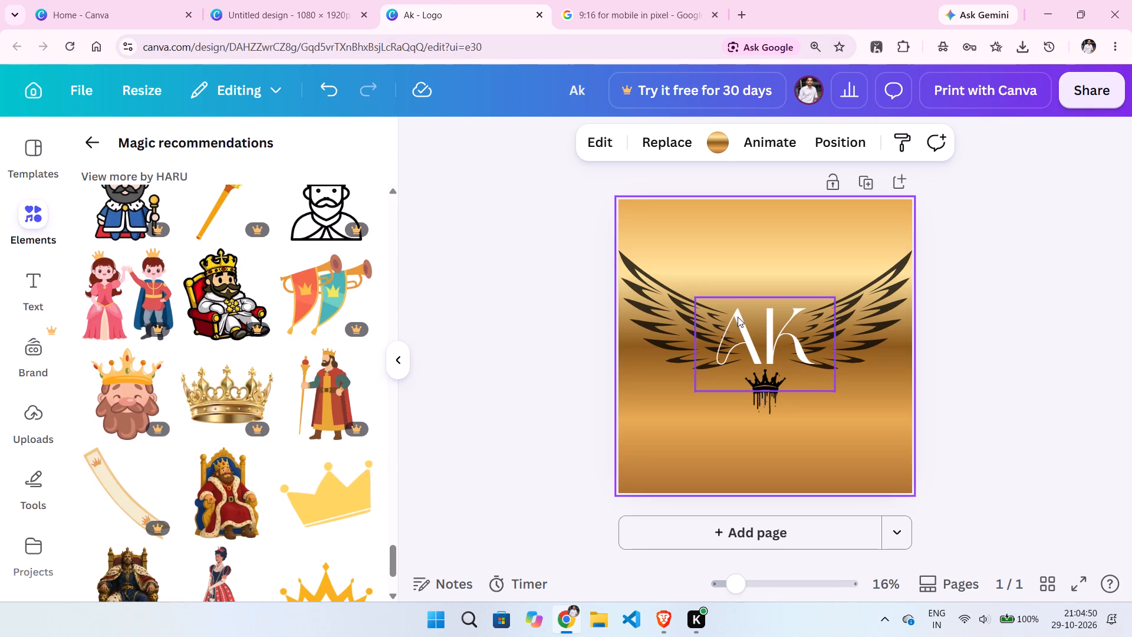
{"action": "left_click", "coordinate": [274, 31]}
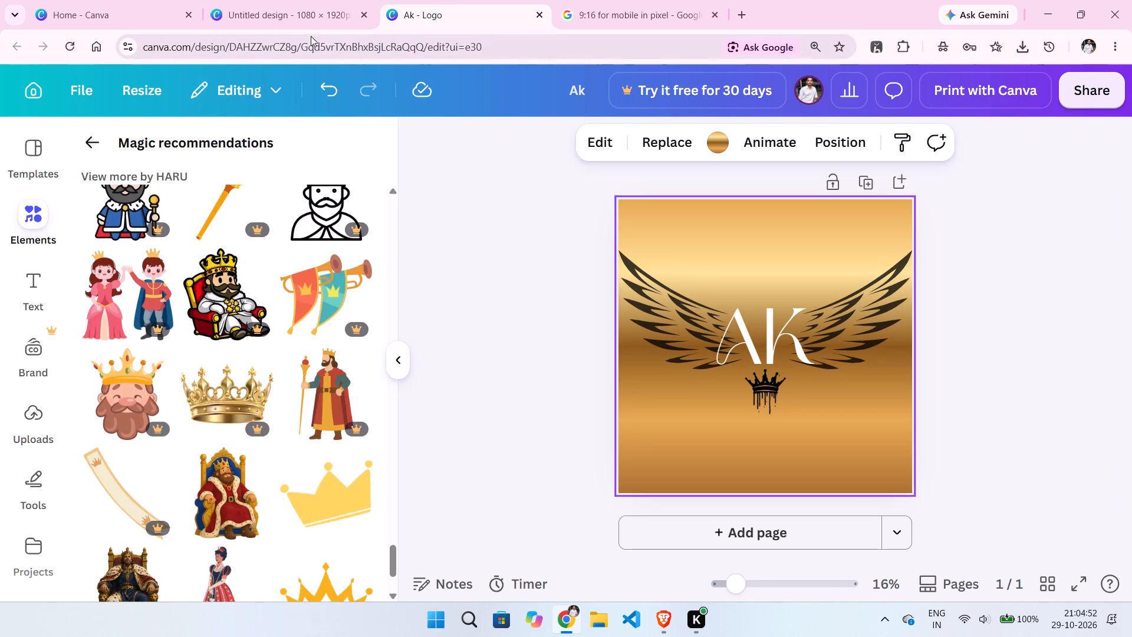
{"action": "left_click", "coordinate": [310, 34]}
{"action": "left_click", "coordinate": [318, 20]}
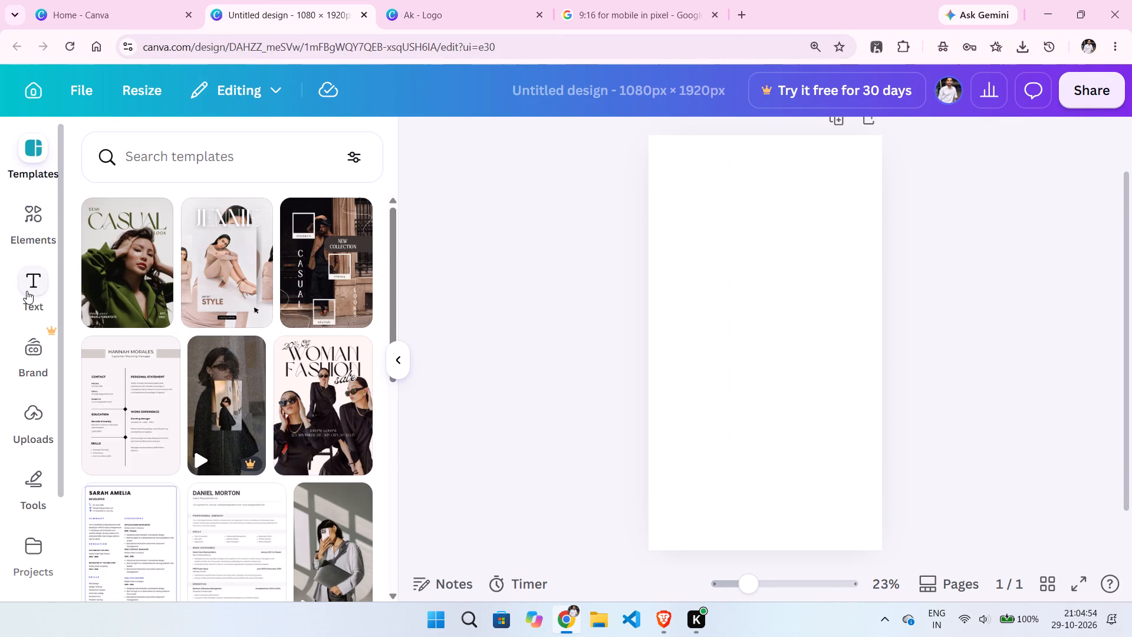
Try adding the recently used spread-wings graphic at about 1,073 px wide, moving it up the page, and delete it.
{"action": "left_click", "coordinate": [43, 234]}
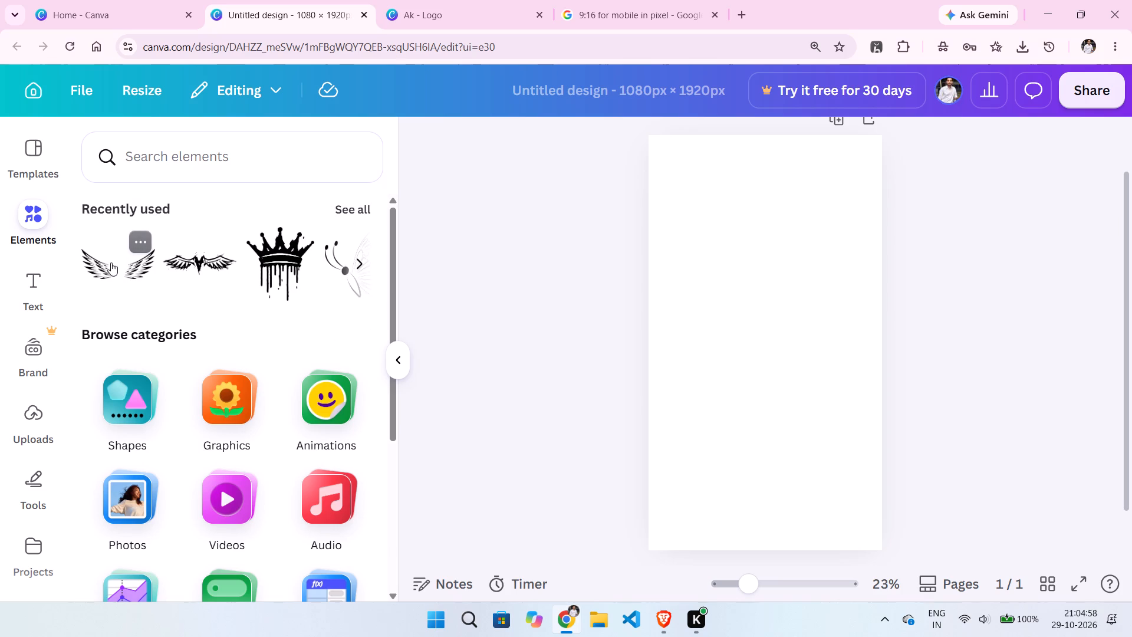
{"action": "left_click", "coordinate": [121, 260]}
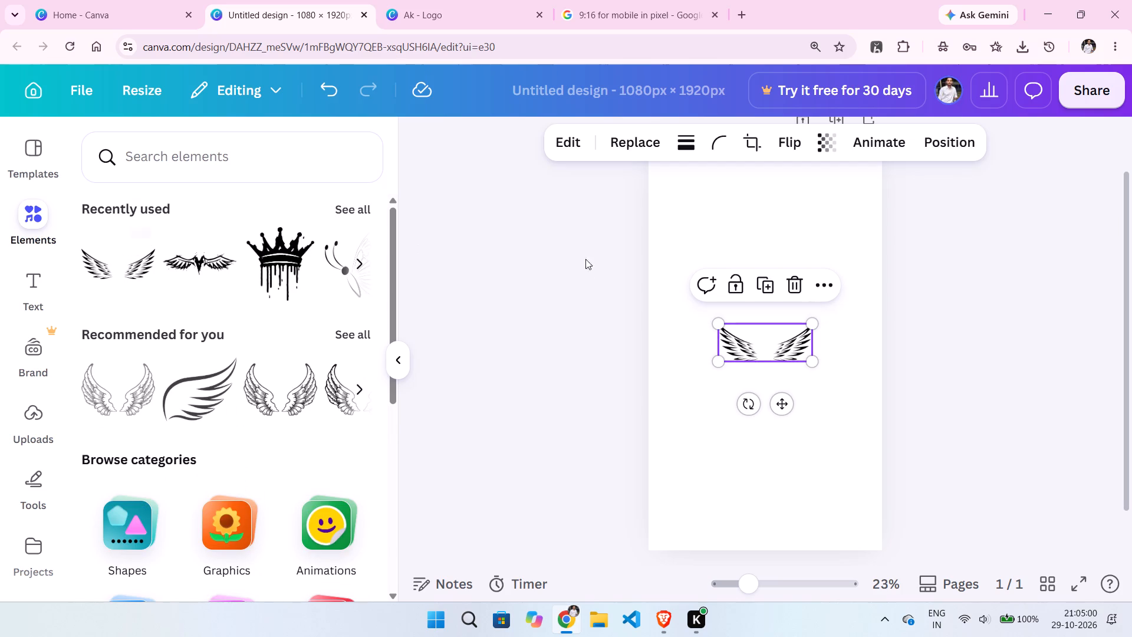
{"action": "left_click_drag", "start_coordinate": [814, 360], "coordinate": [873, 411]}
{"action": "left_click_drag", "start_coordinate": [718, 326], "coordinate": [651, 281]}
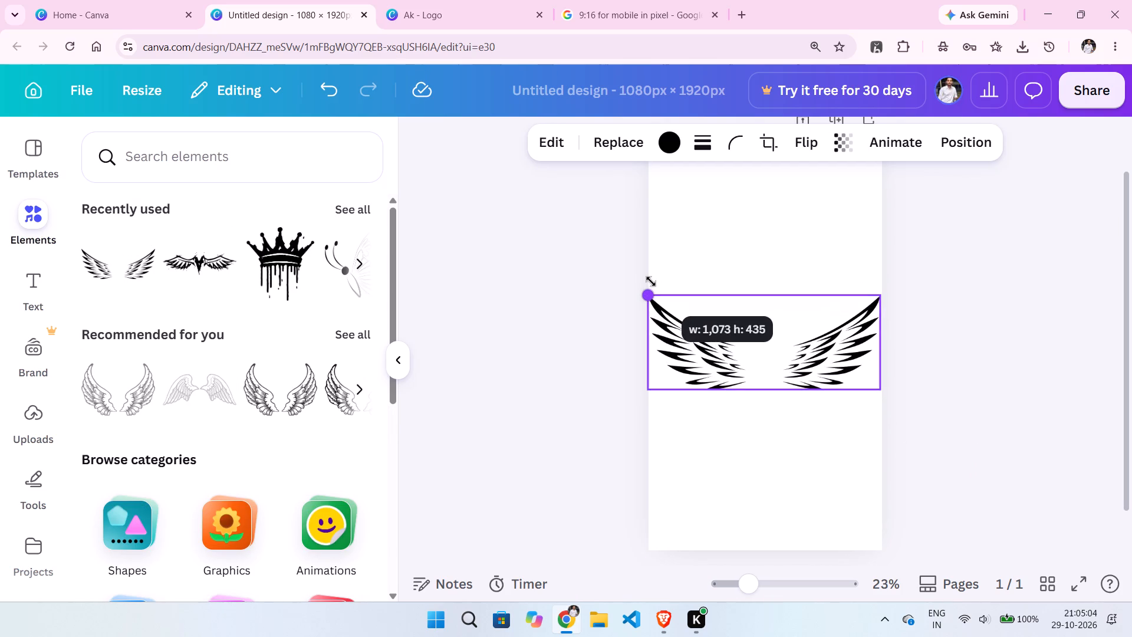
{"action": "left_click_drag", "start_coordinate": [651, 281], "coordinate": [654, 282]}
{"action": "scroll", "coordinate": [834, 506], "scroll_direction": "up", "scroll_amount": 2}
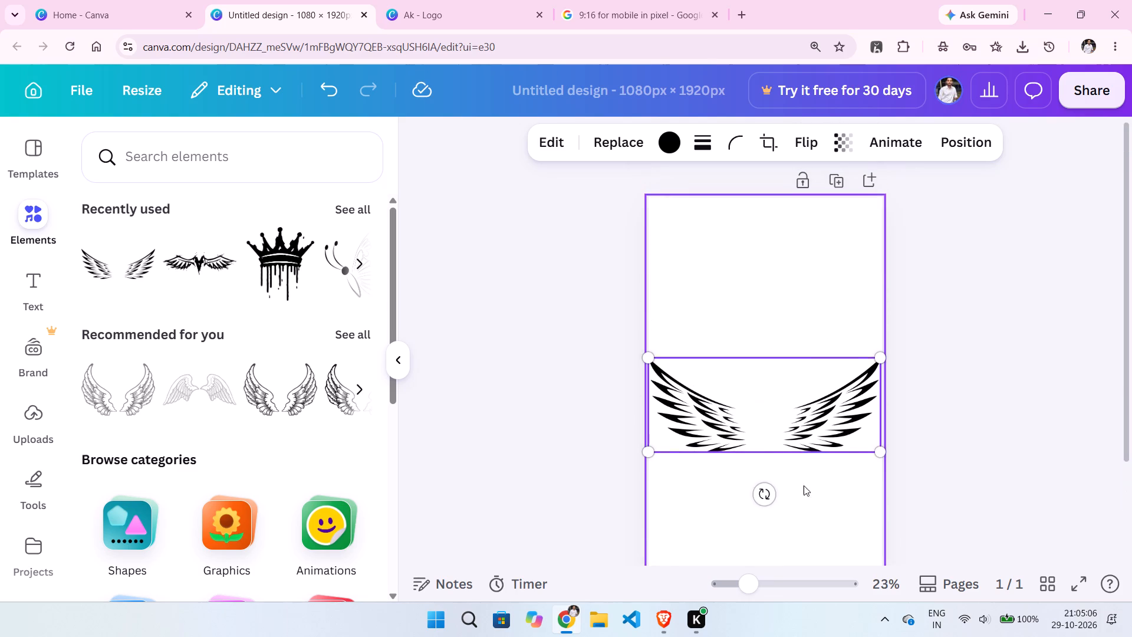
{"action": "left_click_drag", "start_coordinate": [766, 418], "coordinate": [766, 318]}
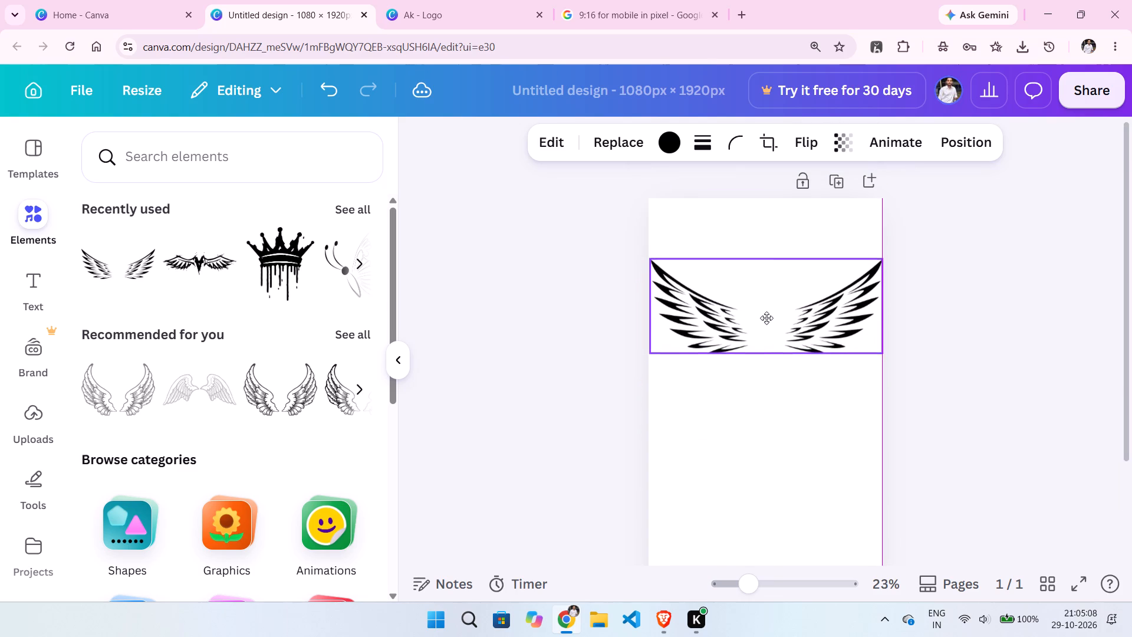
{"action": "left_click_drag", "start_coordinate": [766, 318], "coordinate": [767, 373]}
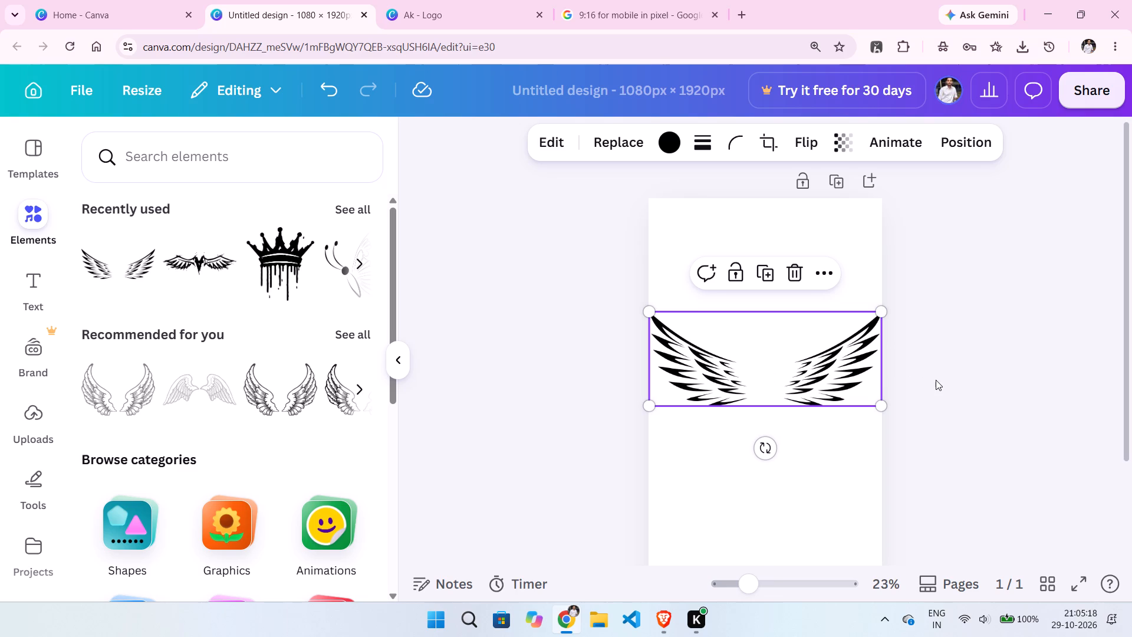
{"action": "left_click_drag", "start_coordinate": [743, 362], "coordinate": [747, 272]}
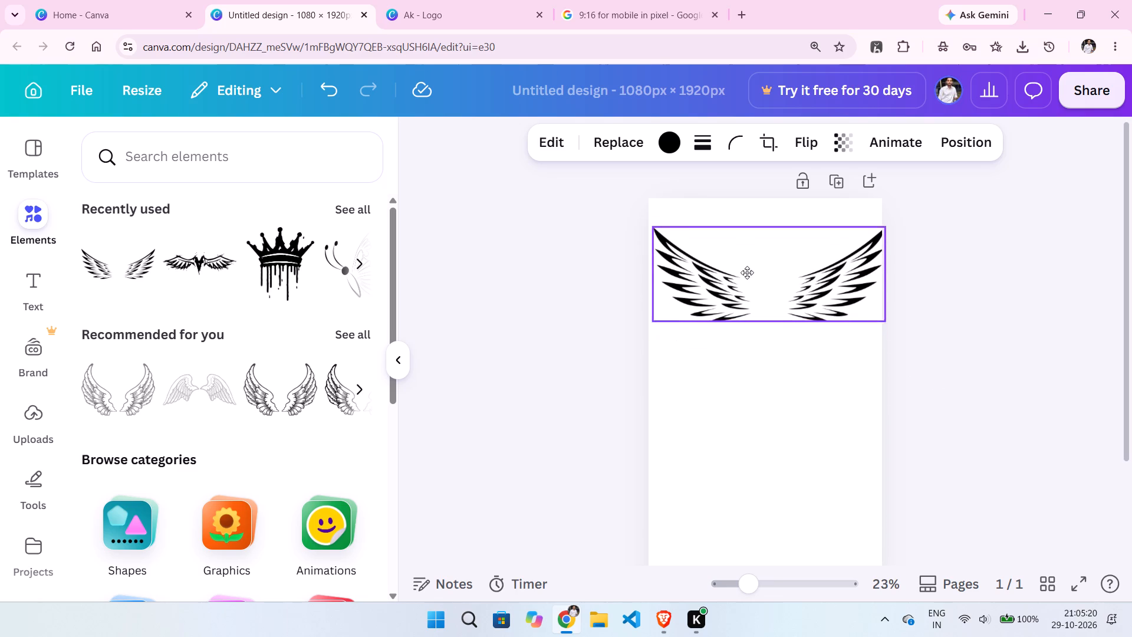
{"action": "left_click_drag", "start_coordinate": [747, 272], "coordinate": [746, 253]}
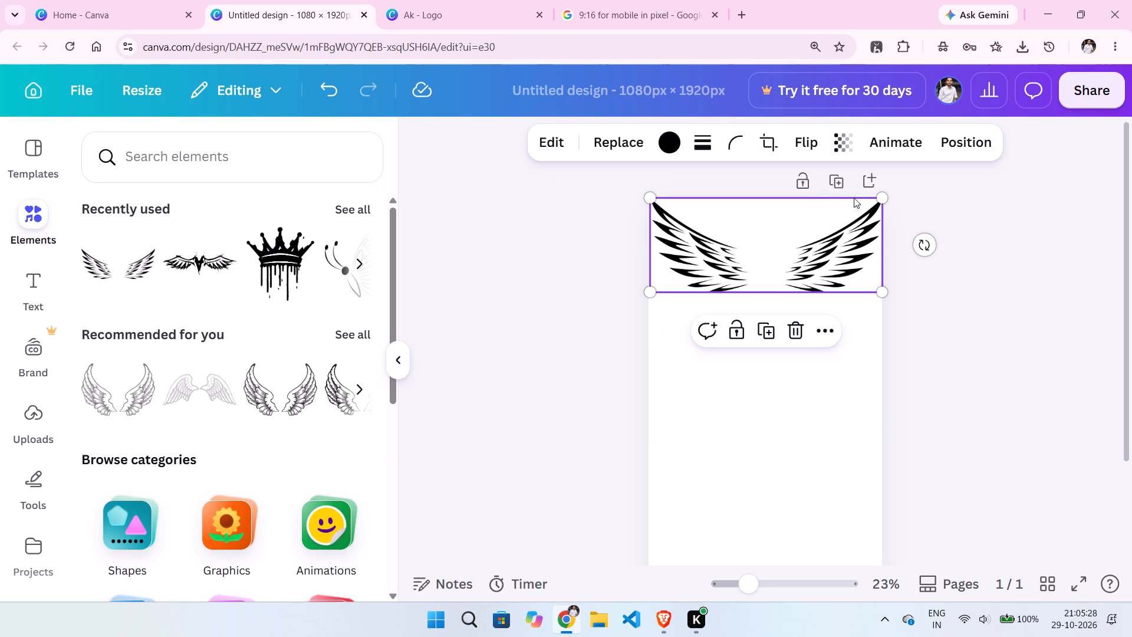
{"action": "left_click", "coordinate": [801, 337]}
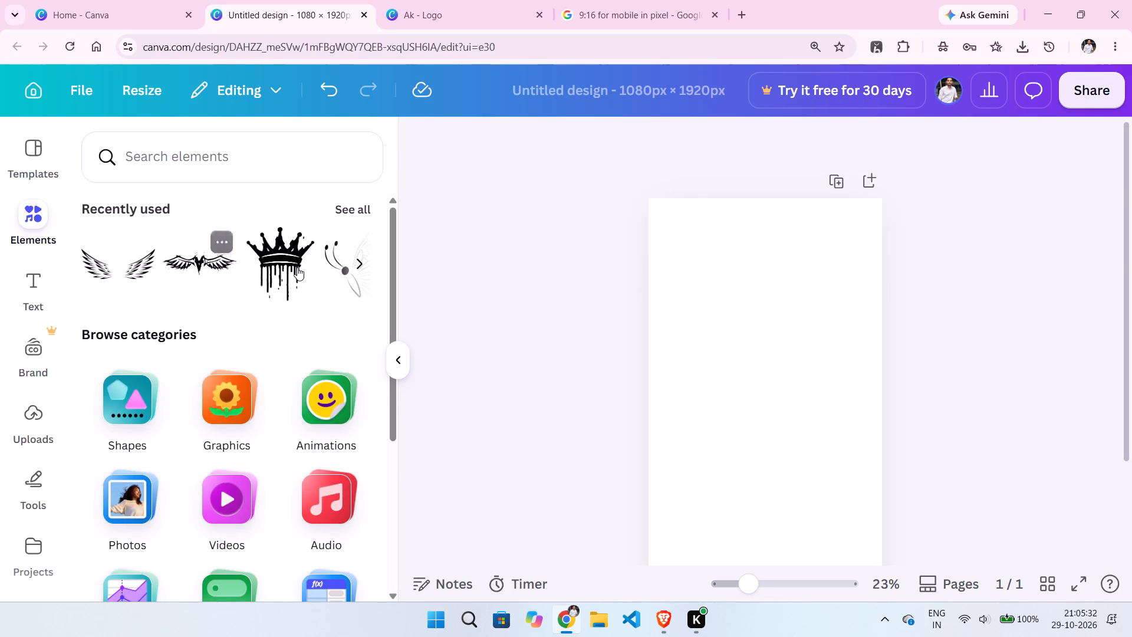
Add the recently used spread-wings graphic, align it with the page's top-left corner, and enlarge it to span the page width.
{"action": "left_click", "coordinate": [126, 273]}
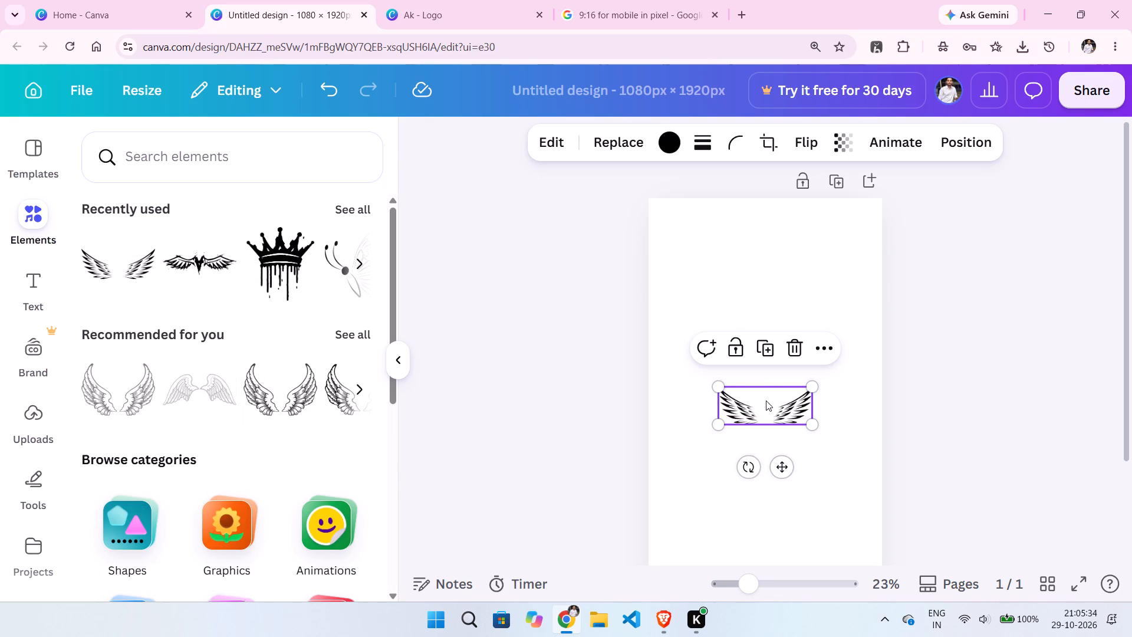
{"action": "left_click_drag", "start_coordinate": [766, 412], "coordinate": [784, 308]}
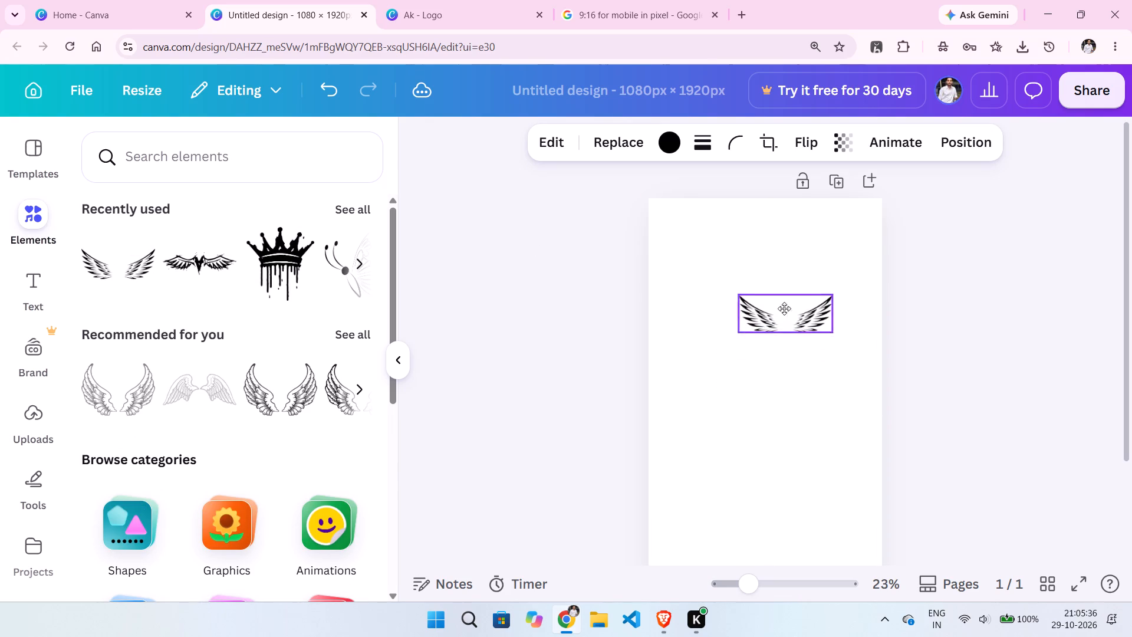
{"action": "left_click_drag", "start_coordinate": [784, 308], "coordinate": [696, 339]}
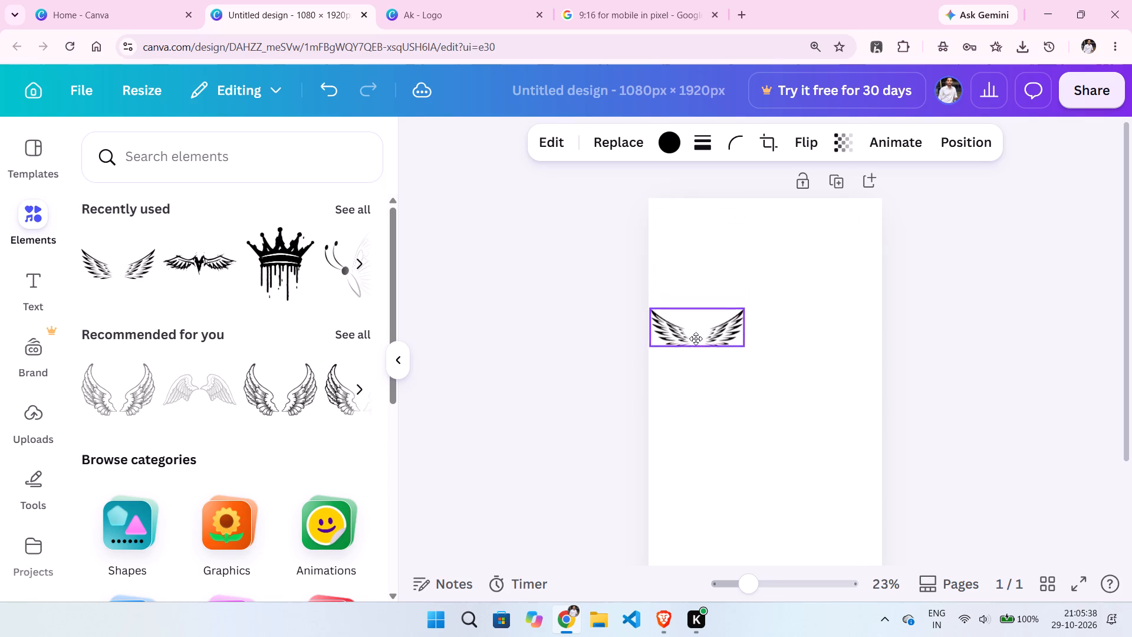
{"action": "left_click_drag", "start_coordinate": [696, 339], "coordinate": [709, 321]}
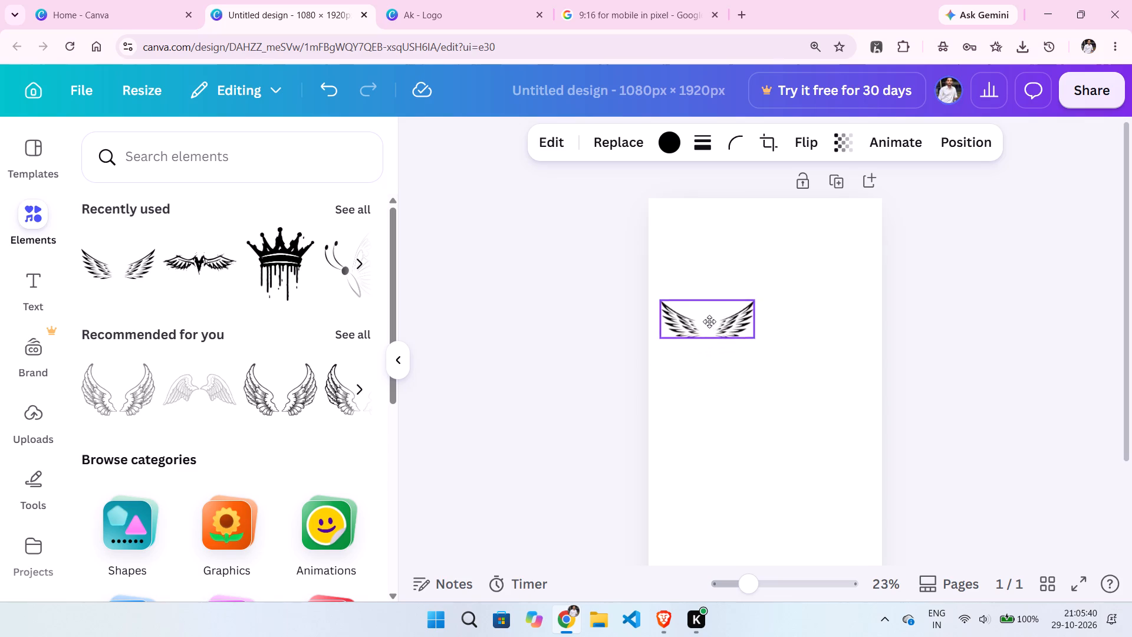
{"action": "left_click_drag", "start_coordinate": [709, 321], "coordinate": [698, 225]}
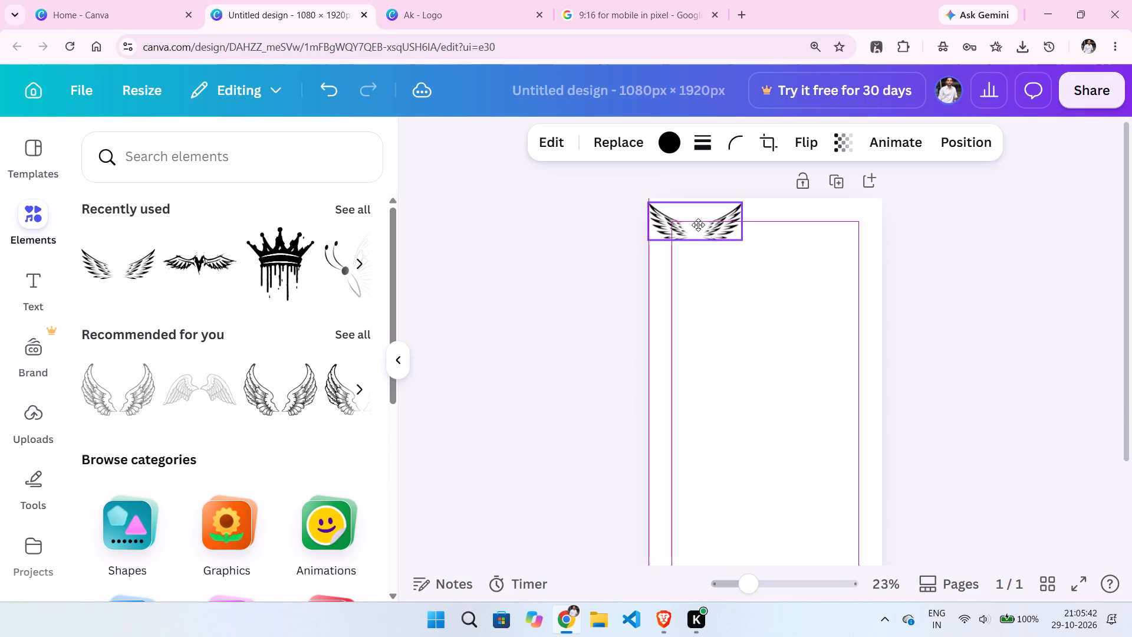
{"action": "left_click_drag", "start_coordinate": [698, 225], "coordinate": [699, 221]}
{"action": "left_click_drag", "start_coordinate": [745, 236], "coordinate": [871, 344]}
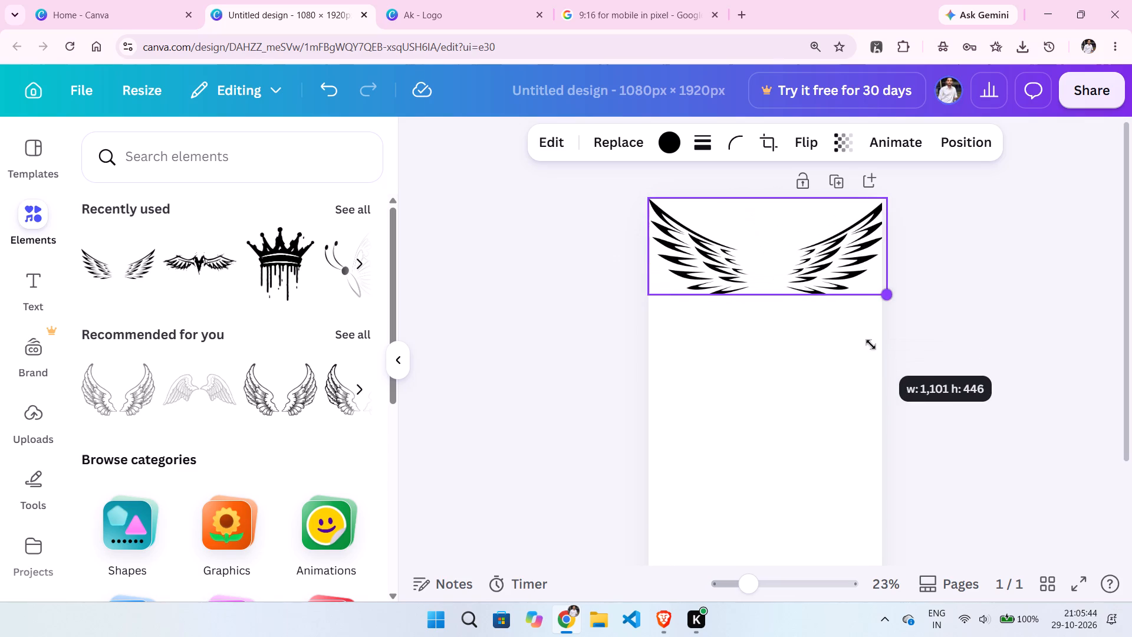
{"action": "left_click_drag", "start_coordinate": [871, 344], "coordinate": [864, 344]}
{"action": "left_click", "coordinate": [946, 366]}
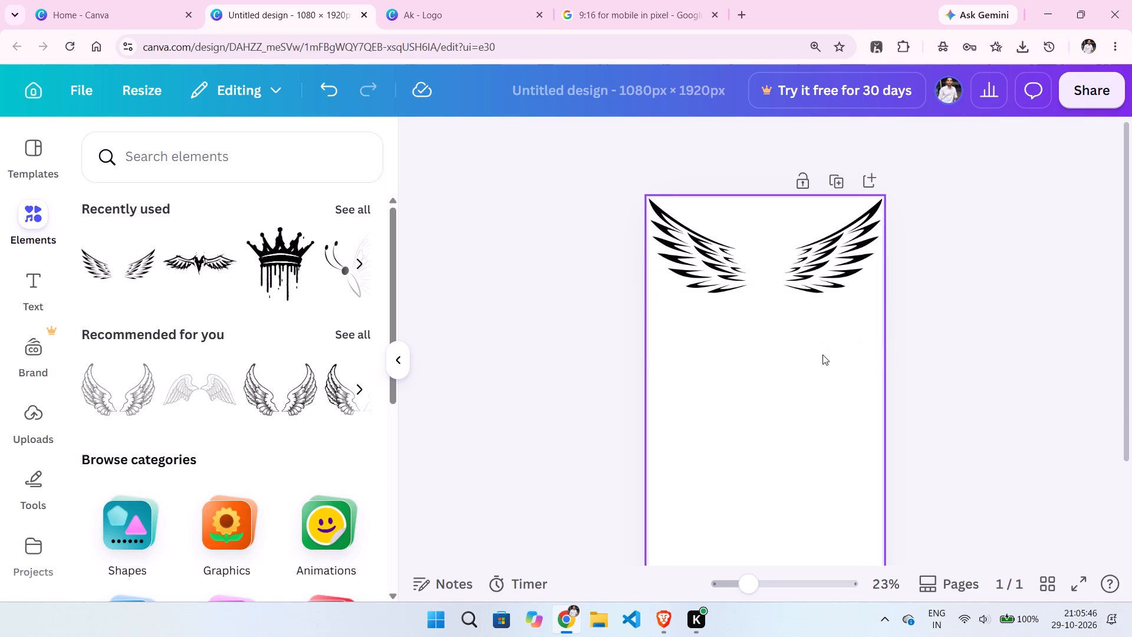
{"action": "left_click", "coordinate": [746, 344]}
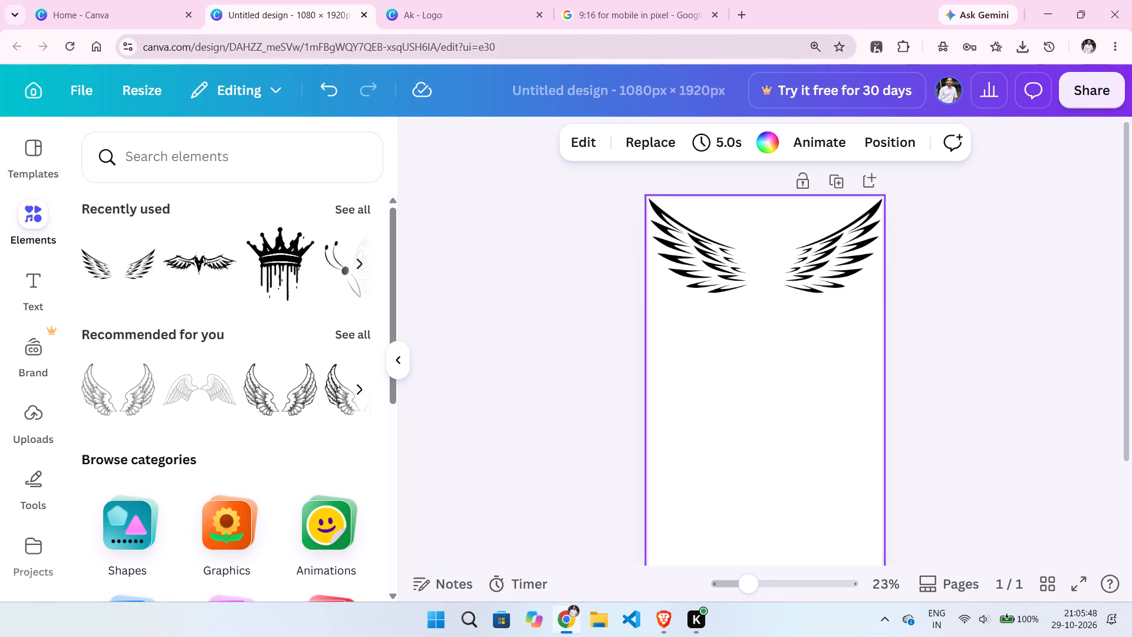
Add a text box reading "The king" to the page with the wings.
{"action": "left_click", "coordinate": [46, 268]}
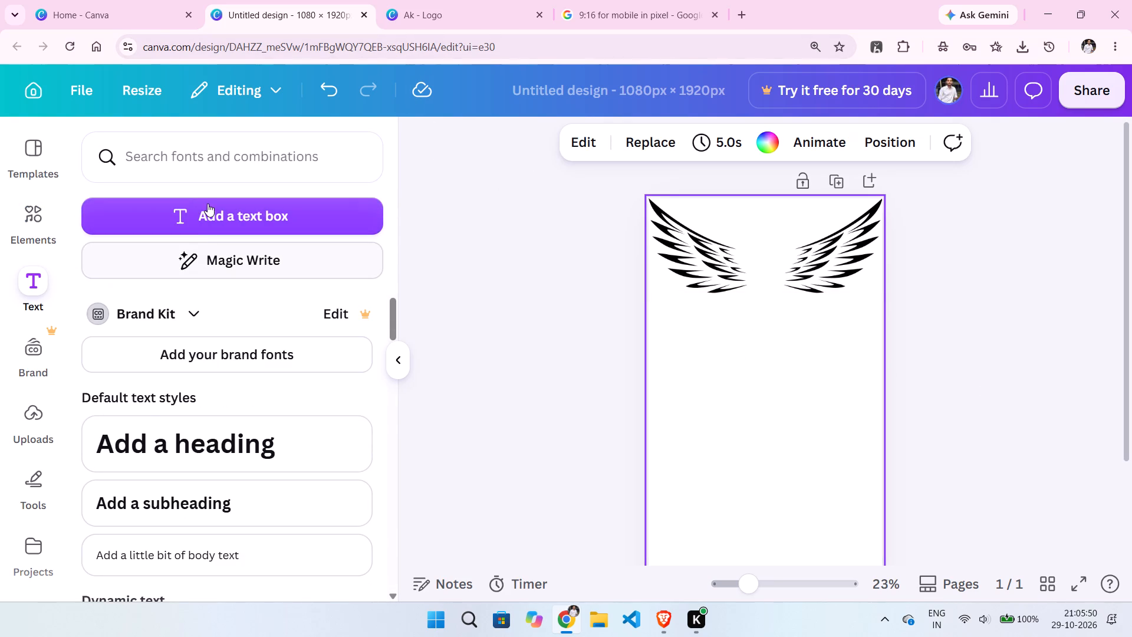
{"action": "left_click", "coordinate": [208, 203]}
{"action": "type", "text": "The"}
{"action": "key", "text": "space"}
{"action": "type", "text": "king"}
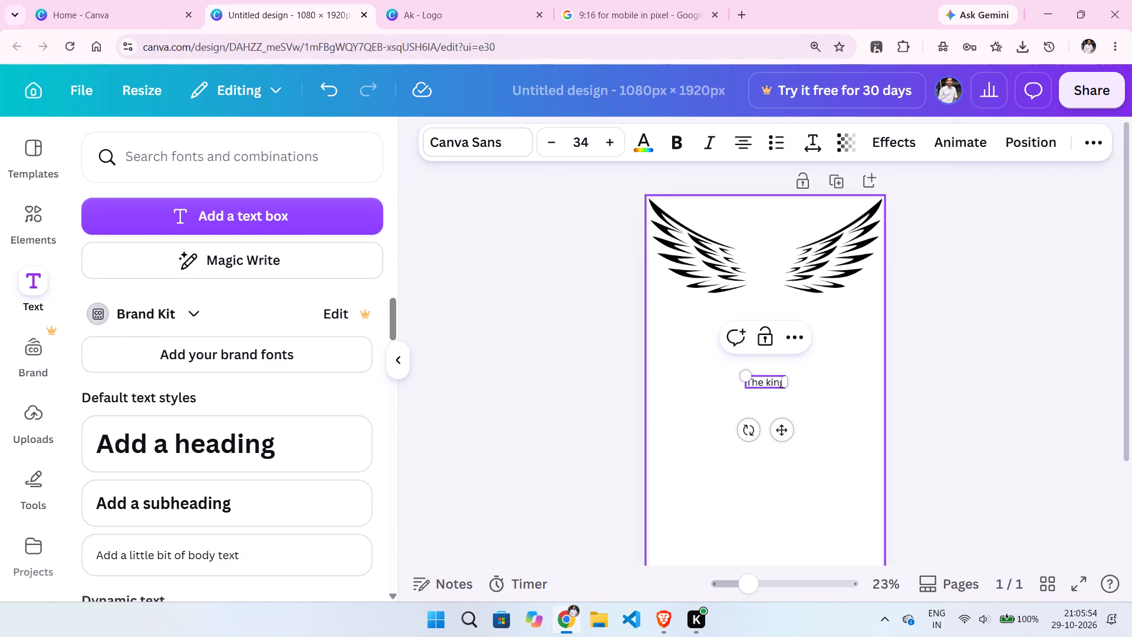
In the Ak logo design, add a Brown Sugar text box reading "the king" at size 37 and place it below the crown.
{"action": "left_click", "coordinate": [472, 18]}
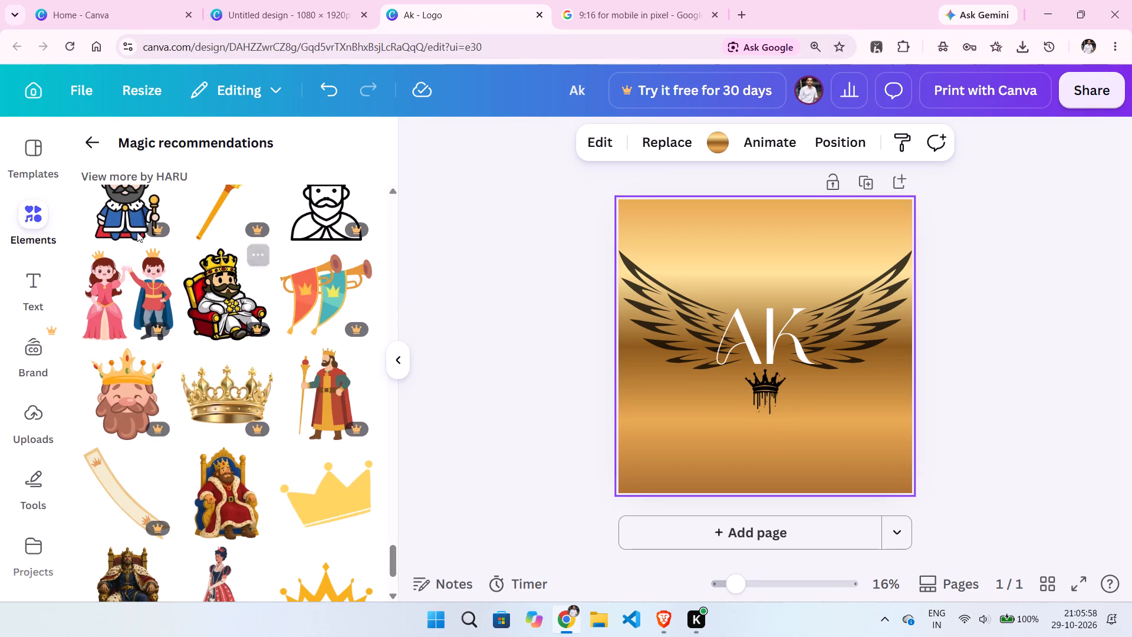
{"action": "left_click", "coordinate": [33, 274]}
{"action": "left_click", "coordinate": [175, 218]}
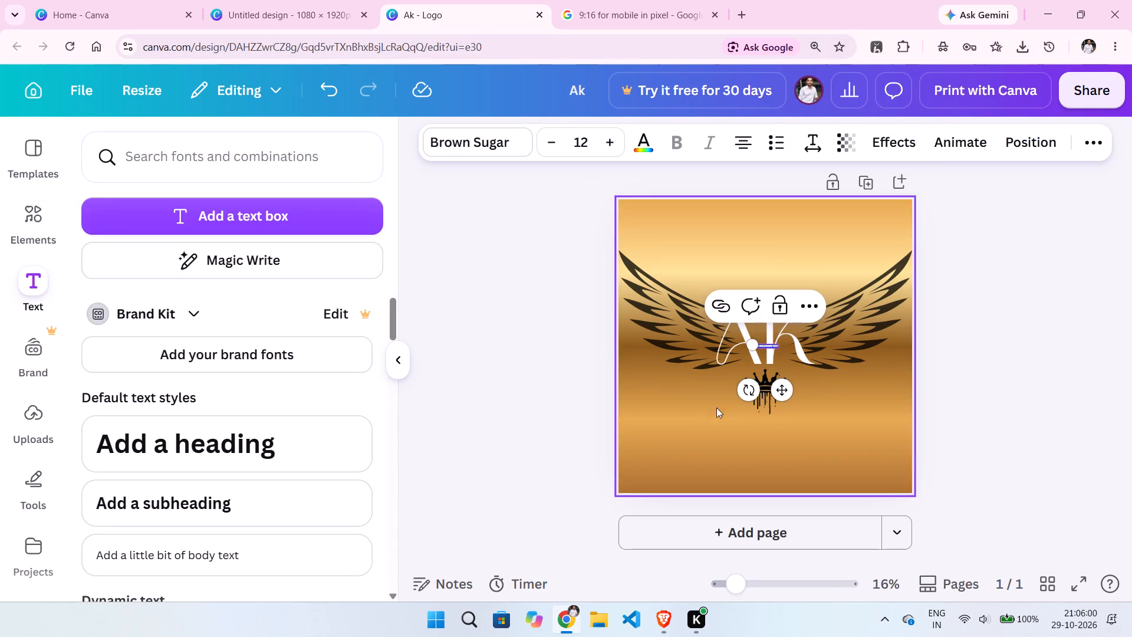
{"action": "left_click", "coordinate": [613, 132]}
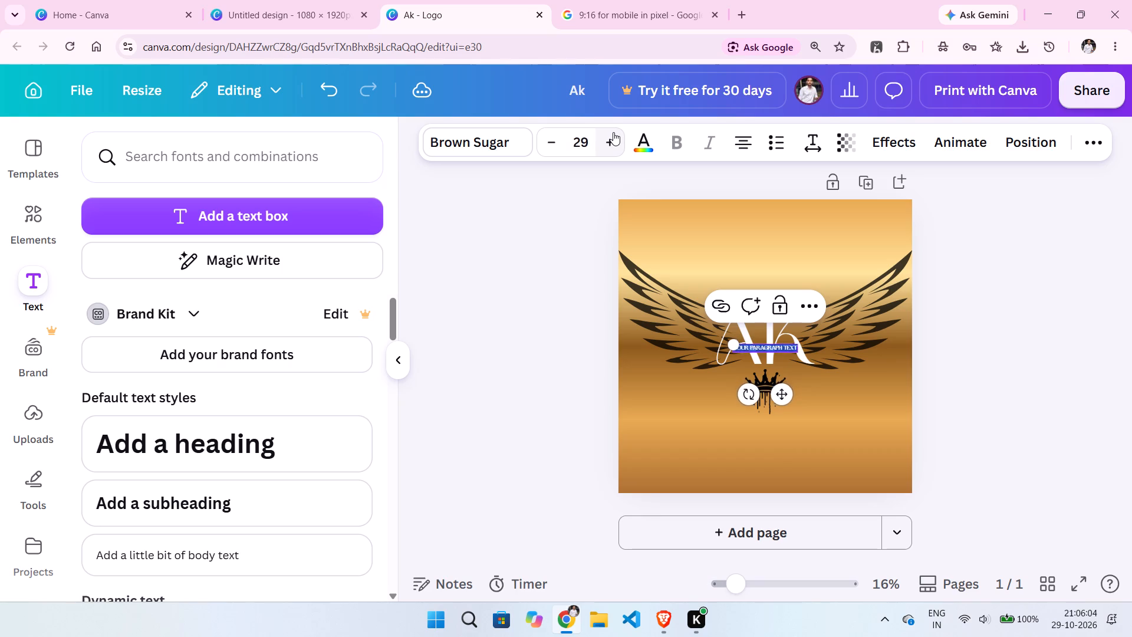
{"action": "type", "text": "the king"}
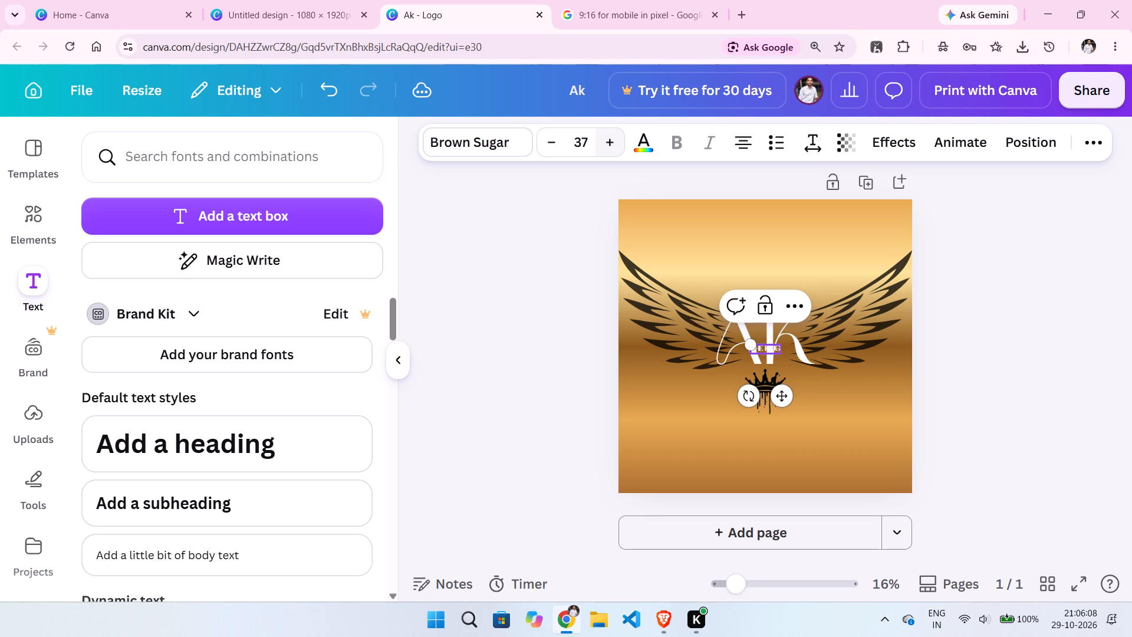
{"action": "left_click", "coordinate": [845, 409]}
{"action": "left_click_drag", "start_coordinate": [768, 344], "coordinate": [759, 421]}
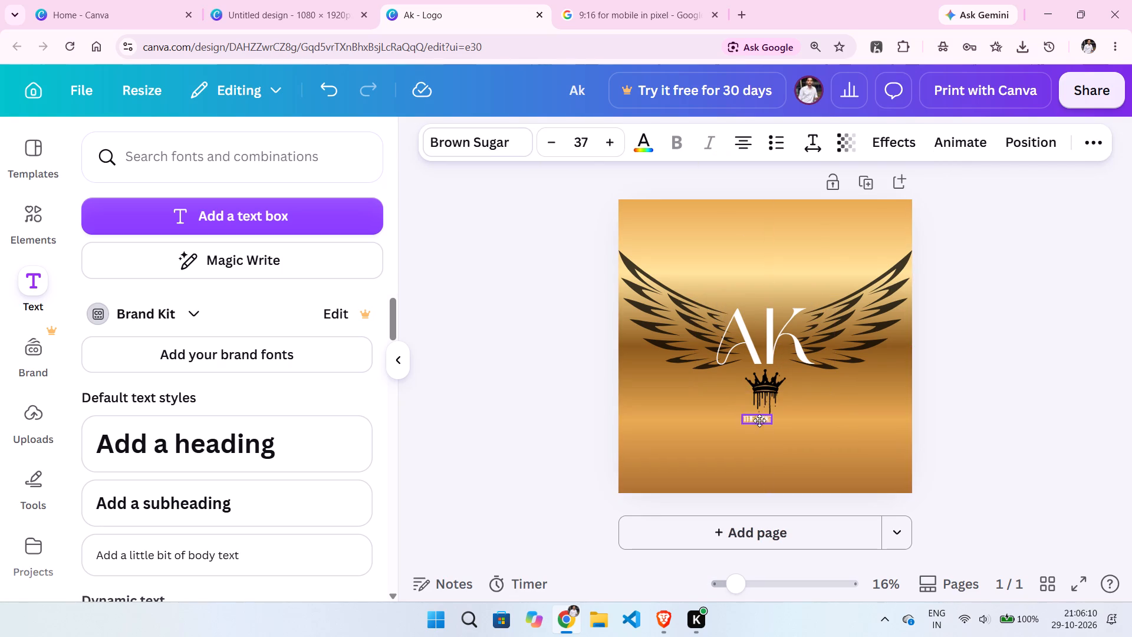
{"action": "left_click_drag", "start_coordinate": [759, 421], "coordinate": [759, 430]}
{"action": "left_click", "coordinate": [814, 438]}
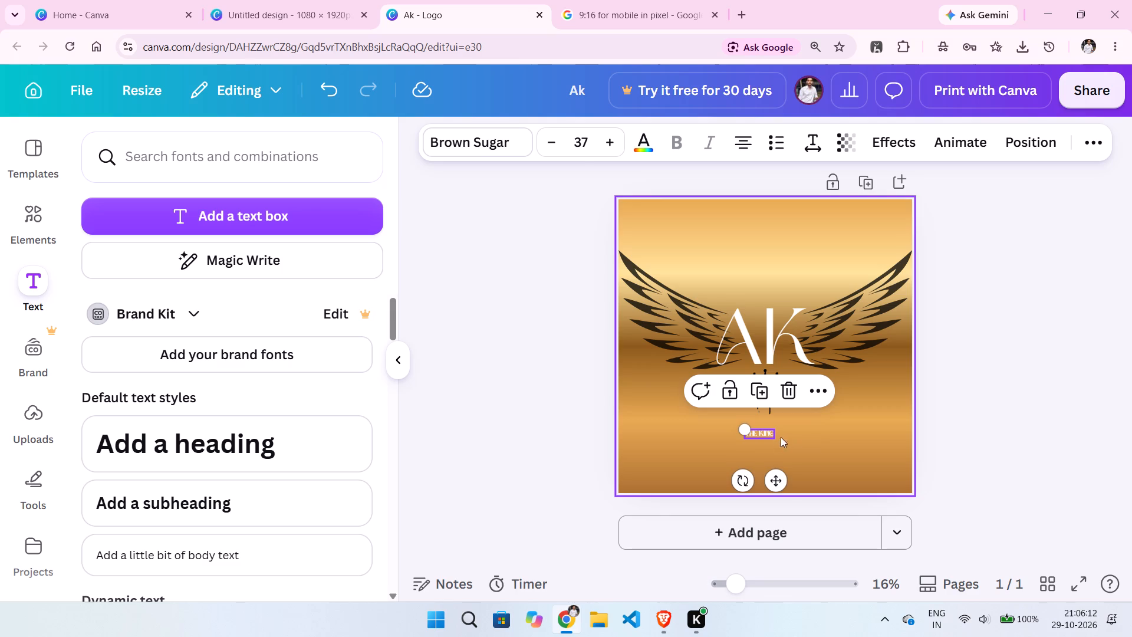
{"action": "left_click", "coordinate": [760, 429]}
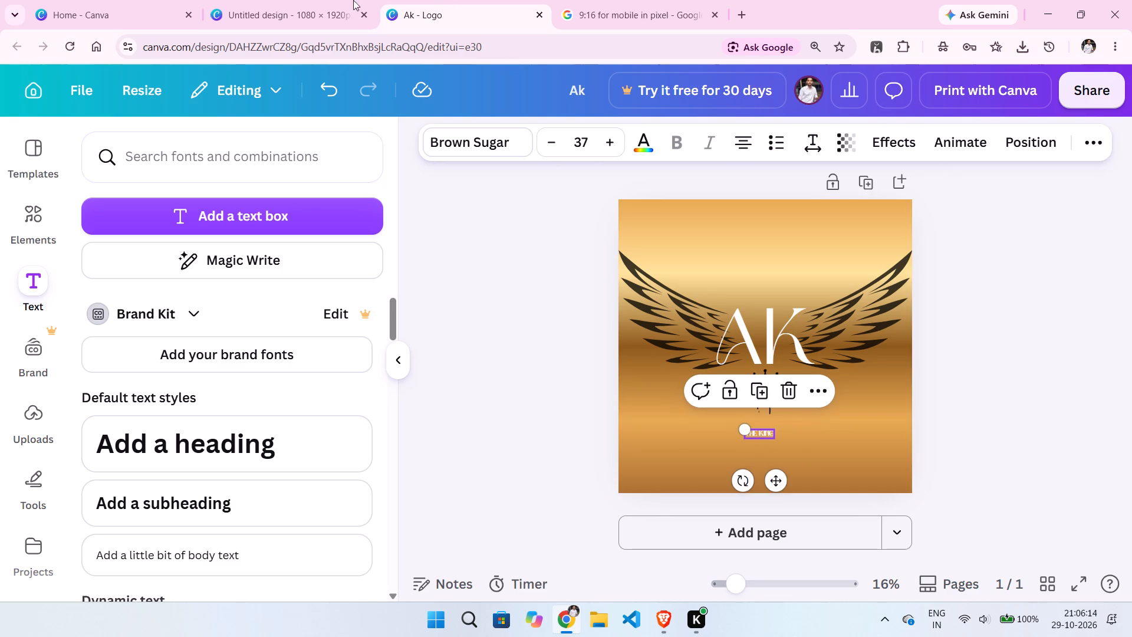
Return to the 1080 × 1920 px design and set the "The king" text to the Brown Sugar font.
{"action": "left_click", "coordinate": [304, 9]}
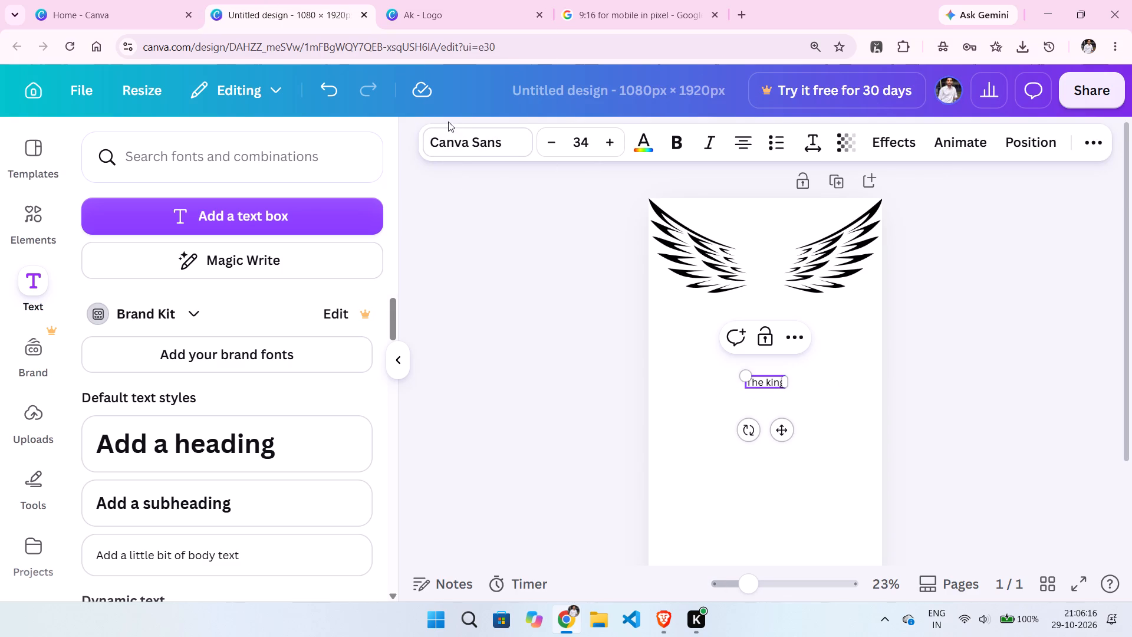
{"action": "left_click", "coordinate": [475, 145]}
{"action": "left_click", "coordinate": [219, 231]}
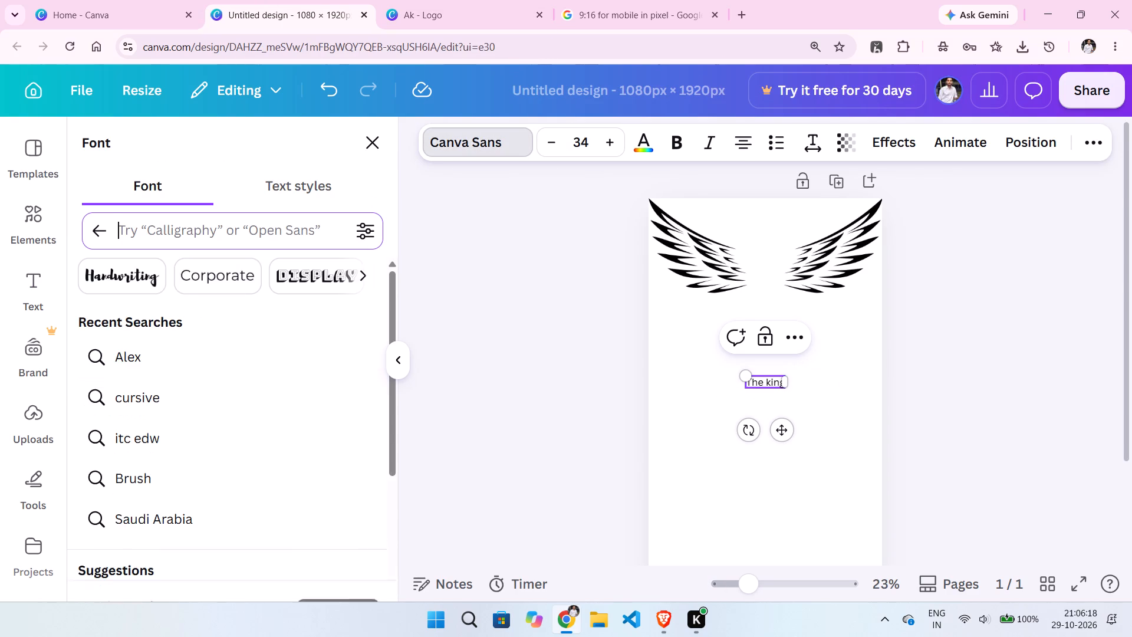
{"action": "key", "text": "b"}
{"action": "type", "text": "roen"}
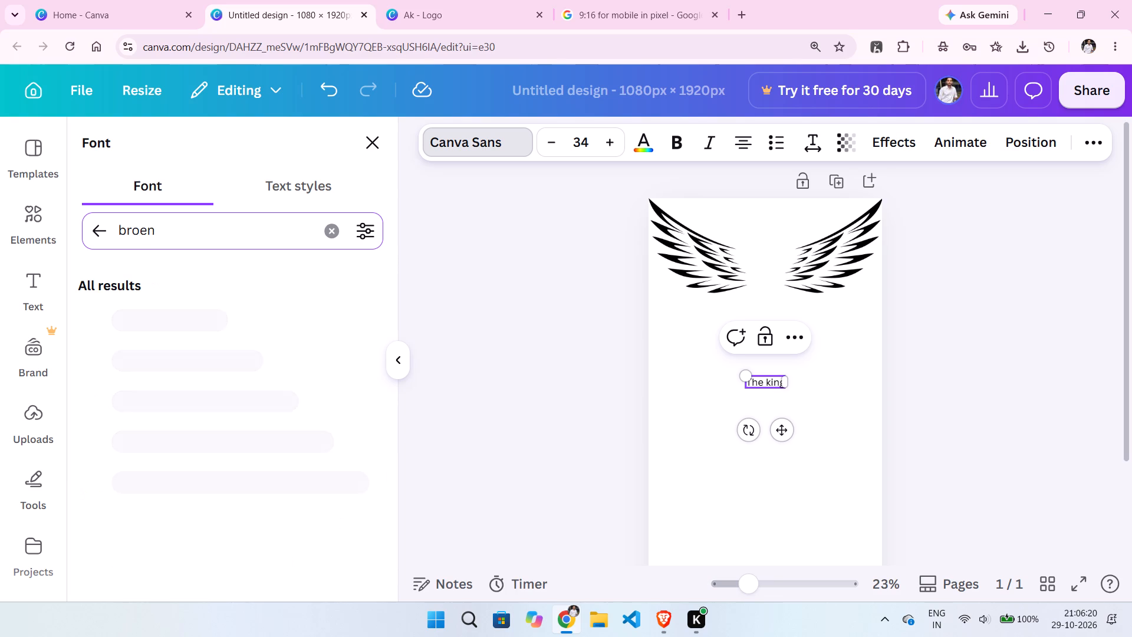
{"action": "key", "text": "BackSpace"}
{"action": "key", "text": "BackSpace"}
{"action": "type", "text": "wn"}
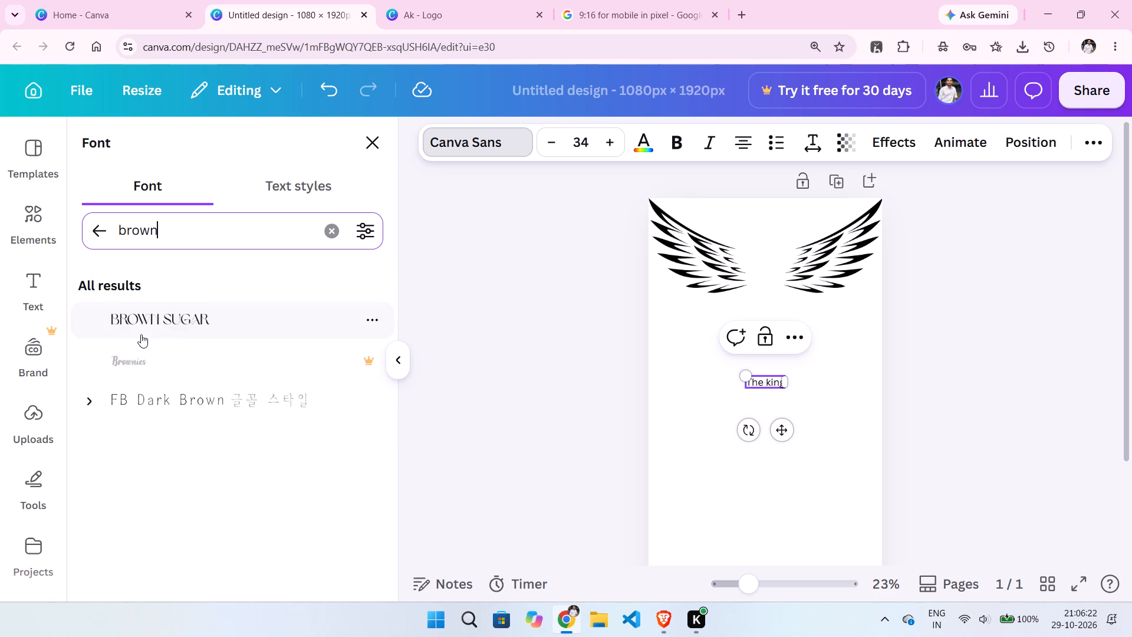
{"action": "left_click", "coordinate": [174, 316]}
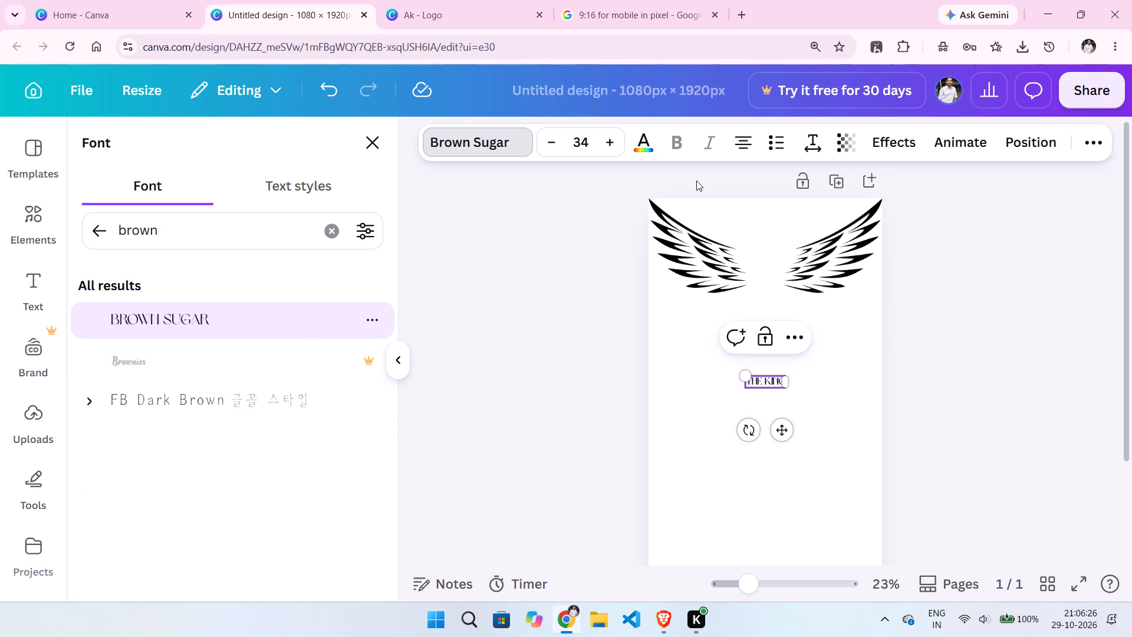
Set the letter spacing of the "The king" text to 150.
{"action": "left_click", "coordinate": [814, 147]}
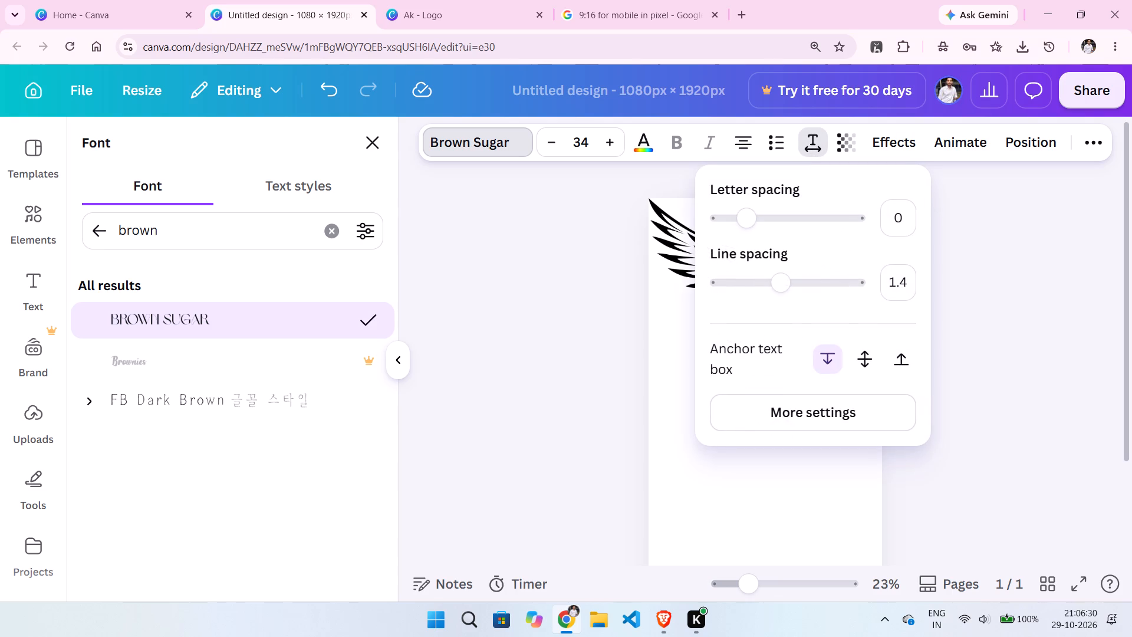
{"action": "left_click_drag", "start_coordinate": [744, 216], "coordinate": [767, 220]}
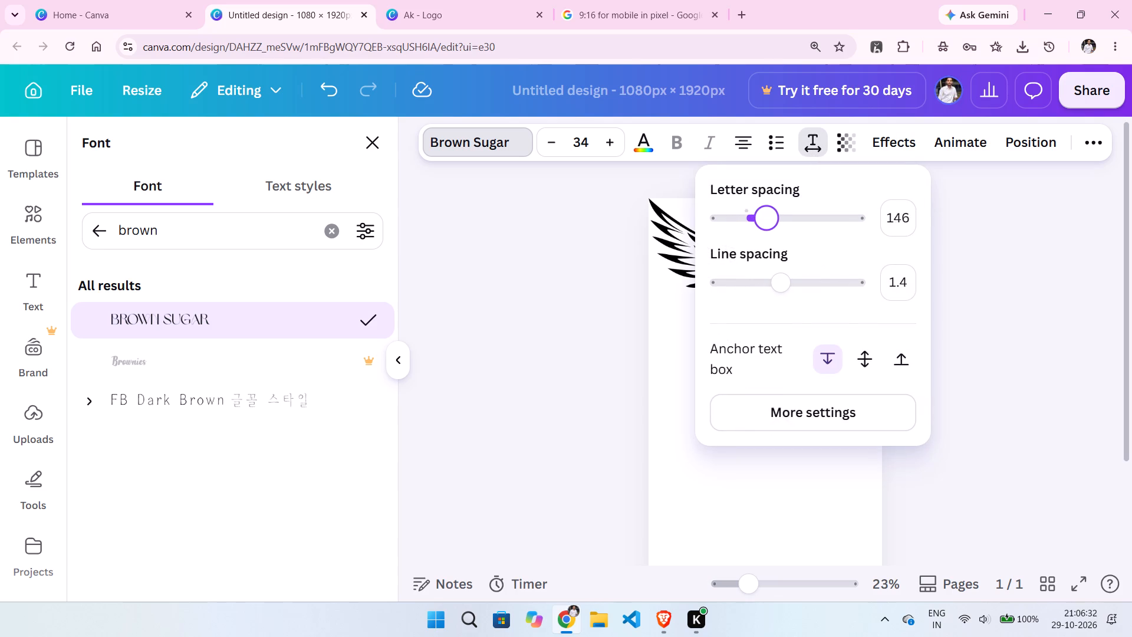
{"action": "left_click_drag", "start_coordinate": [767, 220], "coordinate": [766, 219]}
{"action": "left_click", "coordinate": [890, 218]}
{"action": "type", "text": "150"}
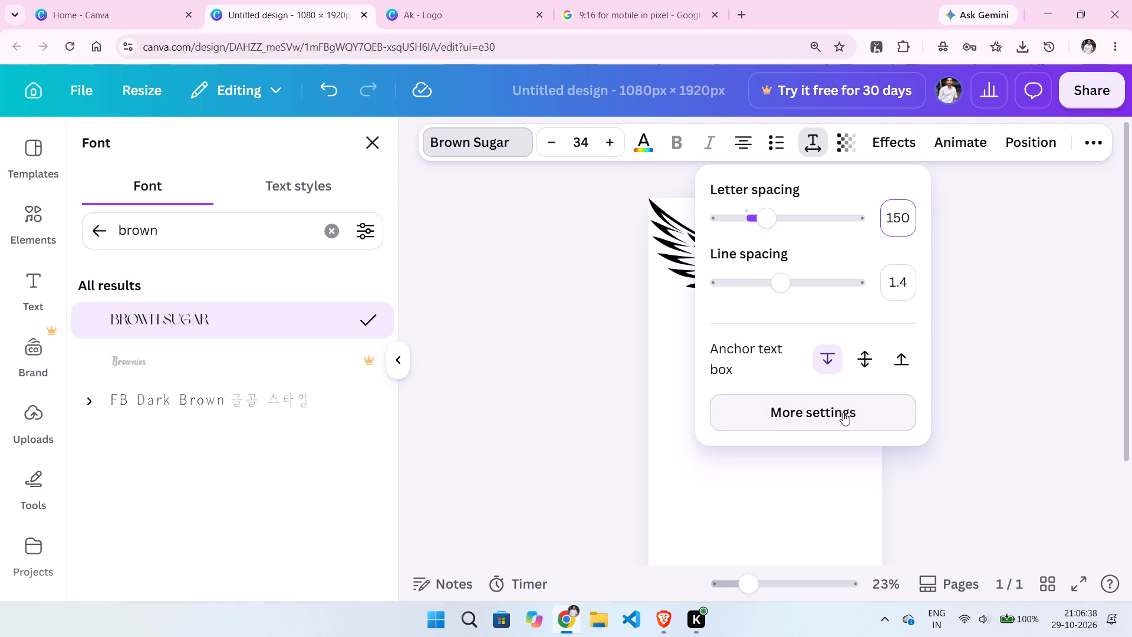
{"action": "left_click", "coordinate": [976, 416]}
{"action": "left_click", "coordinate": [843, 405]}
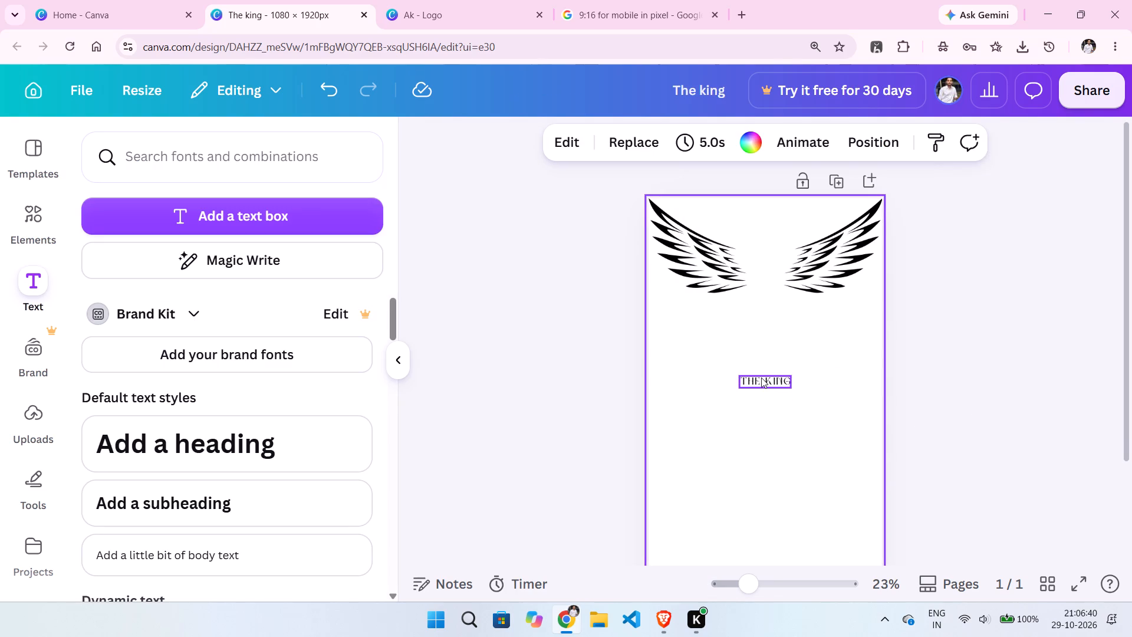
Enlarge the "The king" text to about size 61.2 and move it toward the page's right edge, below the wings.
{"action": "left_click", "coordinate": [758, 377]}
{"action": "left_click_drag", "start_coordinate": [739, 373], "coordinate": [719, 353]}
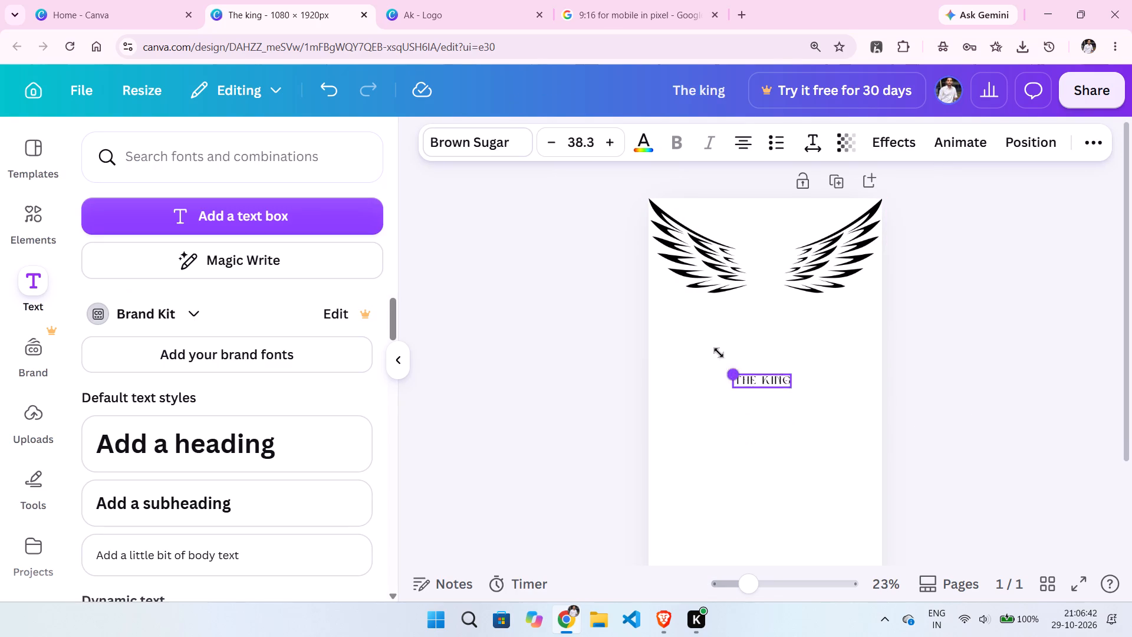
{"action": "left_click_drag", "start_coordinate": [719, 353], "coordinate": [703, 340]}
{"action": "left_click_drag", "start_coordinate": [743, 380], "coordinate": [764, 395]}
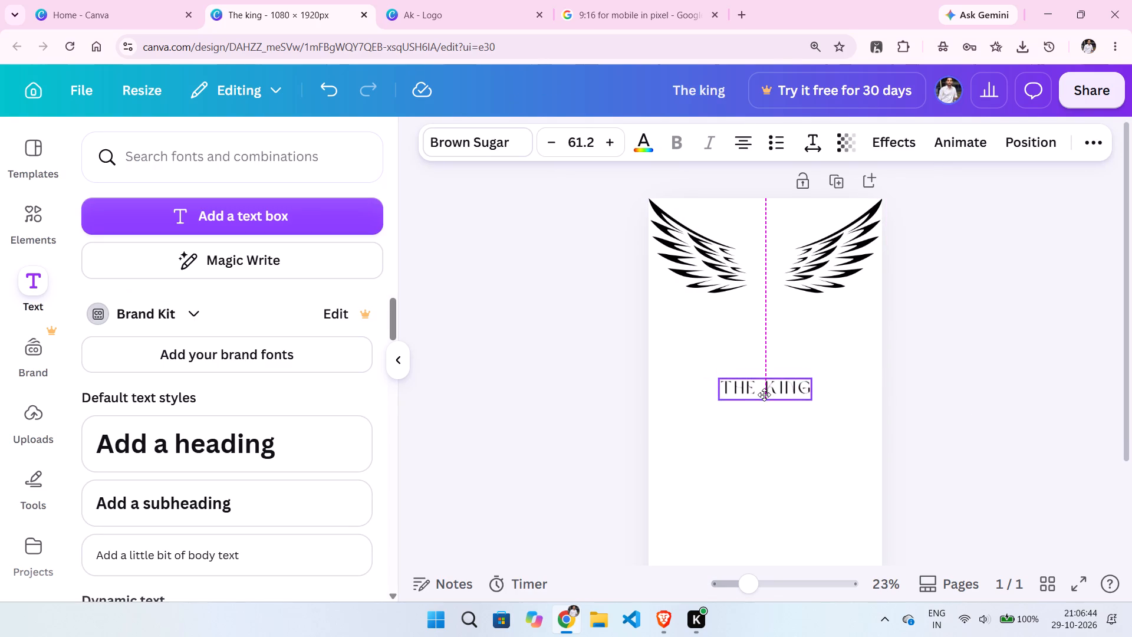
{"action": "left_click_drag", "start_coordinate": [764, 395], "coordinate": [764, 395]}
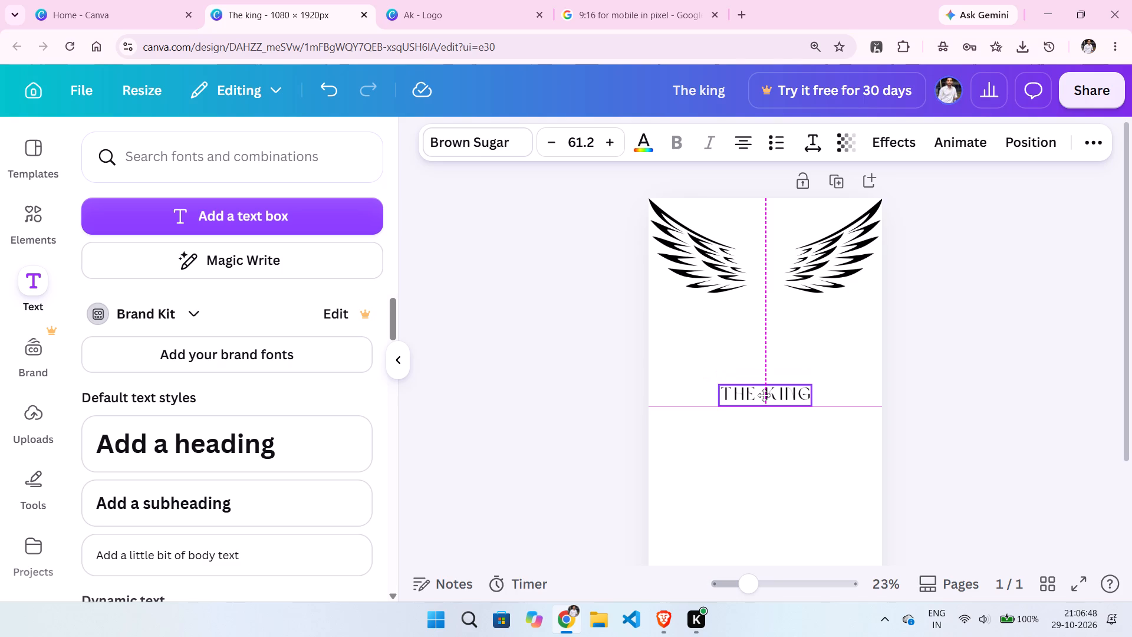
{"action": "left_click_drag", "start_coordinate": [764, 395], "coordinate": [817, 400]}
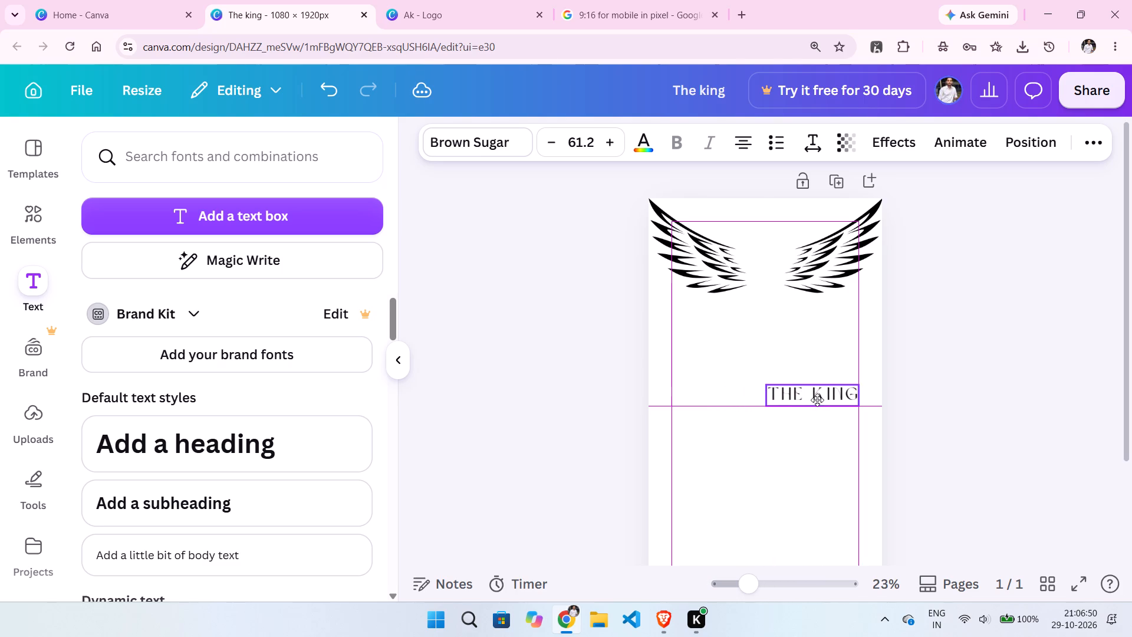
{"action": "left_click_drag", "start_coordinate": [817, 400], "coordinate": [818, 400]}
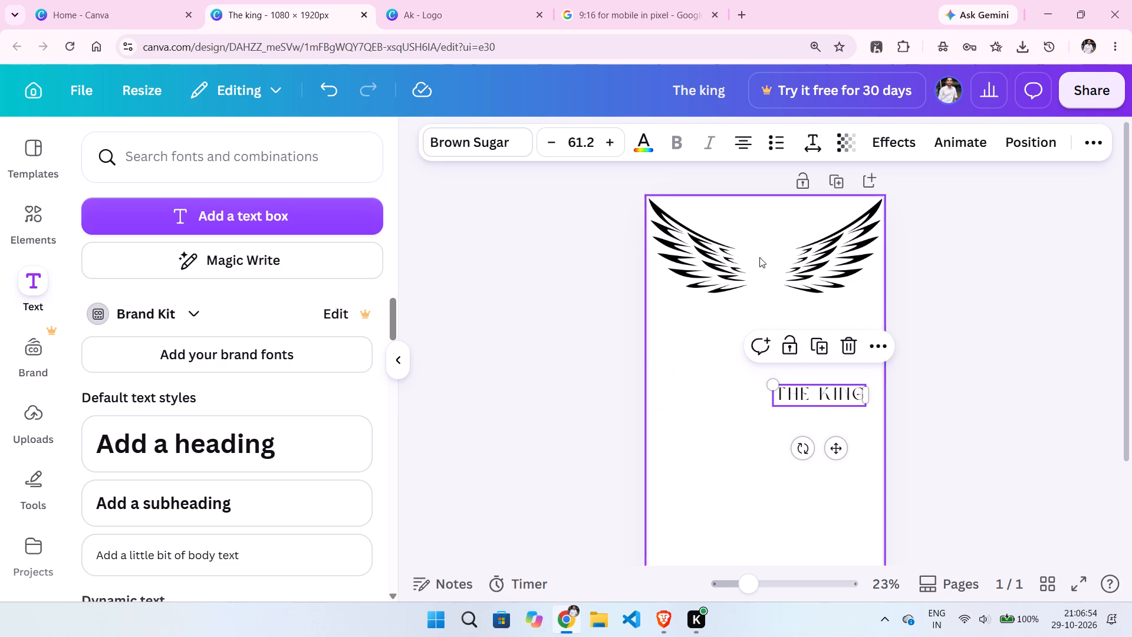
Move the wings graphic down the page, leaving space above it at the top.
{"action": "left_click_drag", "start_coordinate": [759, 255], "coordinate": [765, 333]}
Move the "The king" text above the wings, enlarge it to size 73, and centre it horizontally near the page top.
{"action": "left_click_drag", "start_coordinate": [816, 399], "coordinate": [760, 246]}
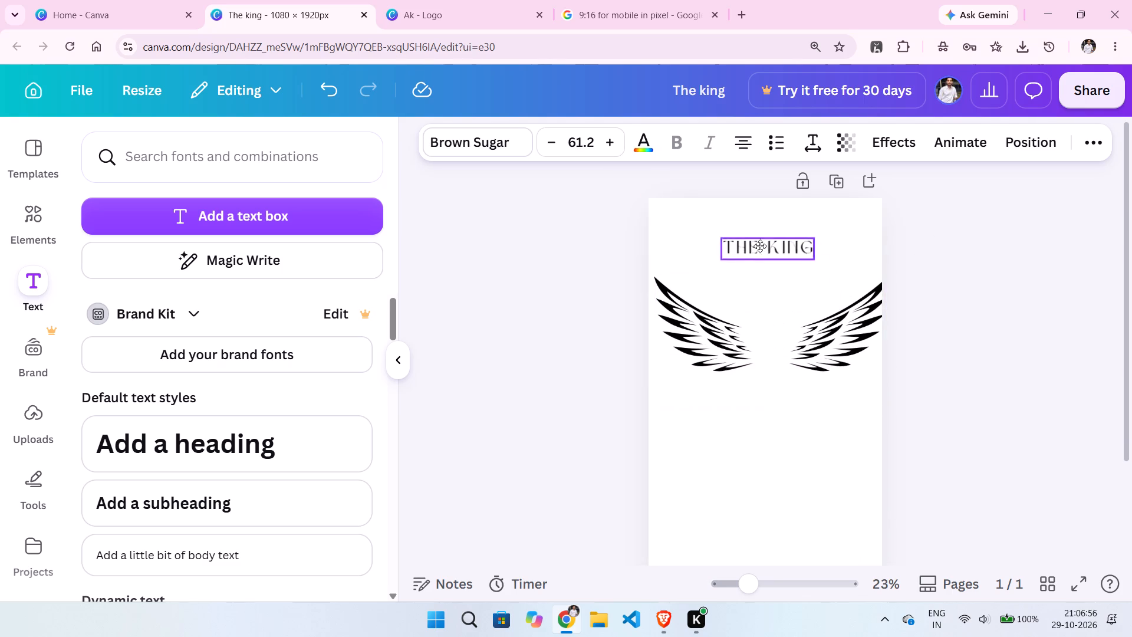
{"action": "left_click_drag", "start_coordinate": [760, 246], "coordinate": [729, 228]}
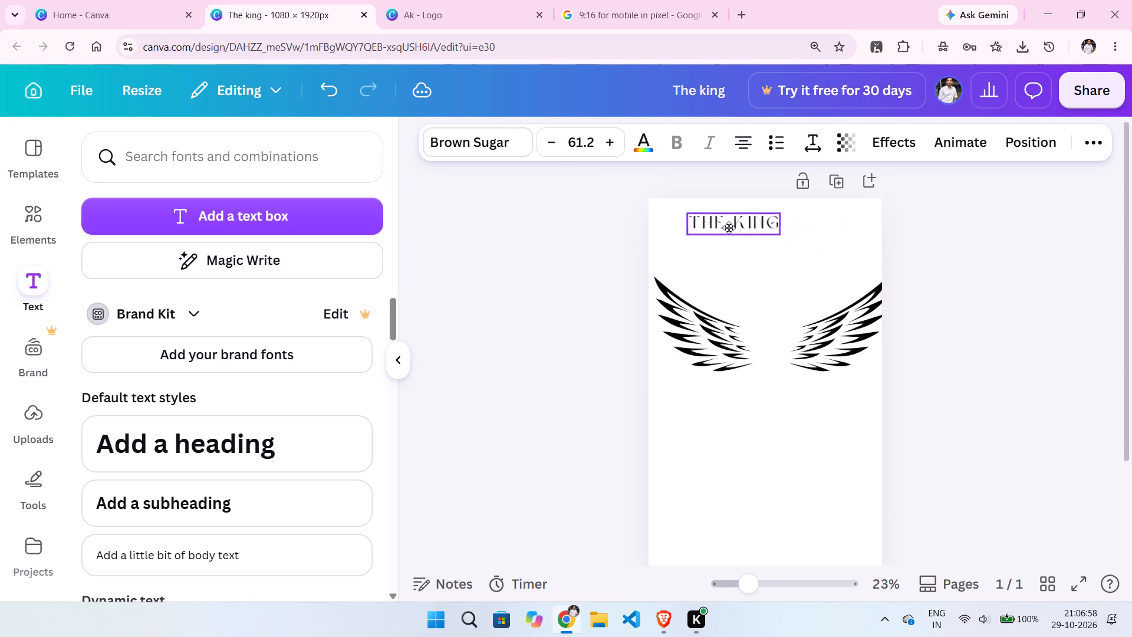
{"action": "left_click_drag", "start_coordinate": [729, 228], "coordinate": [714, 228]}
{"action": "left_click_drag", "start_coordinate": [670, 210], "coordinate": [654, 203]}
{"action": "left_click_drag", "start_coordinate": [712, 219], "coordinate": [759, 231]}
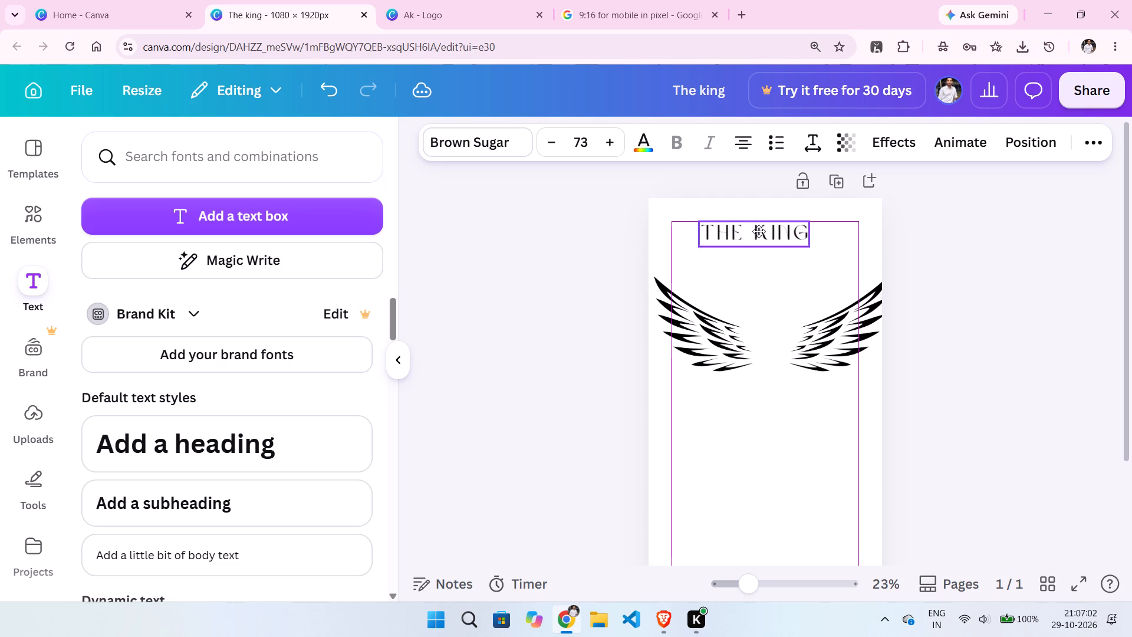
{"action": "left_click_drag", "start_coordinate": [759, 231], "coordinate": [765, 231]}
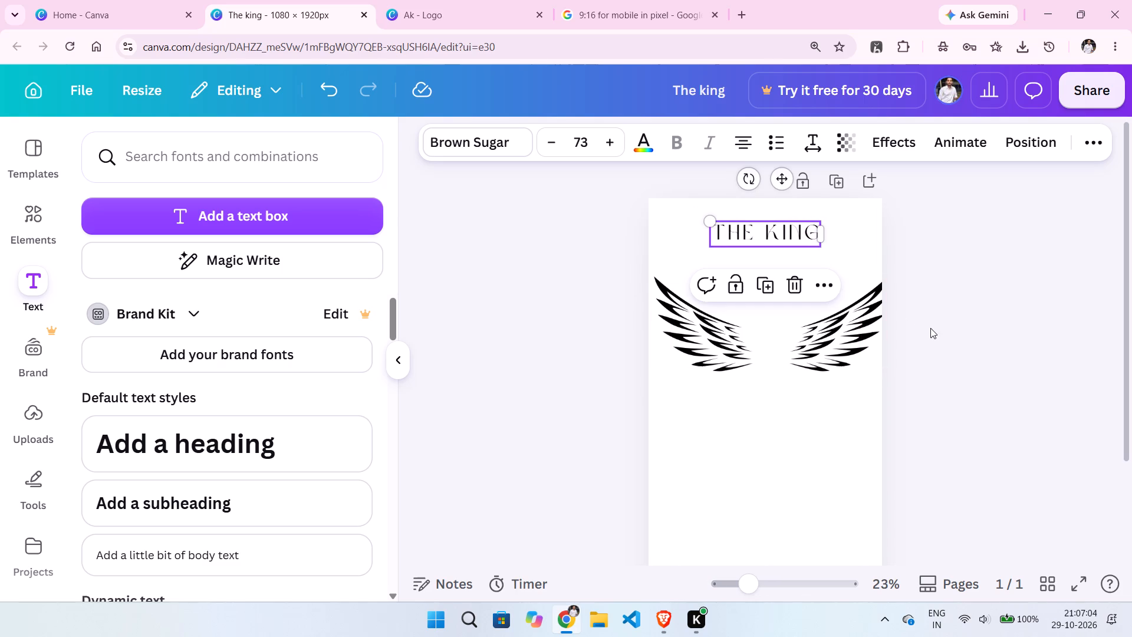
{"action": "left_click", "coordinate": [930, 328]}
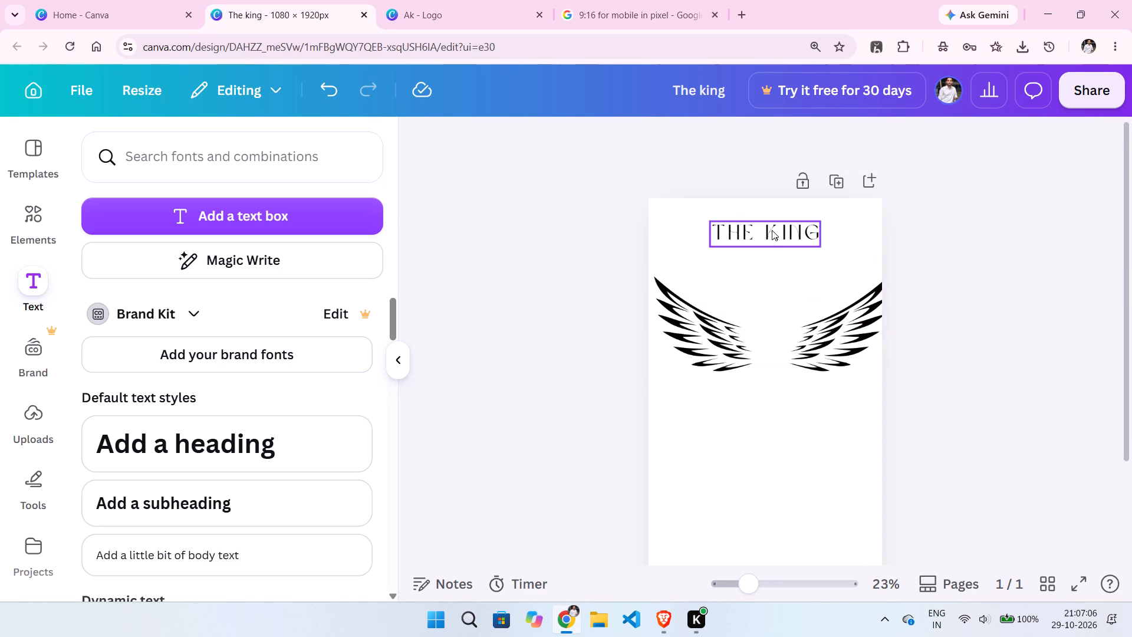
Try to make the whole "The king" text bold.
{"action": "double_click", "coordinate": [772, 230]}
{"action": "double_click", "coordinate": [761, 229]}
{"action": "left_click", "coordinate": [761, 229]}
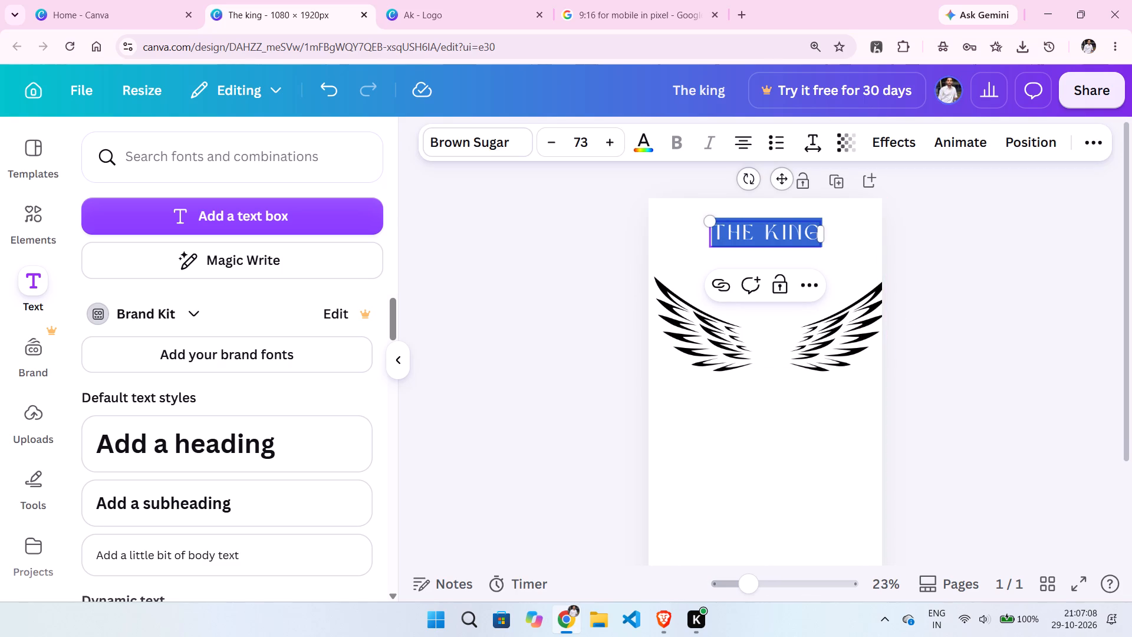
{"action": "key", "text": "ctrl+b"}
Browse the font search suggestions and document text styles for a different font for the "The king" text.
{"action": "left_click", "coordinate": [497, 141]}
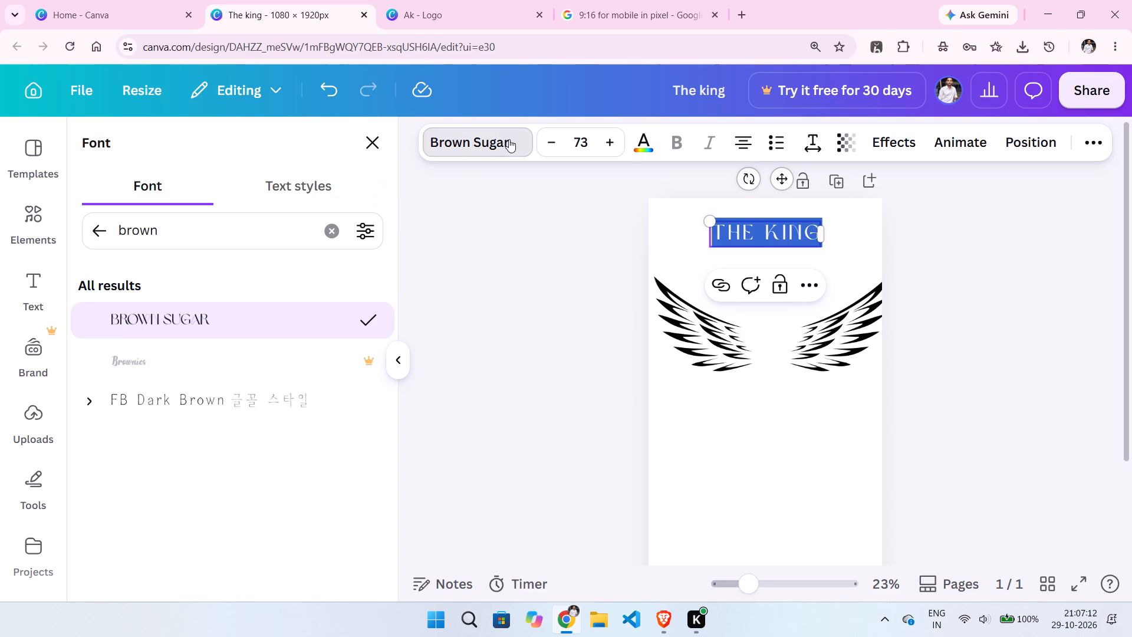
{"action": "left_click", "coordinate": [330, 232]}
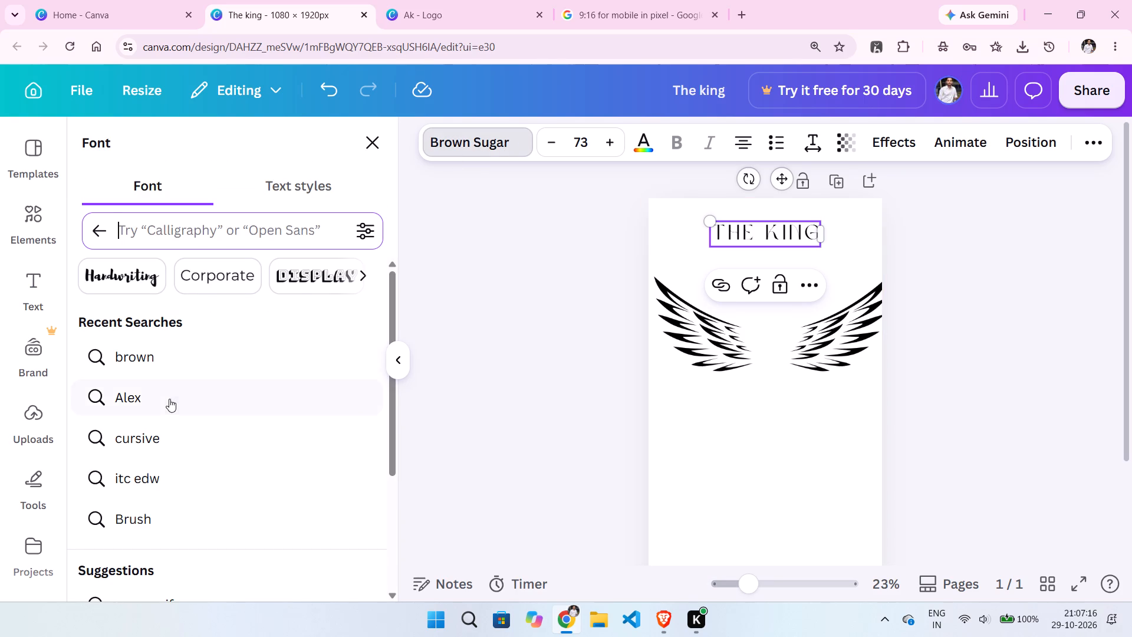
{"action": "scroll", "coordinate": [170, 400], "scroll_direction": "down", "scroll_amount": 12}
{"action": "scroll", "coordinate": [163, 480], "scroll_direction": "up", "scroll_amount": 1}
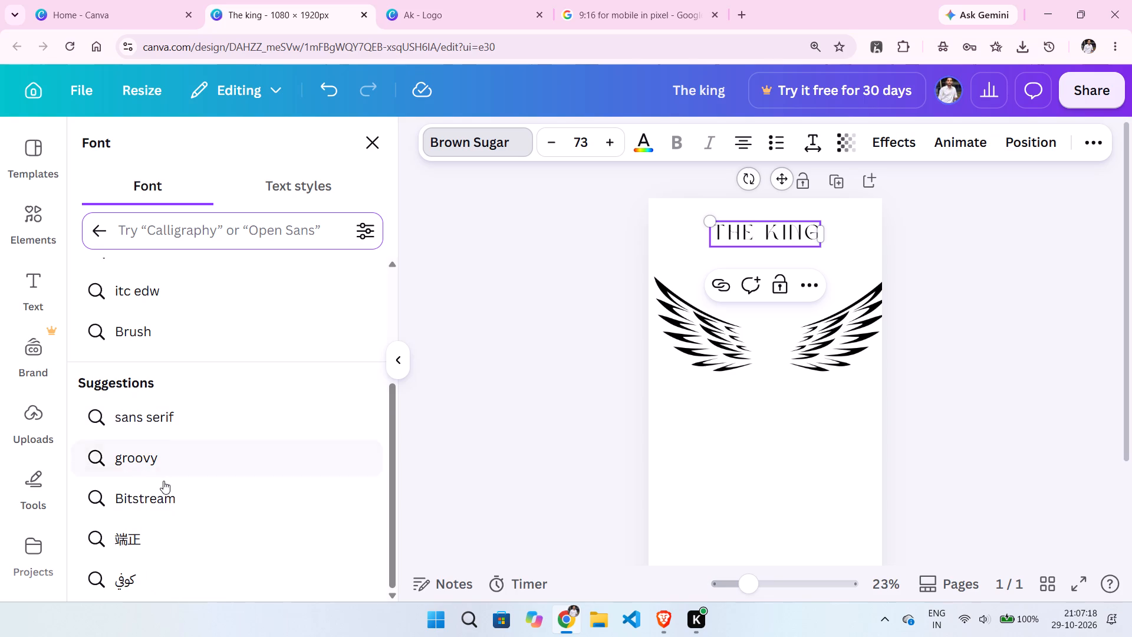
{"action": "scroll", "coordinate": [163, 481], "scroll_direction": "up", "scroll_amount": 10}
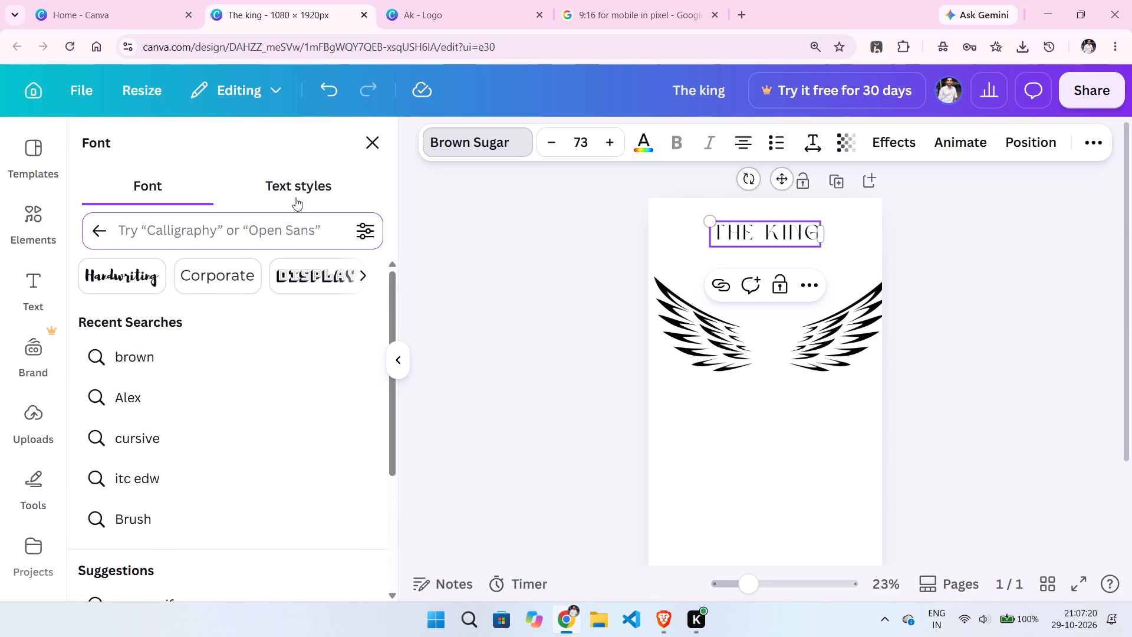
{"action": "left_click", "coordinate": [295, 198]}
{"action": "scroll", "coordinate": [150, 412], "scroll_direction": "down", "scroll_amount": 3}
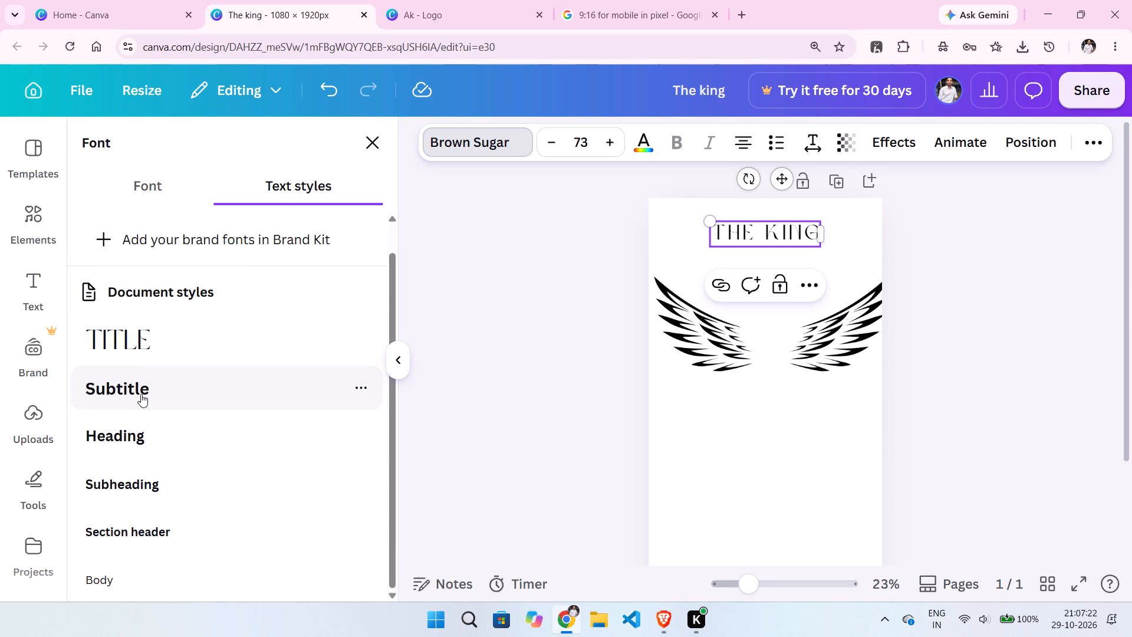
{"action": "scroll", "coordinate": [141, 394], "scroll_direction": "down", "scroll_amount": 4}
{"action": "scroll", "coordinate": [131, 471], "scroll_direction": "up", "scroll_amount": 5}
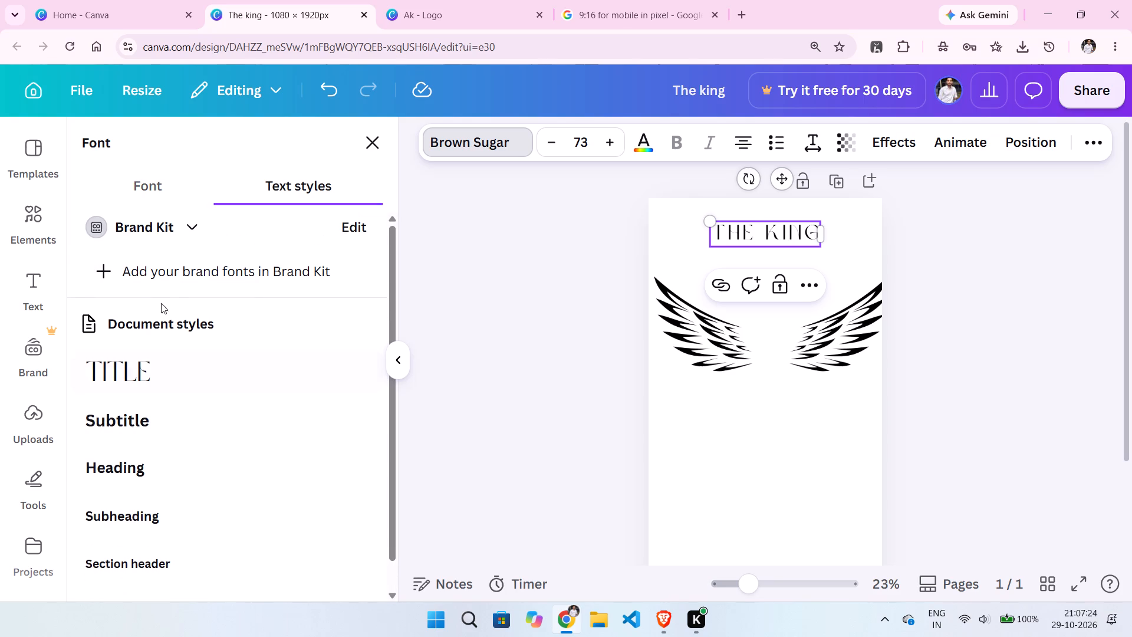
{"action": "left_click", "coordinate": [145, 186]}
{"action": "scroll", "coordinate": [163, 275], "scroll_direction": "up", "scroll_amount": 3}
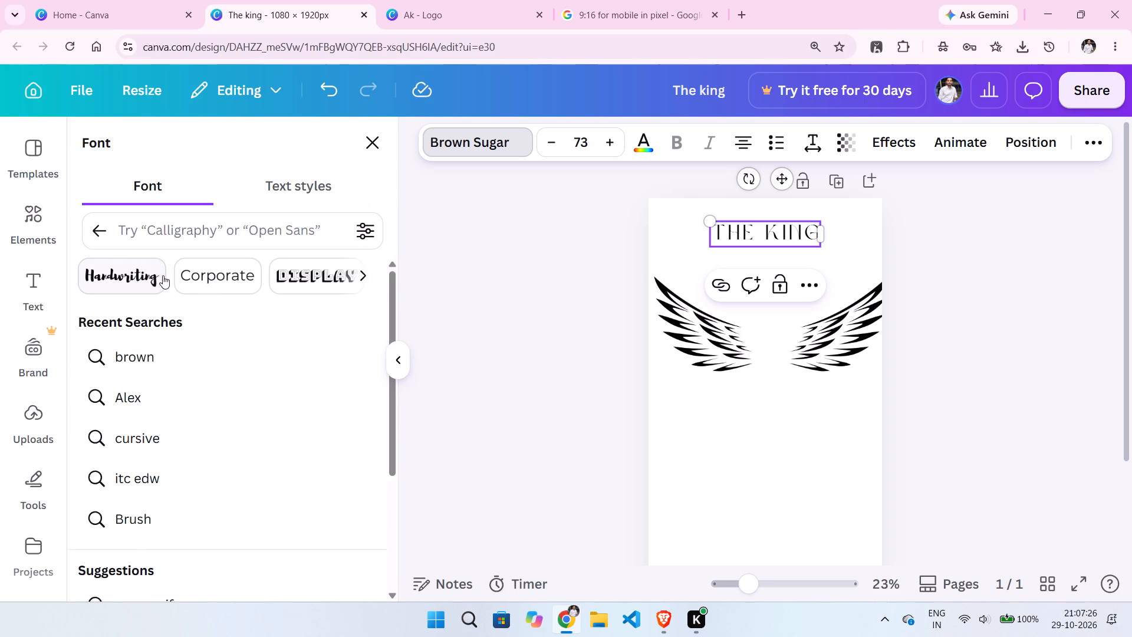
{"action": "scroll", "coordinate": [163, 275], "scroll_direction": "down", "scroll_amount": 3}
{"action": "scroll", "coordinate": [301, 275], "scroll_direction": "up", "scroll_amount": 2}
{"action": "scroll", "coordinate": [301, 275], "scroll_direction": "down", "scroll_amount": 9}
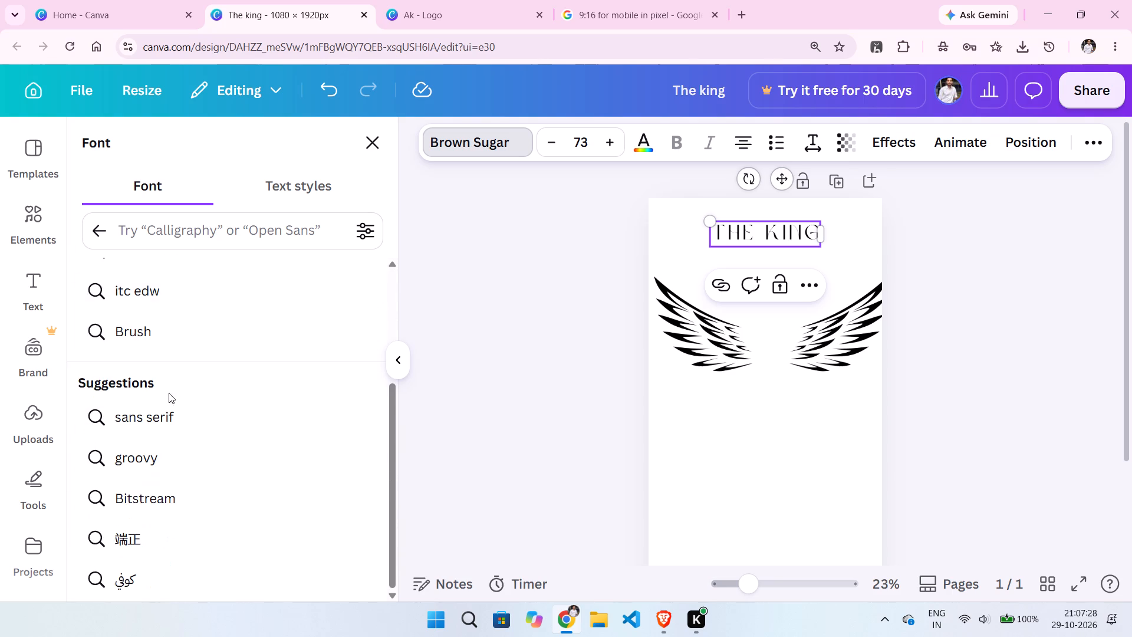
{"action": "scroll", "coordinate": [151, 425], "scroll_direction": "up", "scroll_amount": 10}
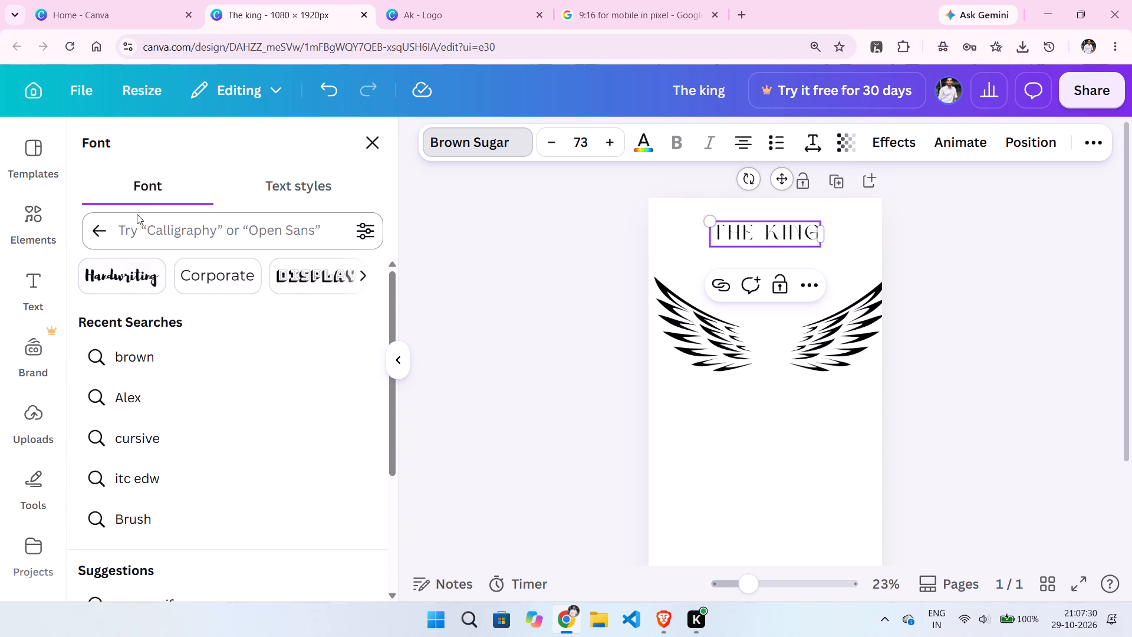
Find the Calligraphy category among the font categories and list its fonts.
{"action": "left_click", "coordinate": [360, 275]}
{"action": "left_click", "coordinate": [360, 275]}
{"action": "left_click", "coordinate": [360, 275]}
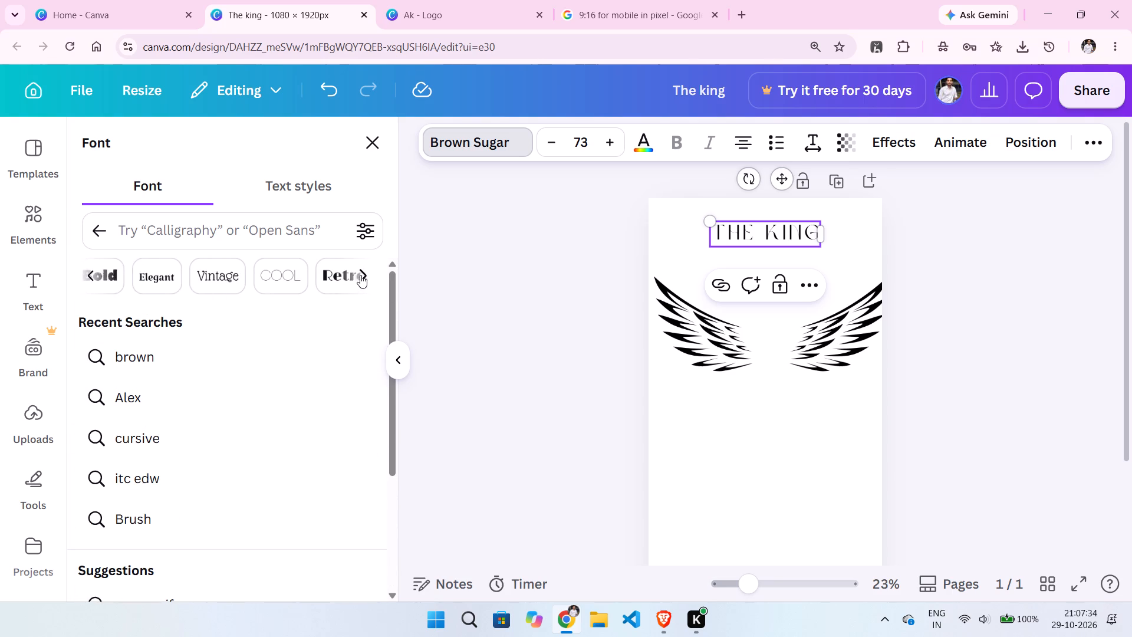
{"action": "left_click", "coordinate": [359, 281]}
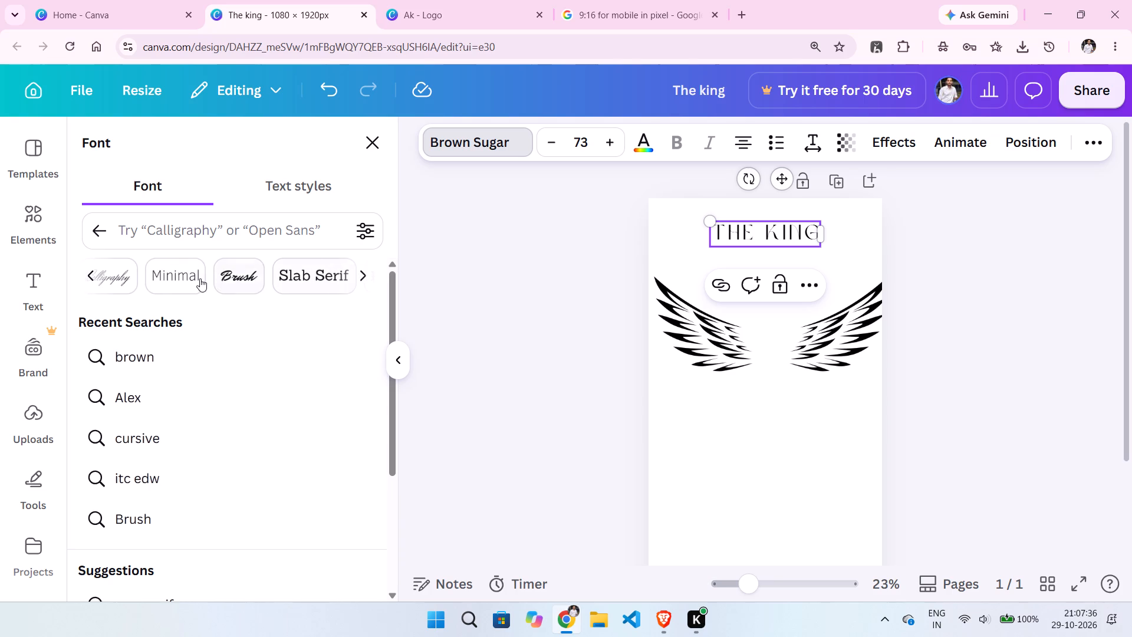
{"action": "left_click", "coordinate": [122, 279]}
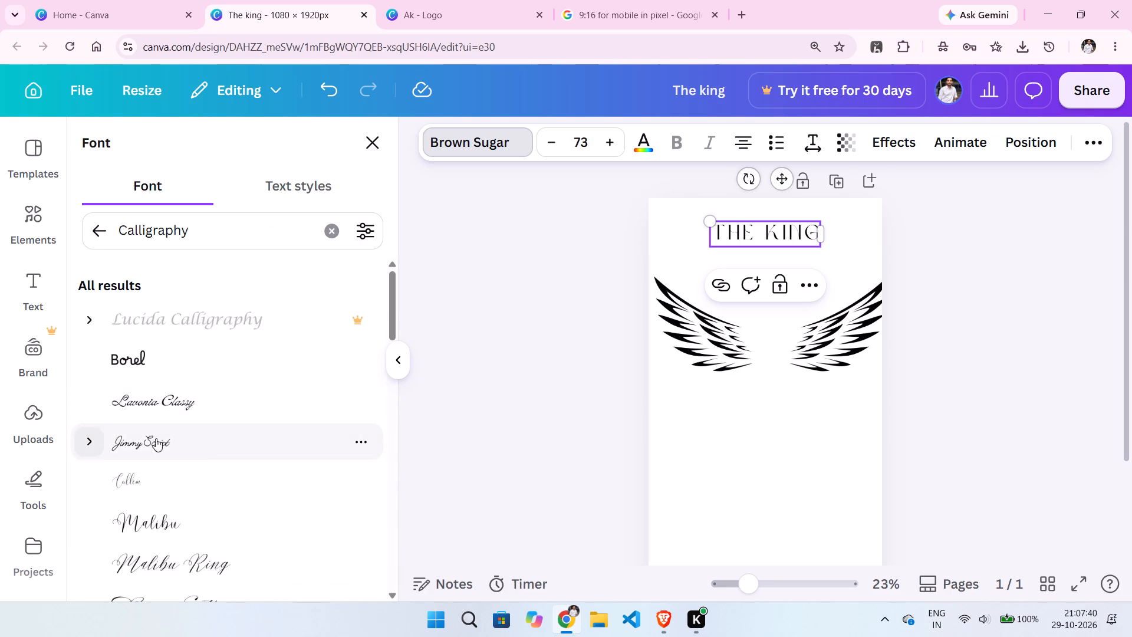
Try Burgues Script and Slight on the whole "The king" text, and set it in Alex Brush.
{"action": "scroll", "coordinate": [210, 443], "scroll_direction": "down", "scroll_amount": 3}
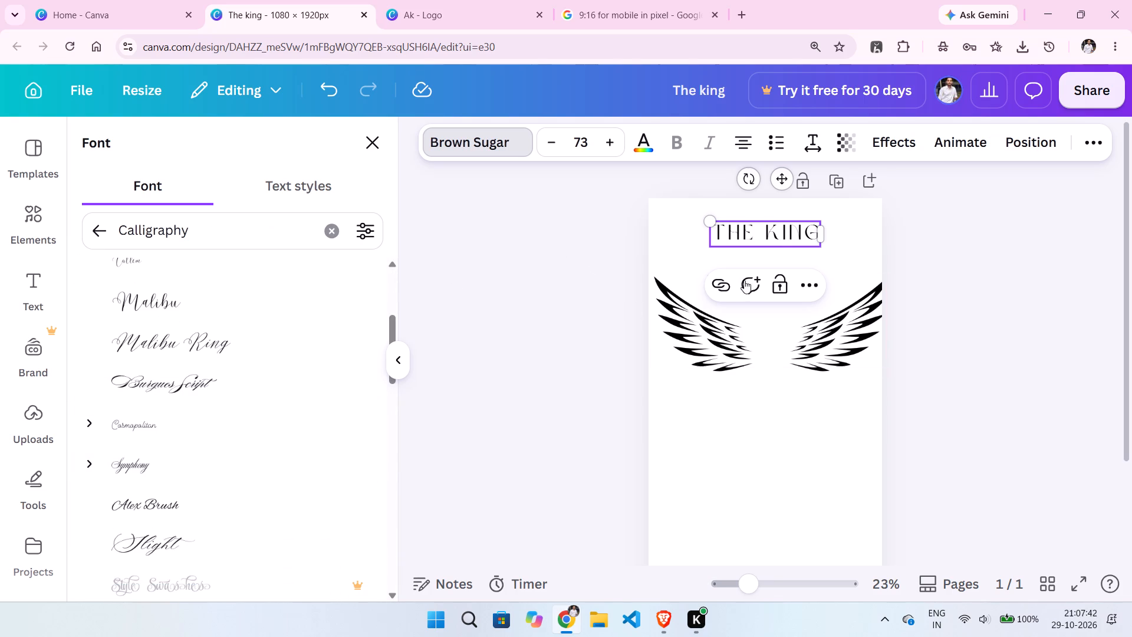
{"action": "triple_click", "coordinate": [776, 246]}
{"action": "triple_click", "coordinate": [775, 242]}
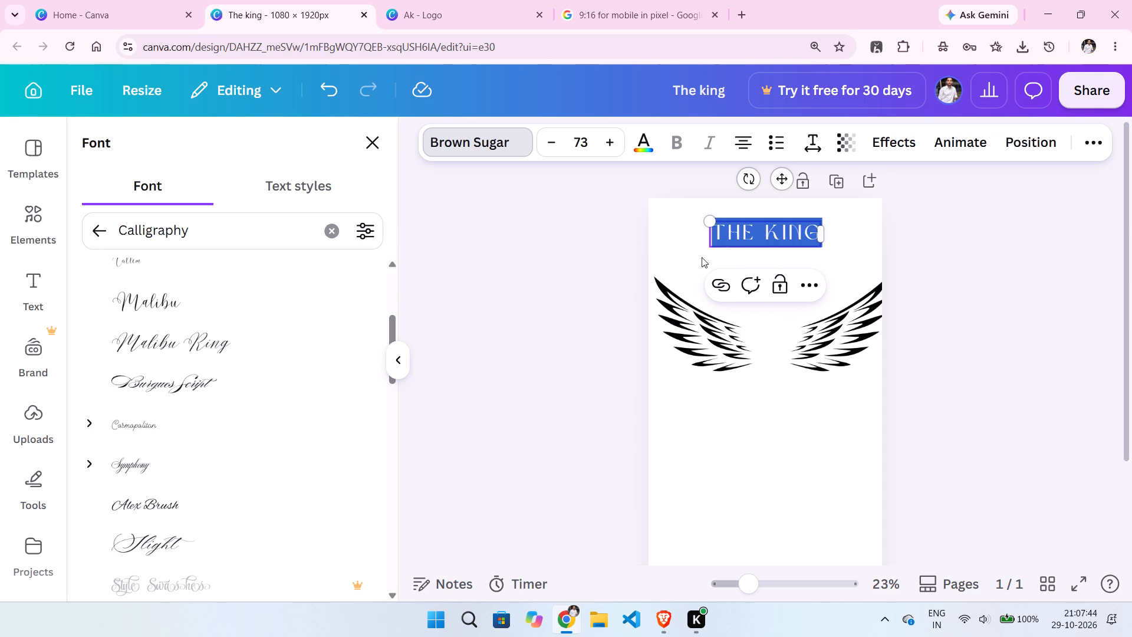
{"action": "left_click", "coordinate": [163, 383]}
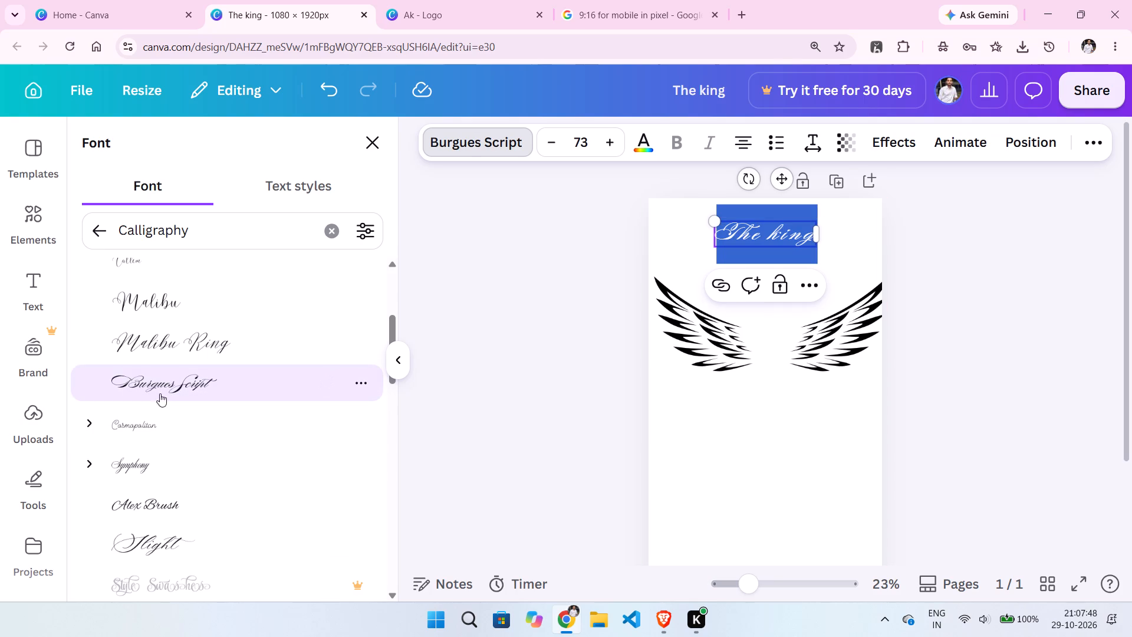
{"action": "left_click", "coordinate": [154, 515]}
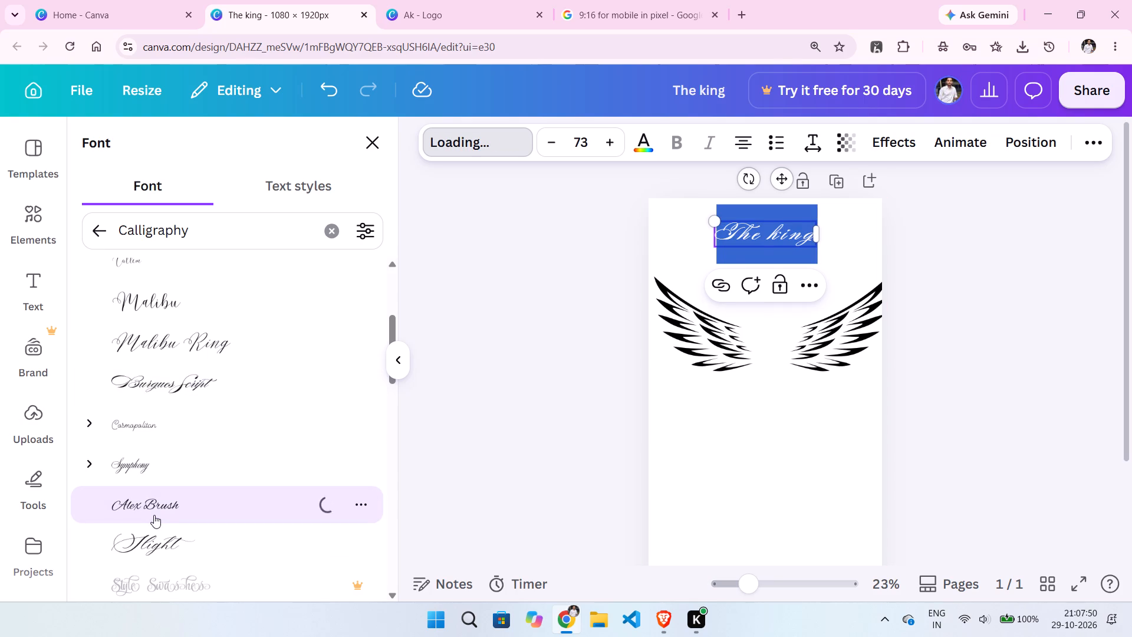
{"action": "scroll", "coordinate": [152, 512], "scroll_direction": "down", "scroll_amount": 2}
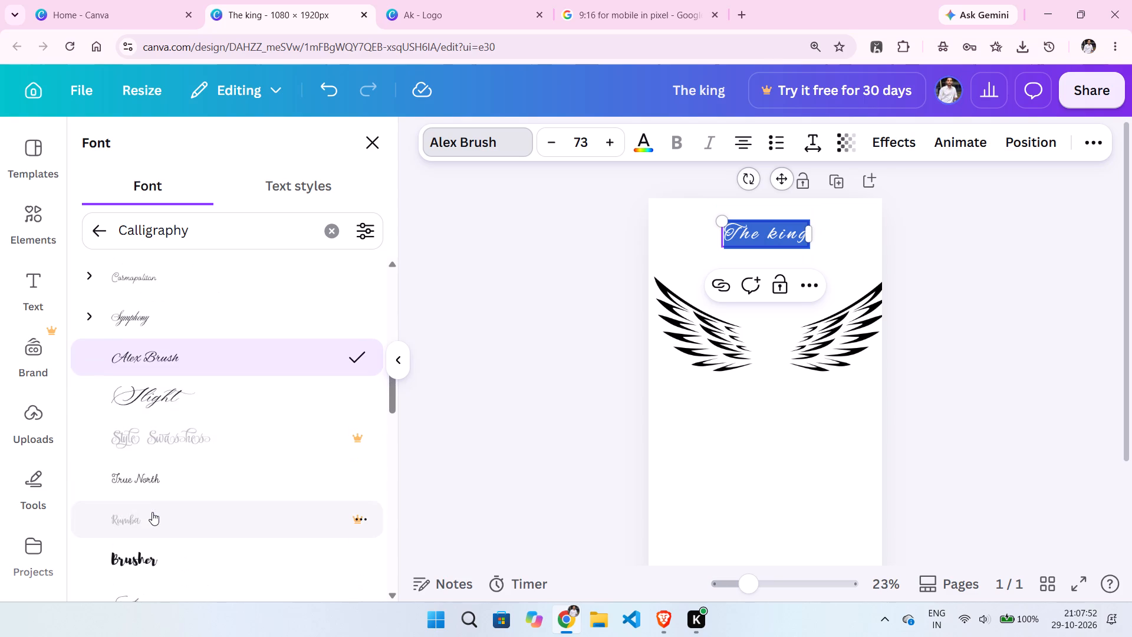
{"action": "left_click", "coordinate": [157, 403]}
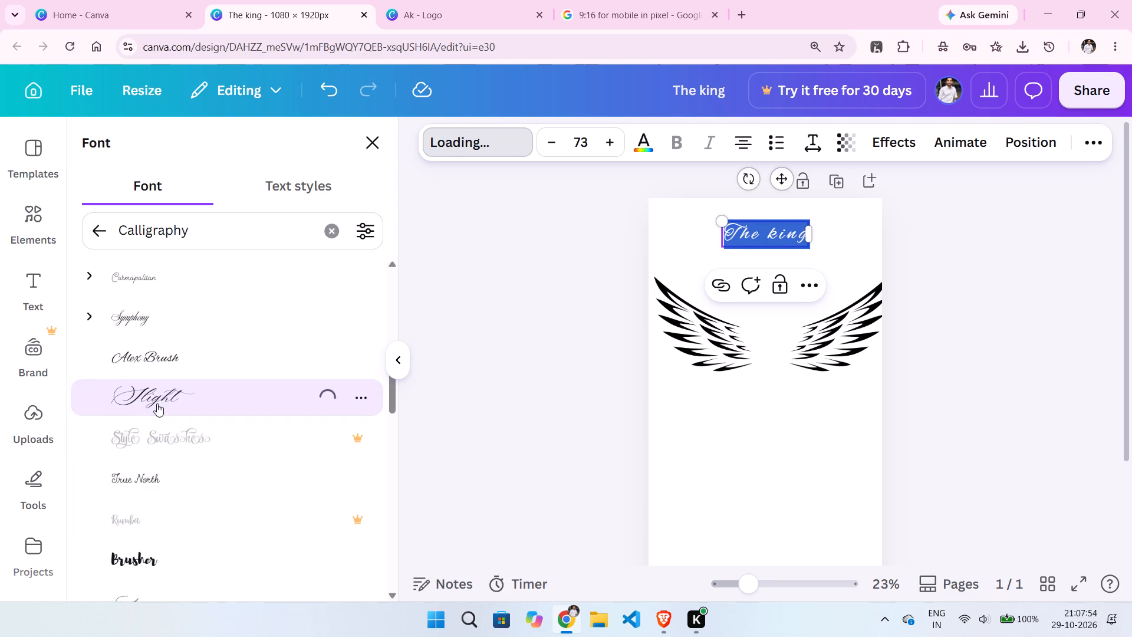
{"action": "scroll", "coordinate": [130, 514], "scroll_direction": "down", "scroll_amount": 2}
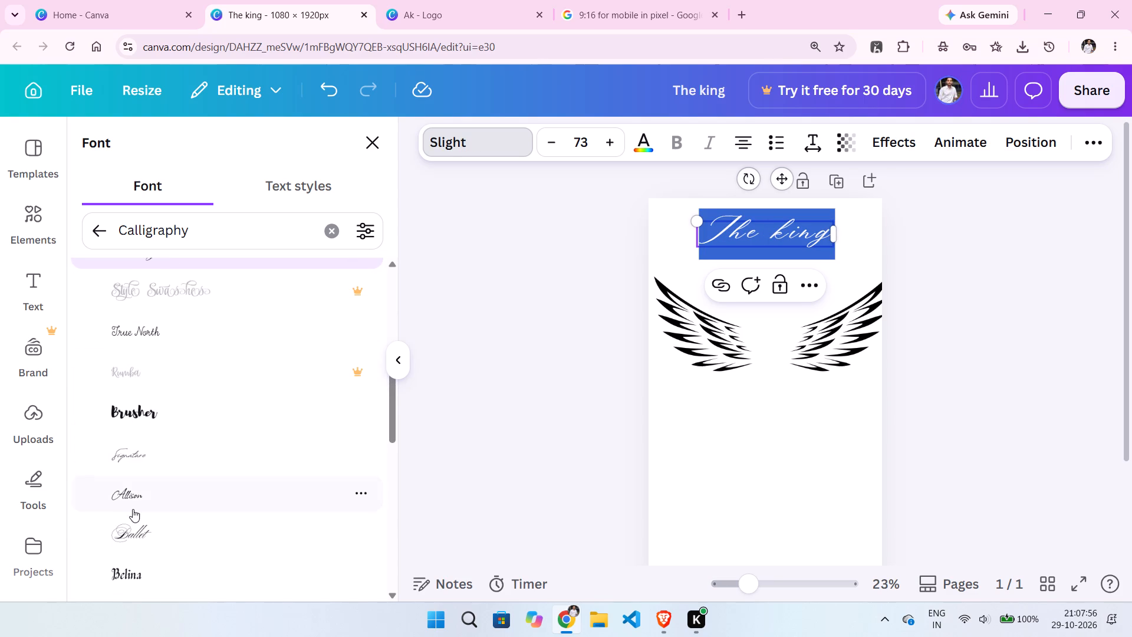
{"action": "scroll", "coordinate": [137, 492], "scroll_direction": "up", "scroll_amount": 4}
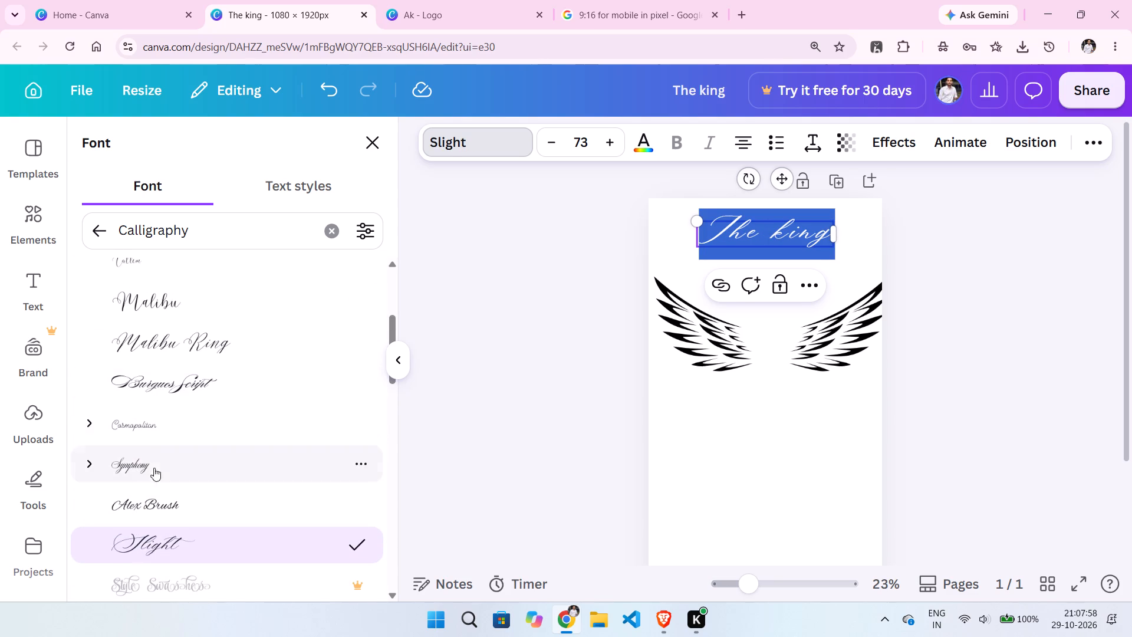
{"action": "left_click", "coordinate": [160, 518]}
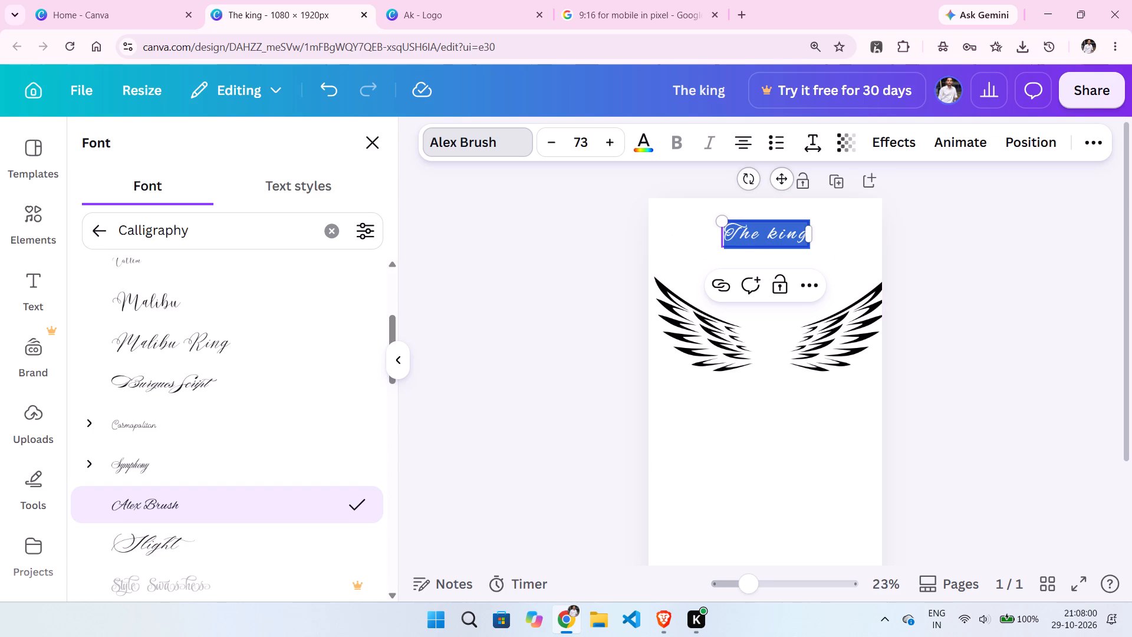
Replace the heading text above the wings with "The King", capitalising only the T and the K.
{"action": "triple_click", "coordinate": [765, 236]}
{"action": "type", "text": "THE"}
{"action": "key", "text": "space"}
{"action": "key", "text": "BackSpace"}
{"action": "key", "text": "BackSpace"}
{"action": "key", "text": "BackSpace"}
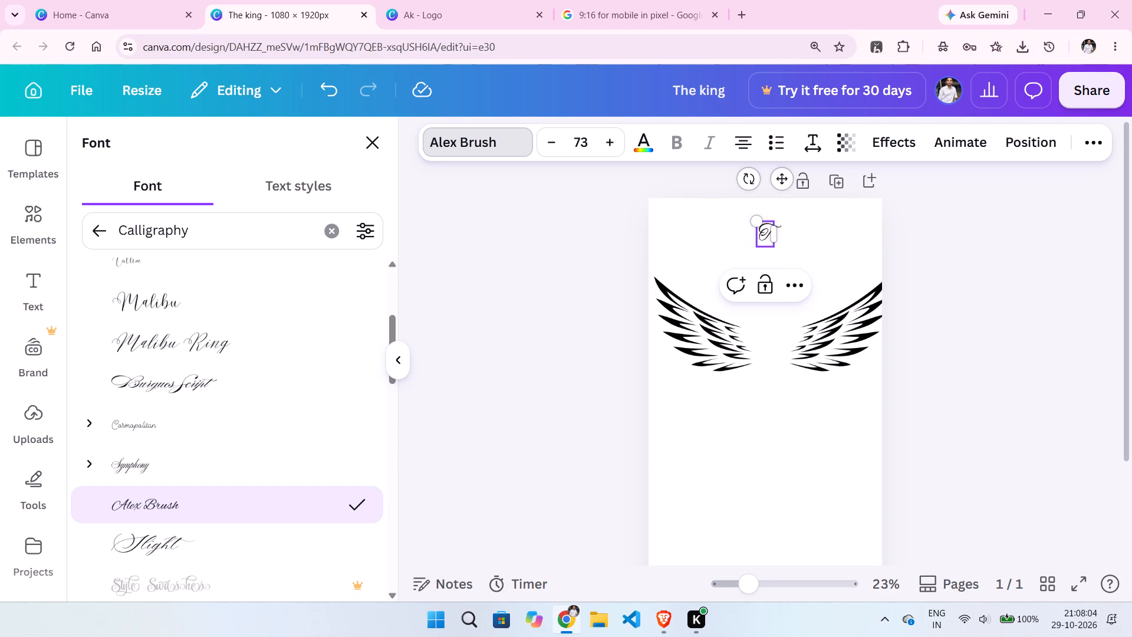
{"action": "type", "text": "he King"}
{"action": "key", "text": "BackSpace"}
{"action": "key", "text": "BackSpace"}
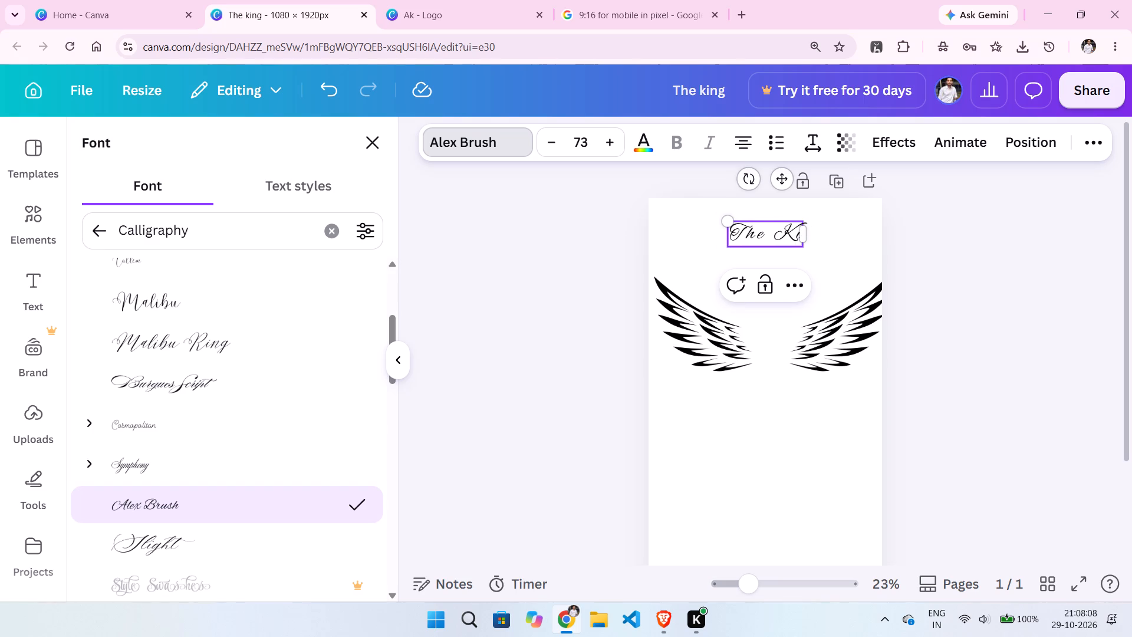
{"action": "key", "text": "BackSpace"}
{"action": "type", "text": "ING"}
{"action": "key", "text": "BackSpace"}
{"action": "key", "text": "BackSpace"}
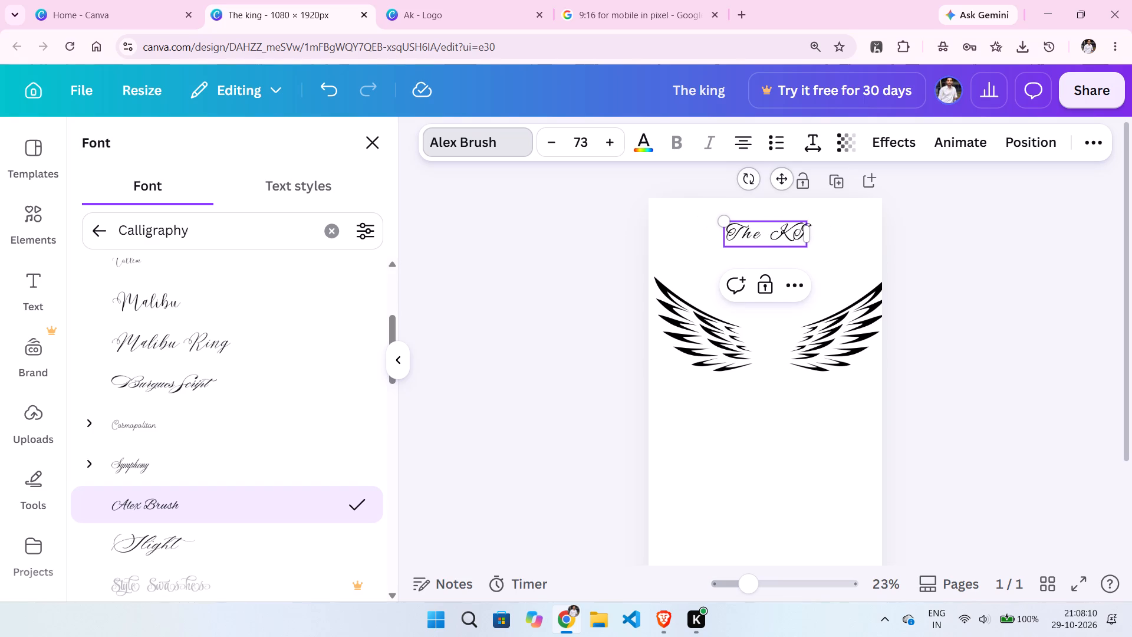
{"action": "key", "text": "BackSpace"}
{"action": "type", "text": "ing"}
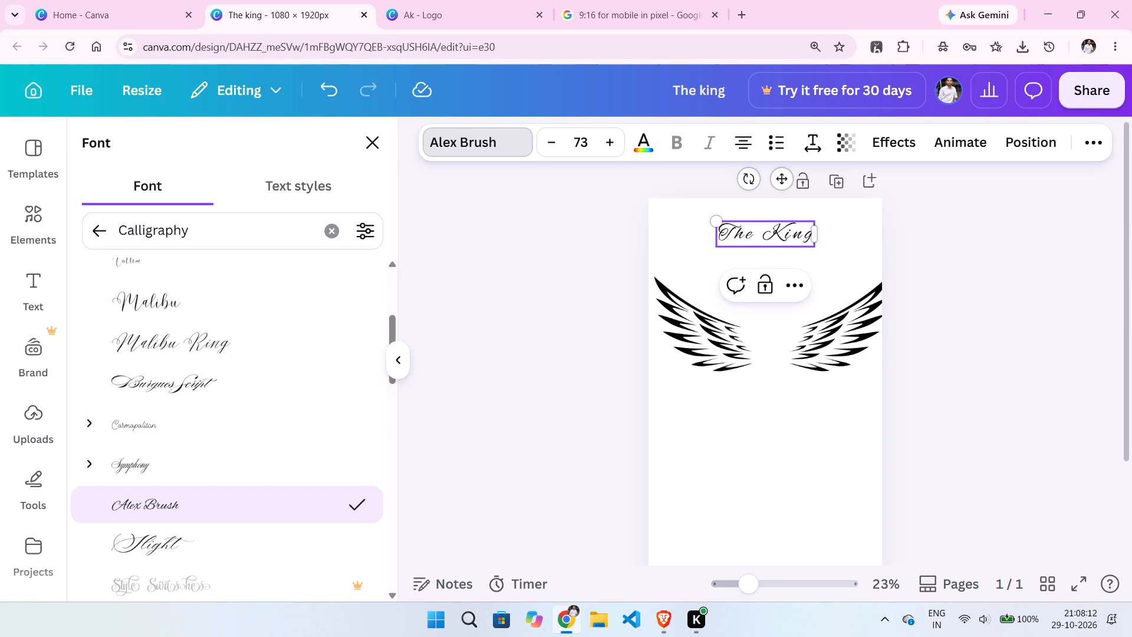
{"action": "left_click", "coordinate": [787, 431]}
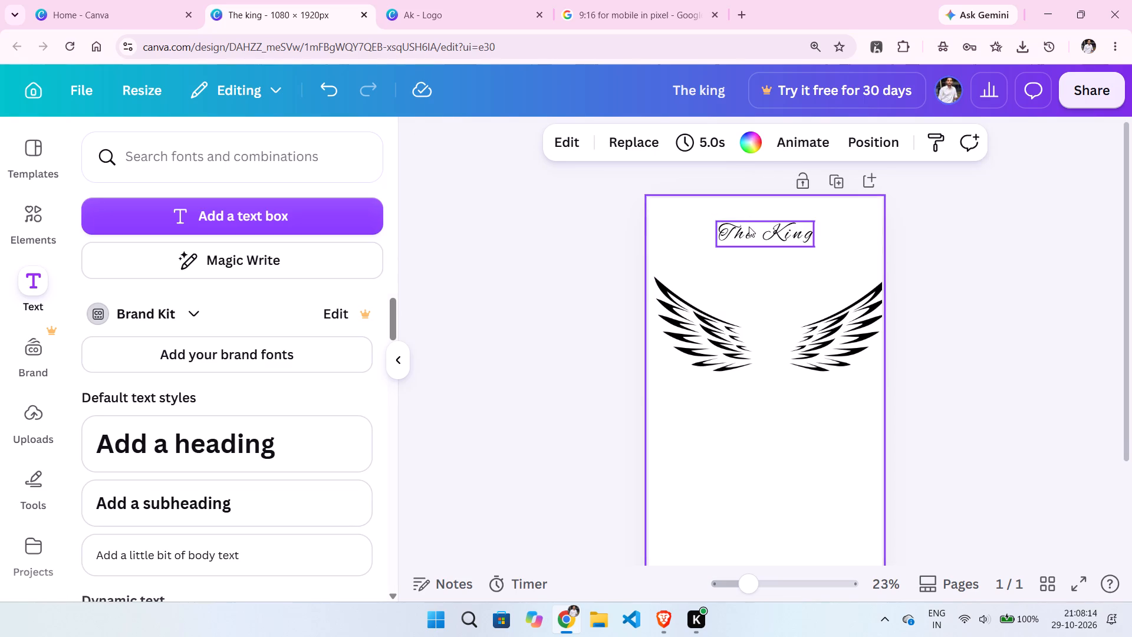
Enlarge the "The King" text above the wings to font size 100.
{"action": "triple_click", "coordinate": [749, 231]}
{"action": "left_click_drag", "start_coordinate": [716, 222], "coordinate": [709, 215]}
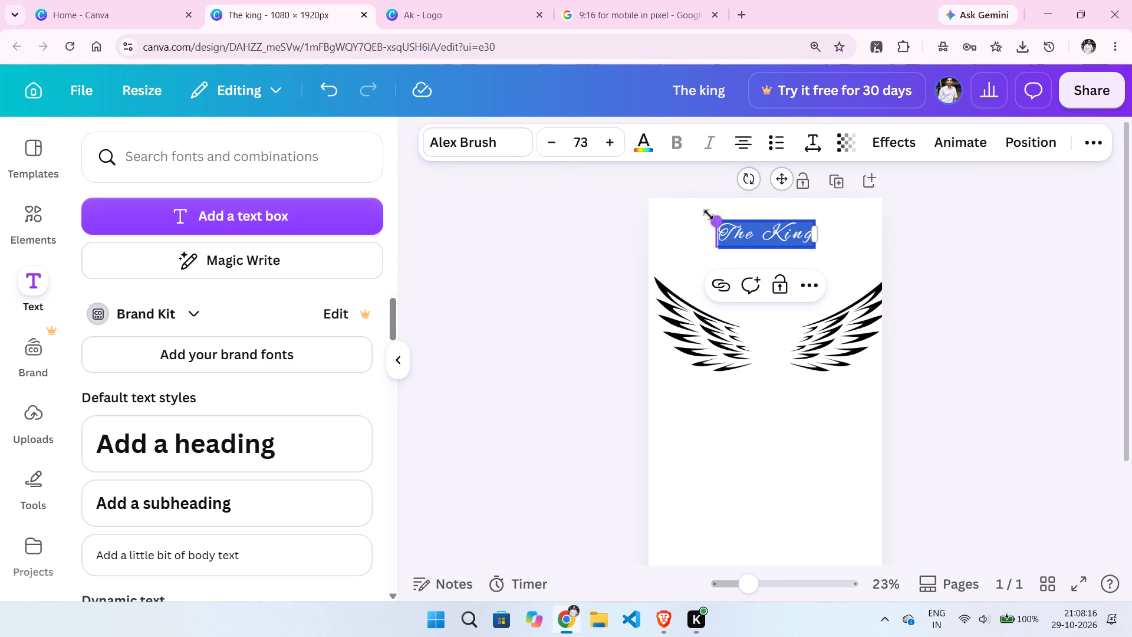
{"action": "left_click_drag", "start_coordinate": [709, 215], "coordinate": [695, 208]}
{"action": "left_click", "coordinate": [583, 149]}
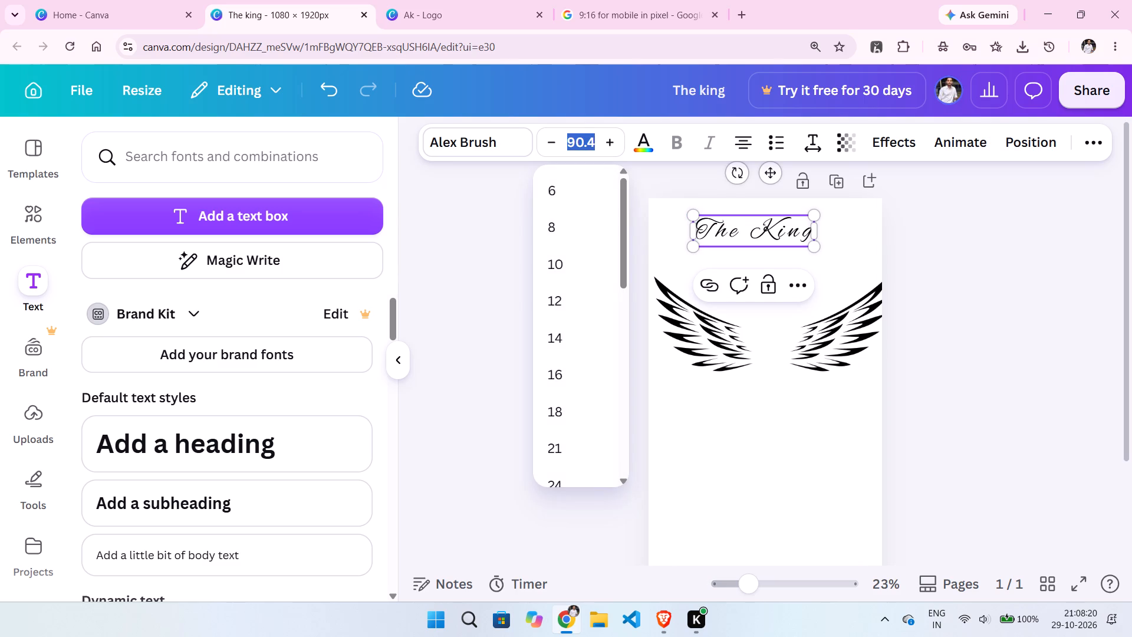
{"action": "type", "text": "100"}
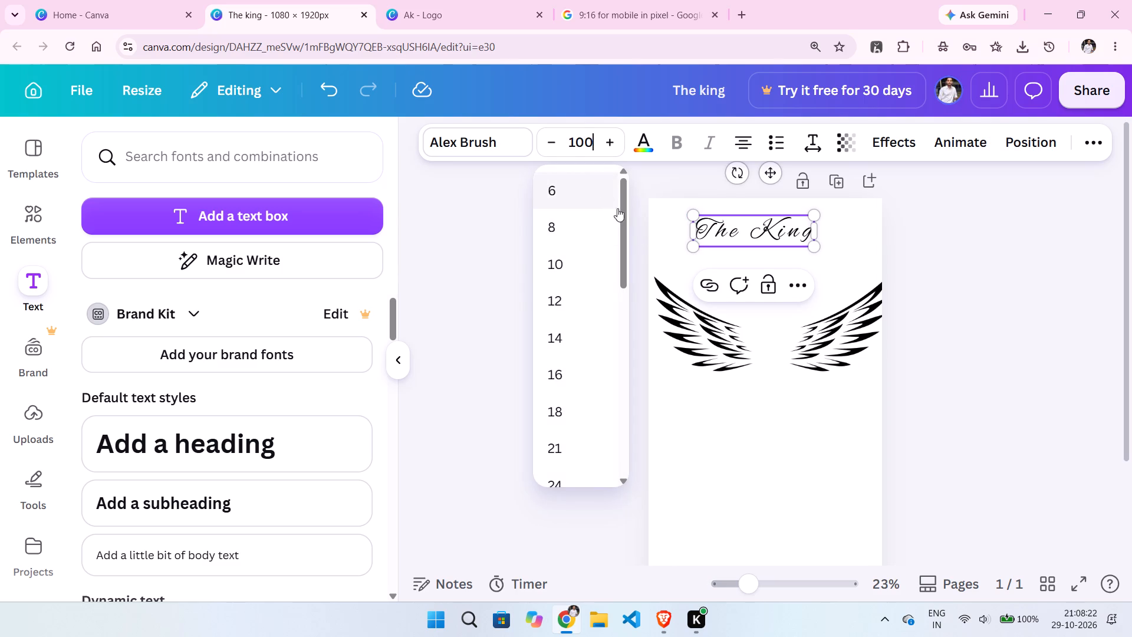
{"action": "left_click", "coordinate": [766, 422]}
Centre the "The King" text horizontally on the page above the wings, its top edge on the upper margin guide.
{"action": "left_click_drag", "start_coordinate": [751, 233], "coordinate": [762, 232]}
{"action": "left_click_drag", "start_coordinate": [762, 232], "coordinate": [769, 232]}
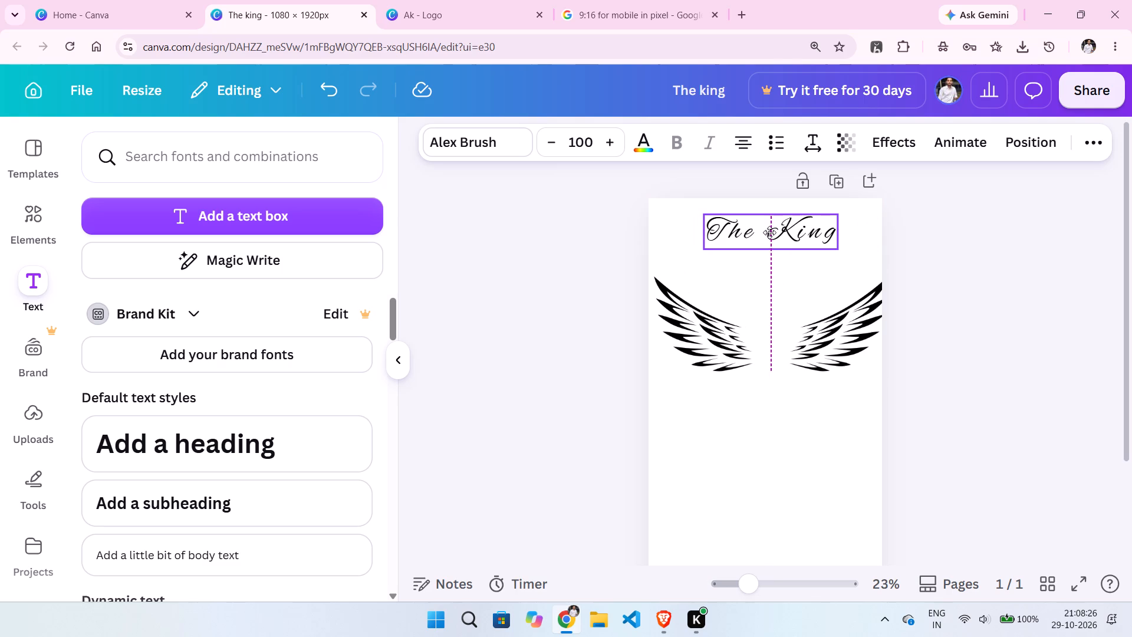
{"action": "left_click_drag", "start_coordinate": [769, 232], "coordinate": [765, 234]}
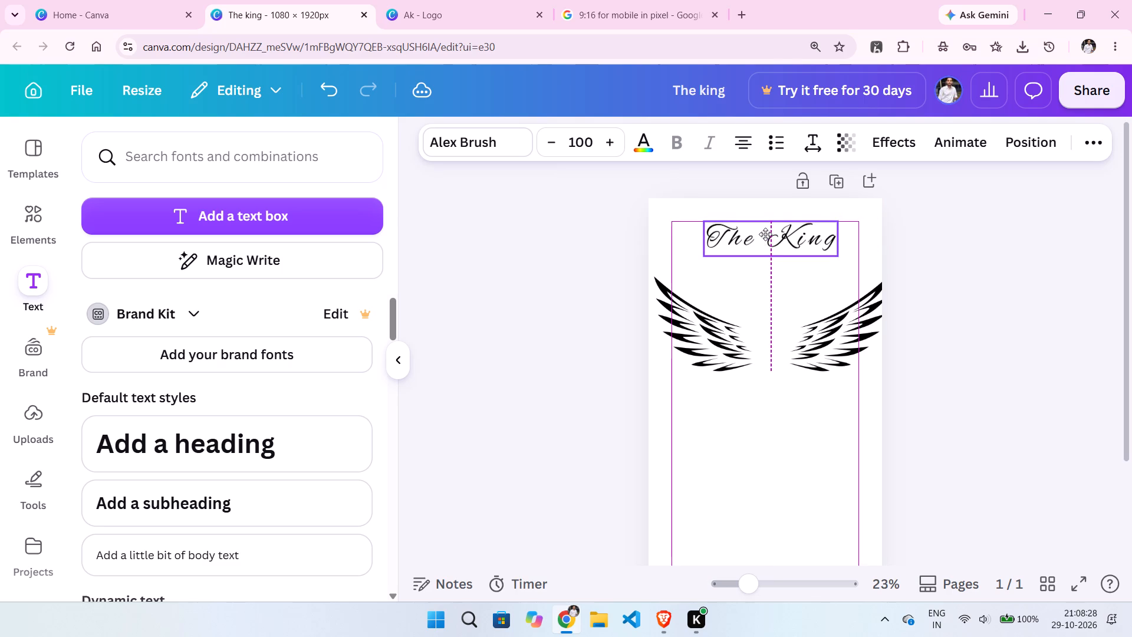
{"action": "left_click_drag", "start_coordinate": [765, 234], "coordinate": [765, 243]}
{"action": "left_click_drag", "start_coordinate": [765, 243], "coordinate": [761, 245]}
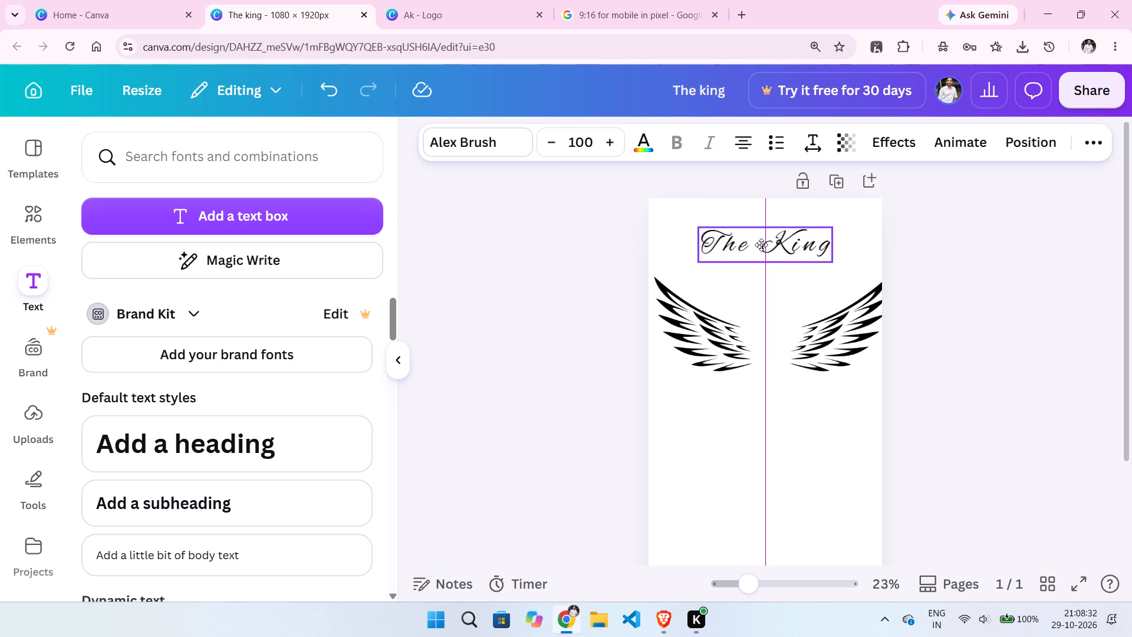
{"action": "left_click_drag", "start_coordinate": [761, 245], "coordinate": [760, 242]}
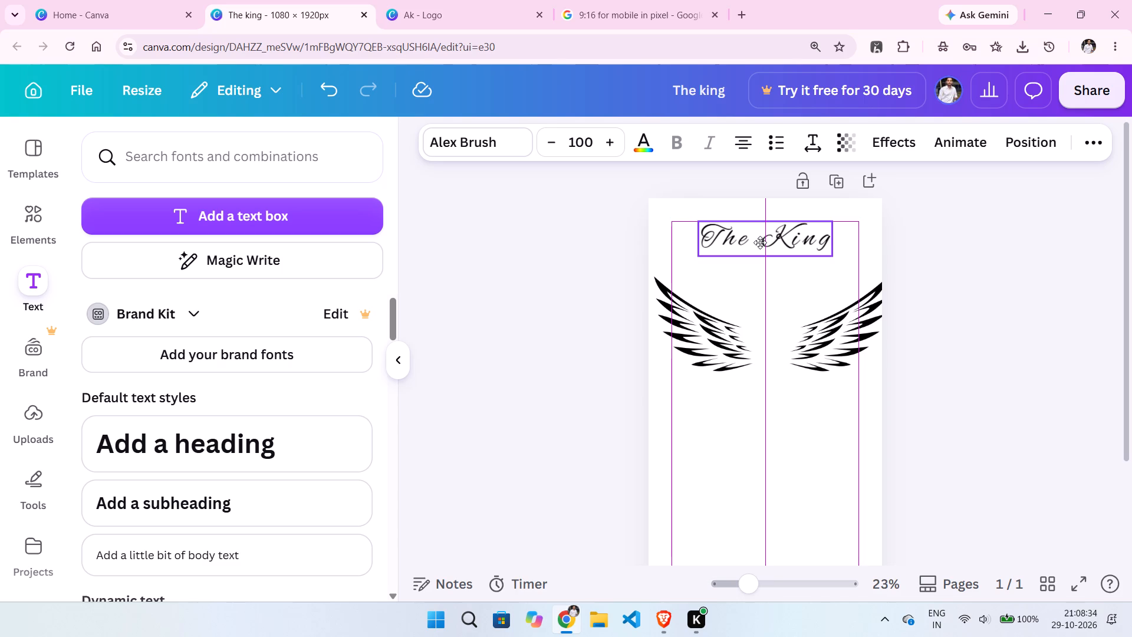
{"action": "left_click_drag", "start_coordinate": [760, 242], "coordinate": [759, 244]}
{"action": "left_click", "coordinate": [903, 278]}
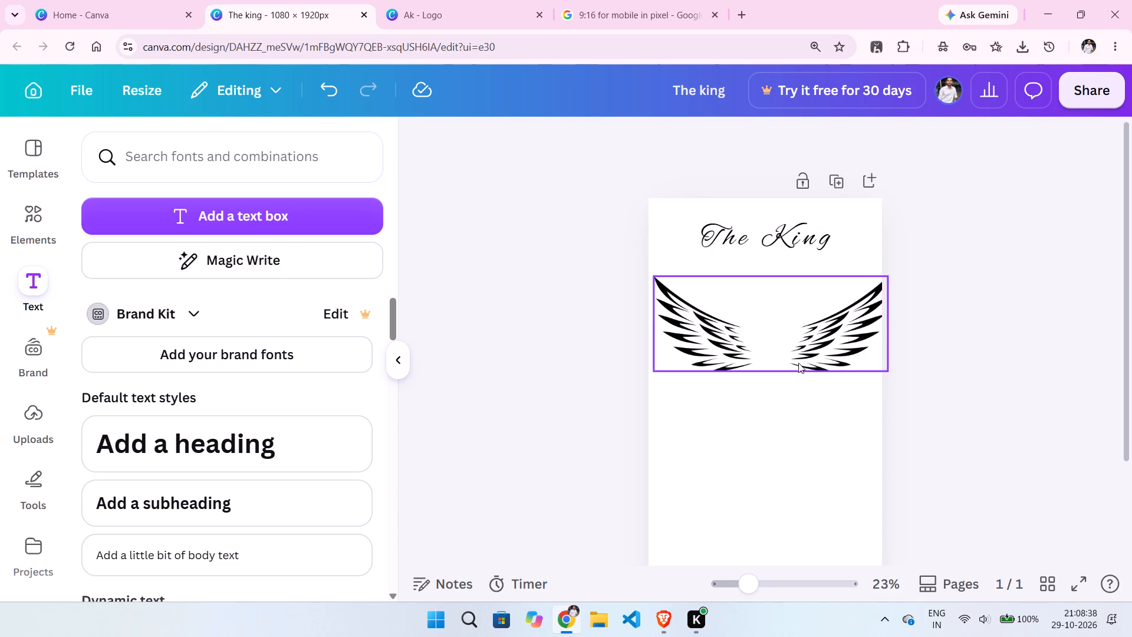
Move the wings flush with the page's side edges and slightly closer to the "The King" text.
{"action": "left_click_drag", "start_coordinate": [798, 359], "coordinate": [795, 359]}
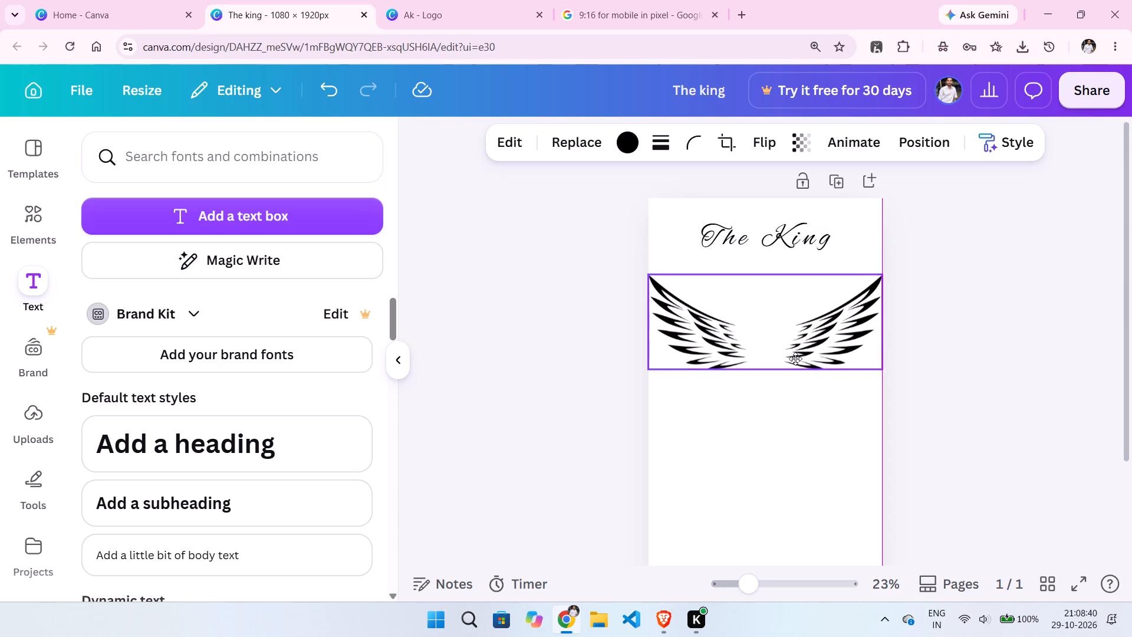
{"action": "left_click_drag", "start_coordinate": [795, 359], "coordinate": [792, 352]}
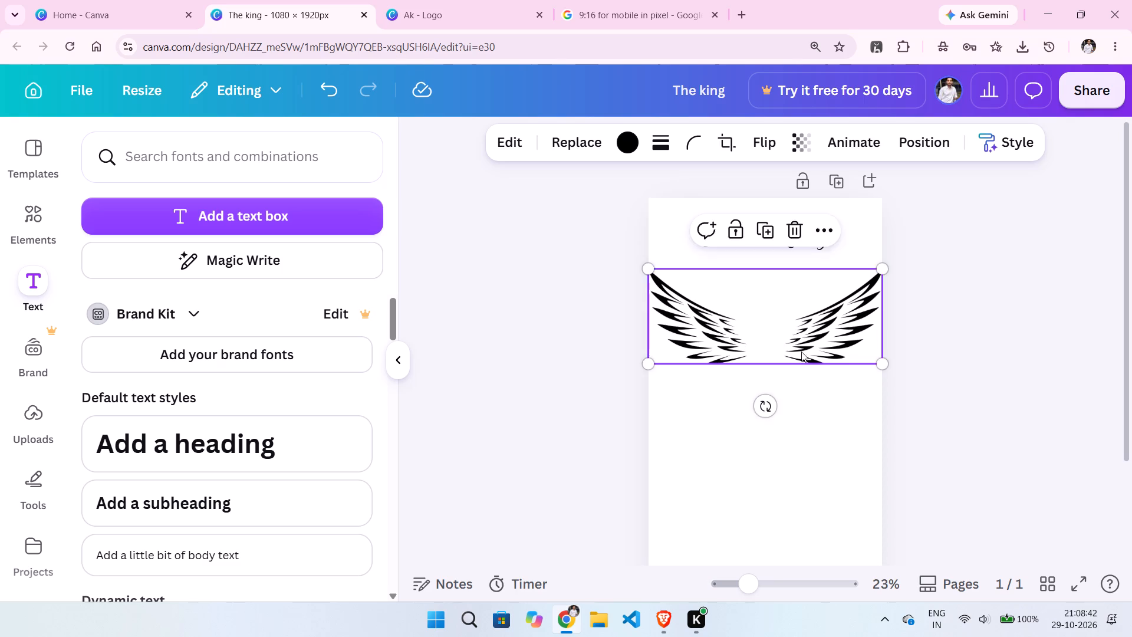
{"action": "left_click", "coordinate": [975, 356]}
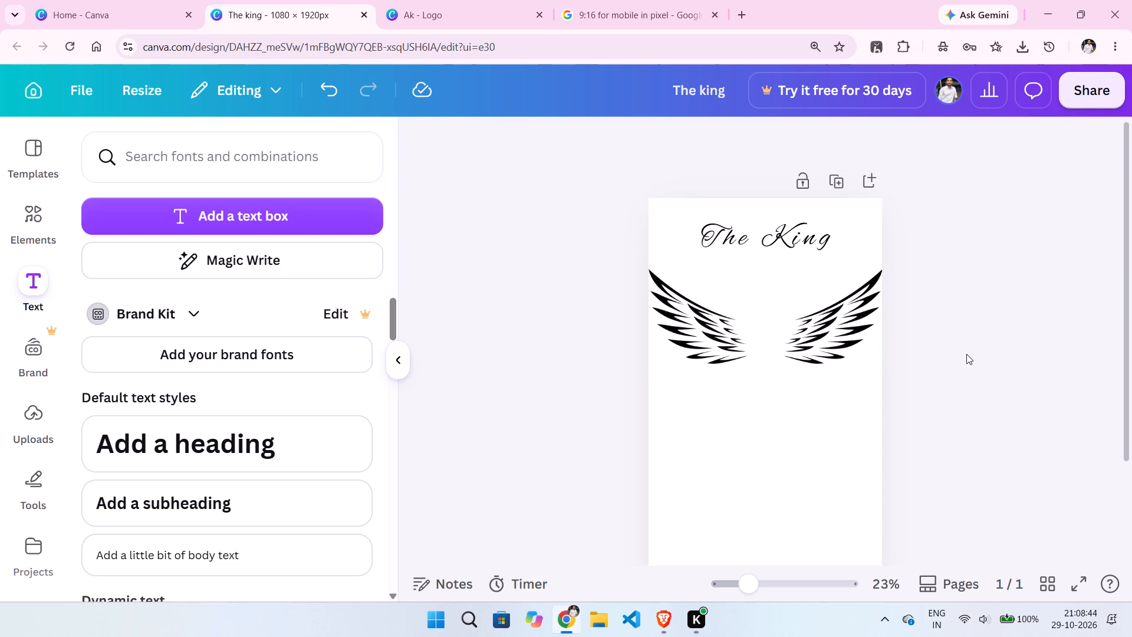
Check the AK lettering's font in the "Ak - Logo" design, and add a text box reading "AK" to the mobile design.
{"action": "left_click", "coordinate": [411, 20]}
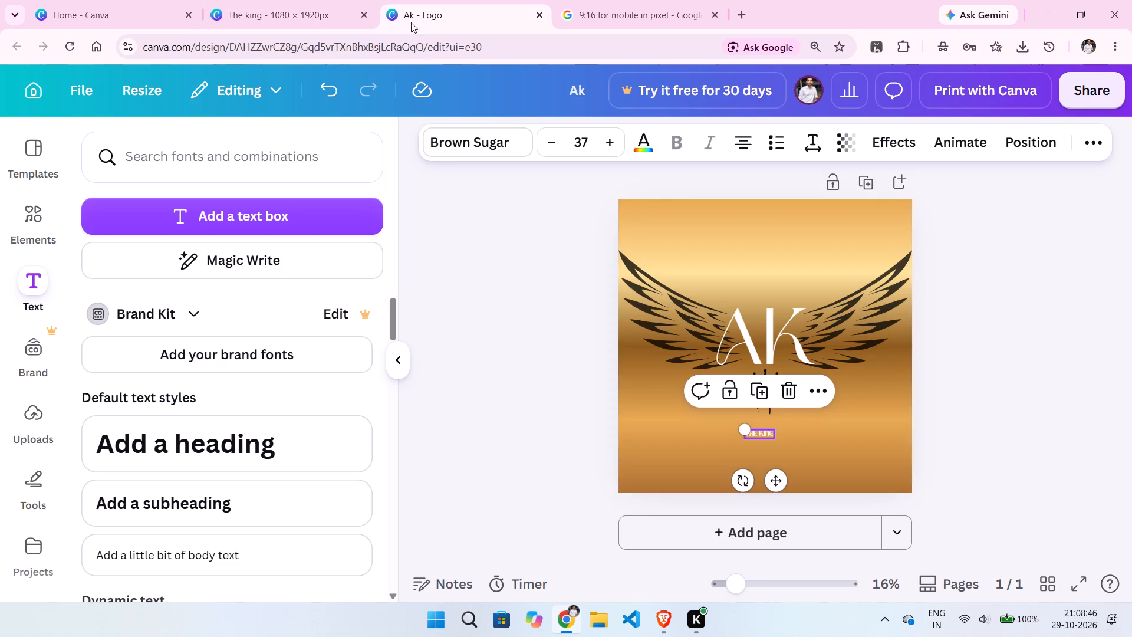
{"action": "left_click", "coordinate": [765, 341]}
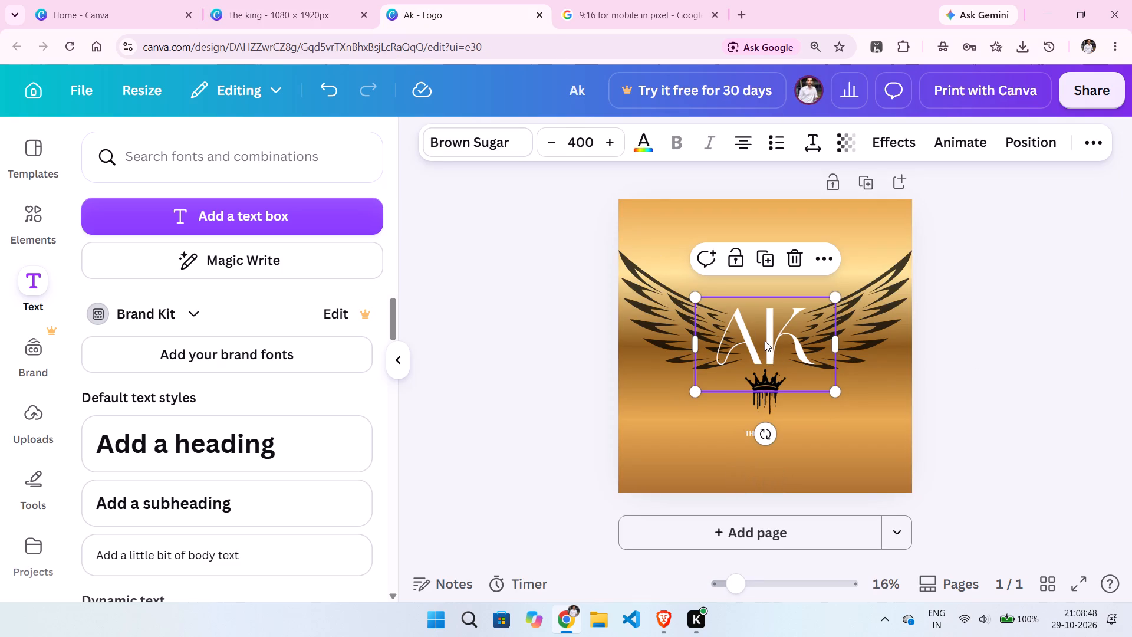
{"action": "left_click", "coordinate": [765, 341]}
{"action": "double_click", "coordinate": [765, 341]}
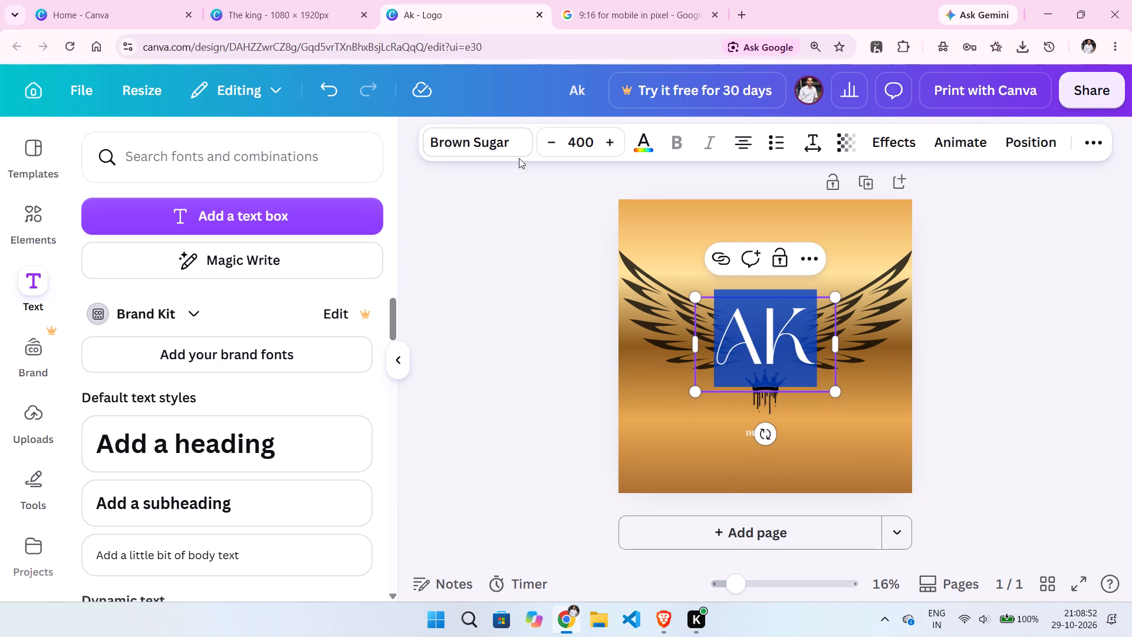
{"action": "left_click", "coordinate": [316, 6]}
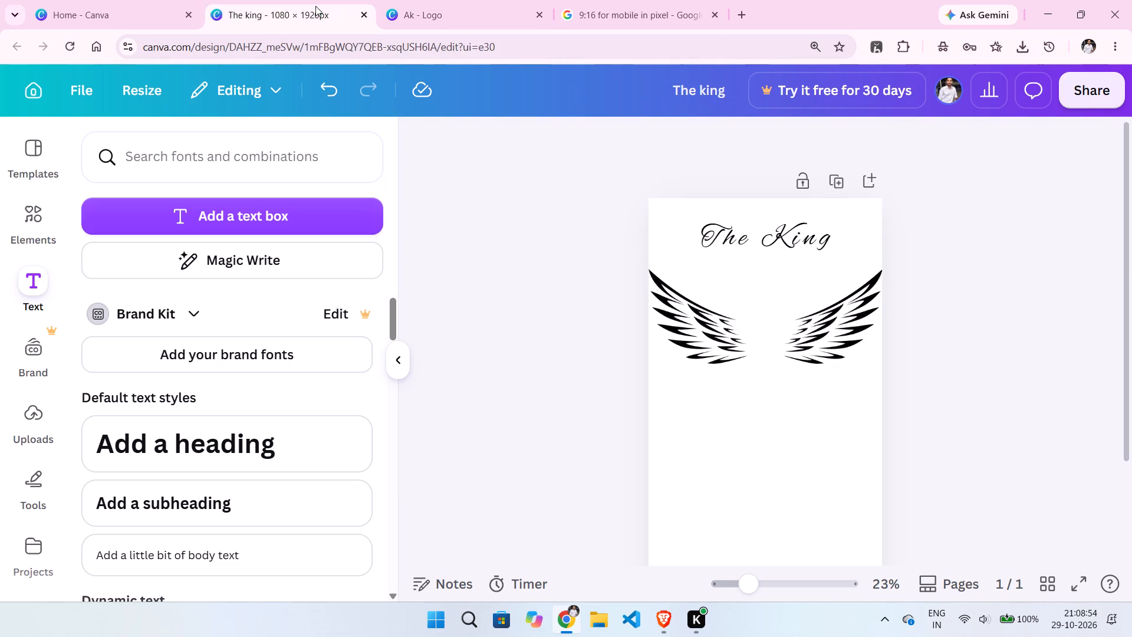
{"action": "left_click", "coordinate": [138, 212]}
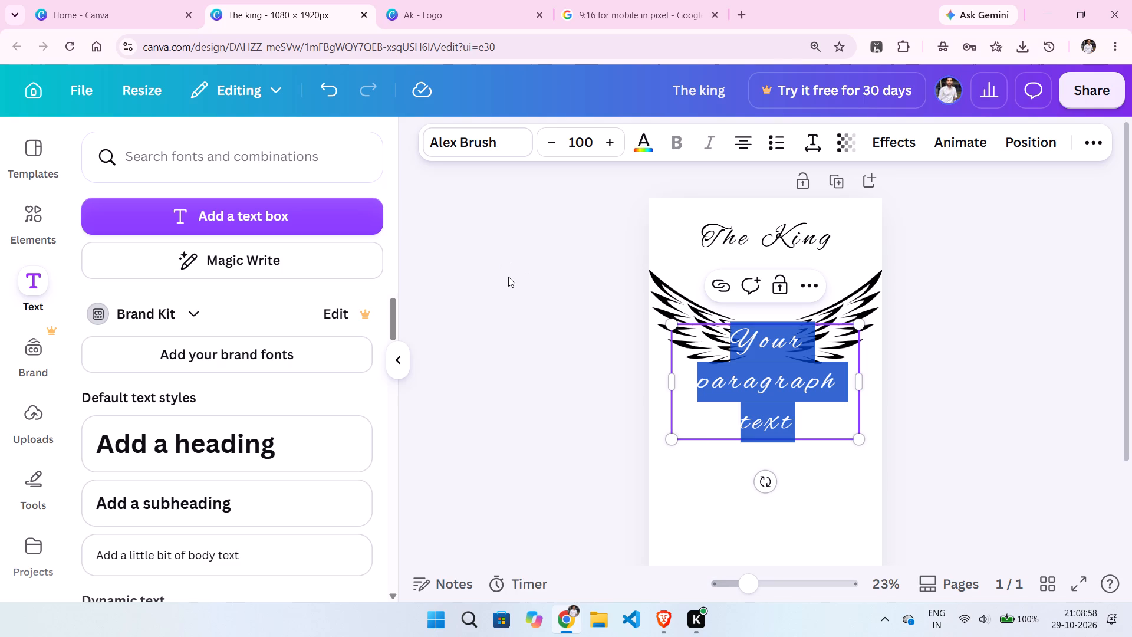
{"action": "type", "text": "AK"}
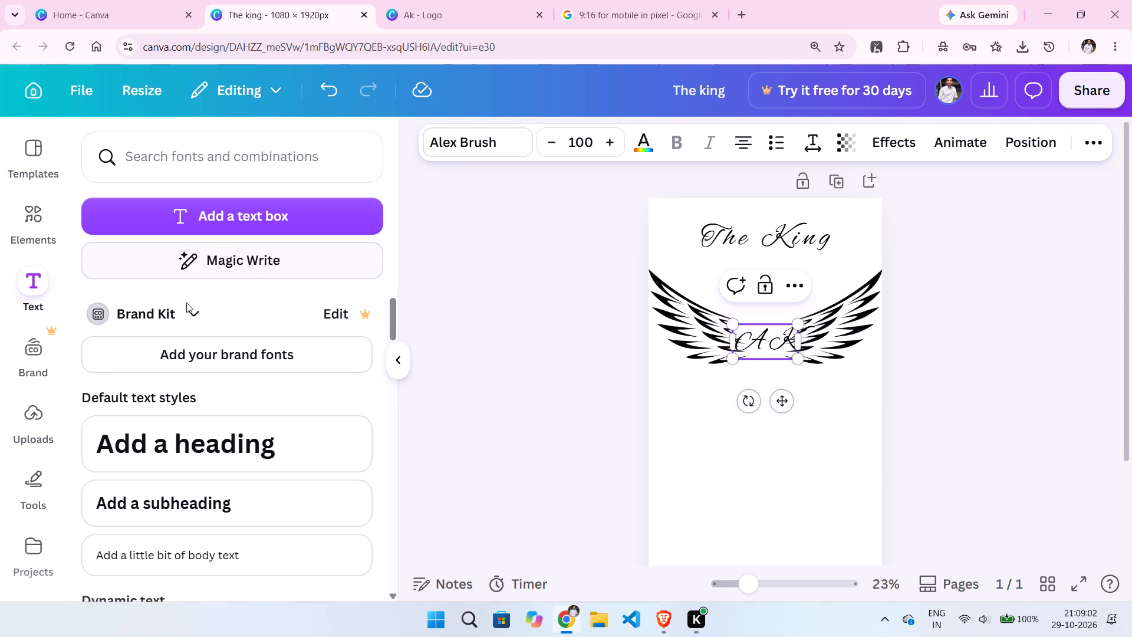
Search the fonts for "brown" and set the "AK" text in Brown Sugar.
{"action": "left_click", "coordinate": [451, 137]}
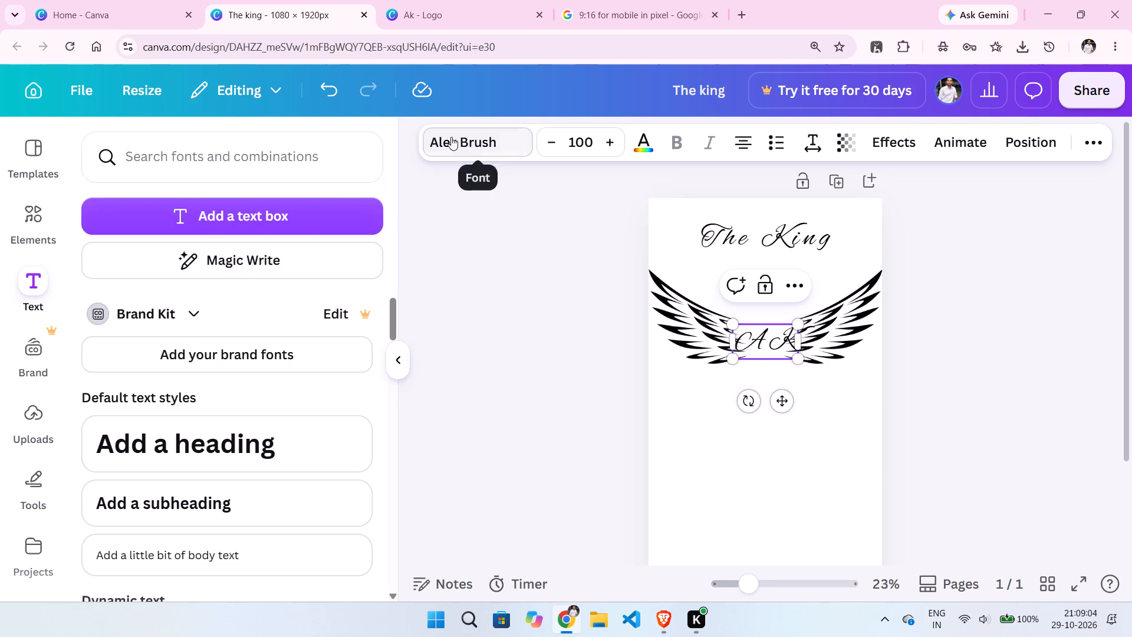
{"action": "left_click", "coordinate": [340, 234]}
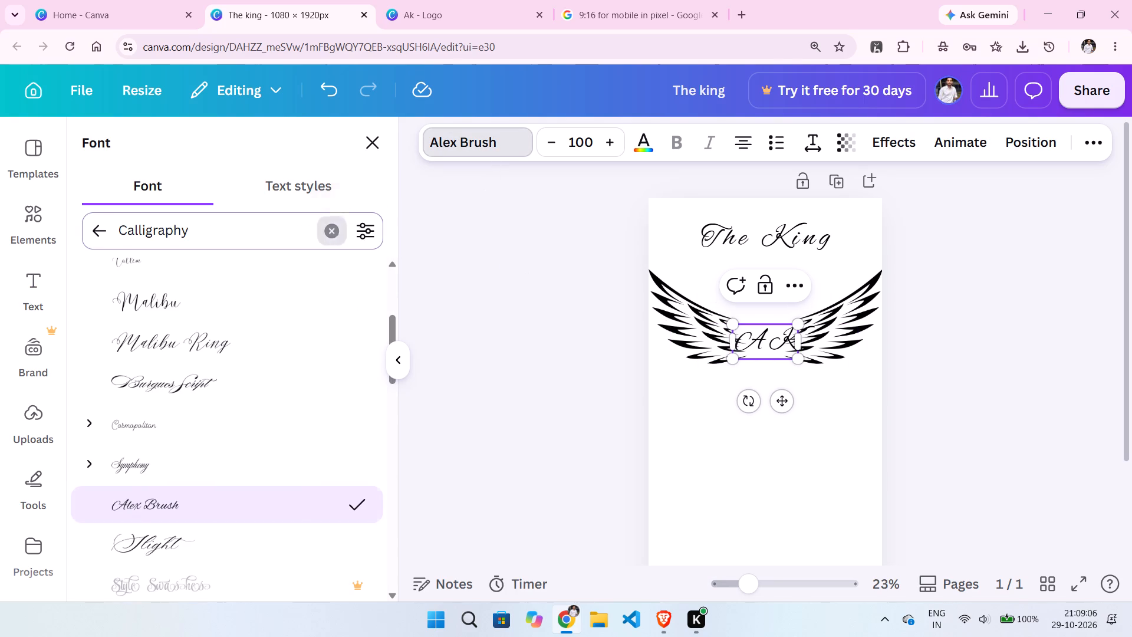
{"action": "left_click", "coordinate": [146, 399]}
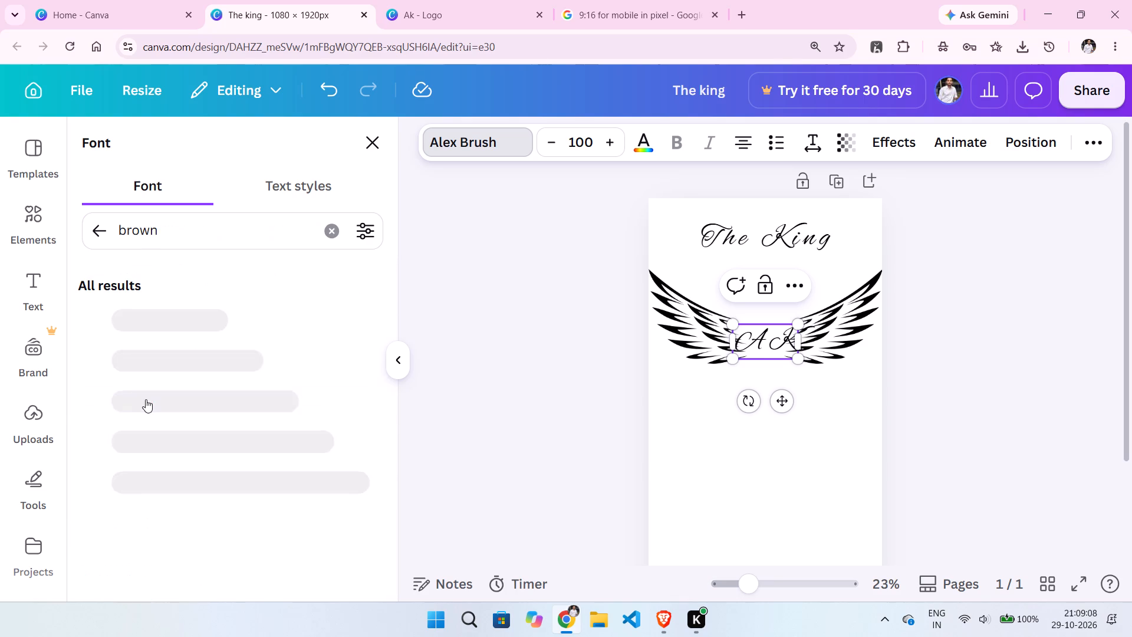
{"action": "left_click", "coordinate": [205, 308]}
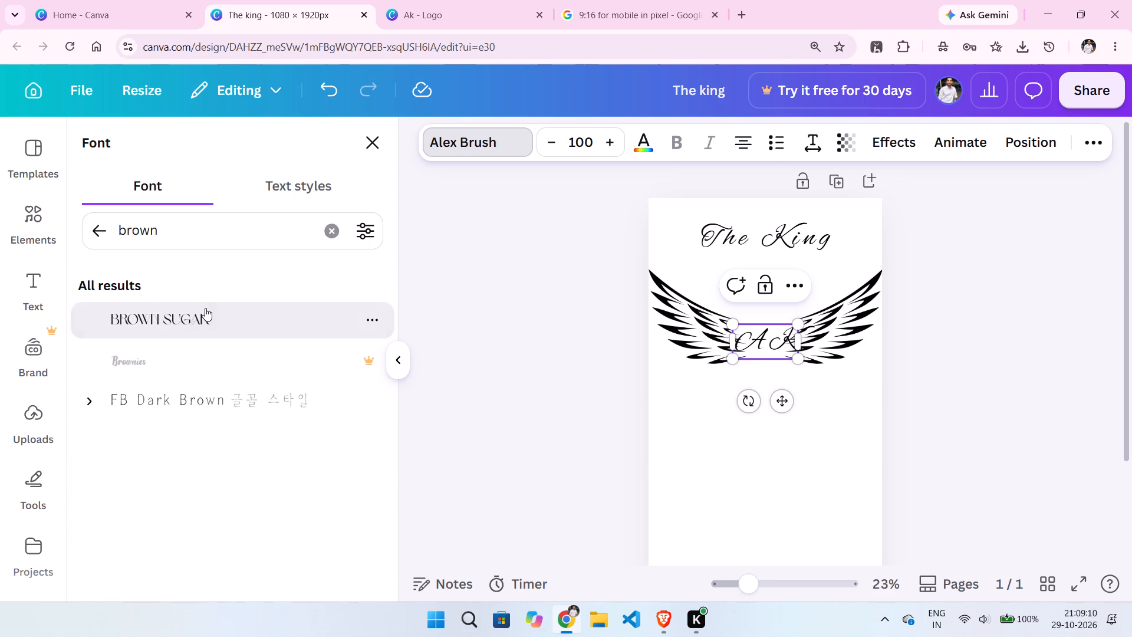
{"action": "left_click", "coordinate": [688, 482]}
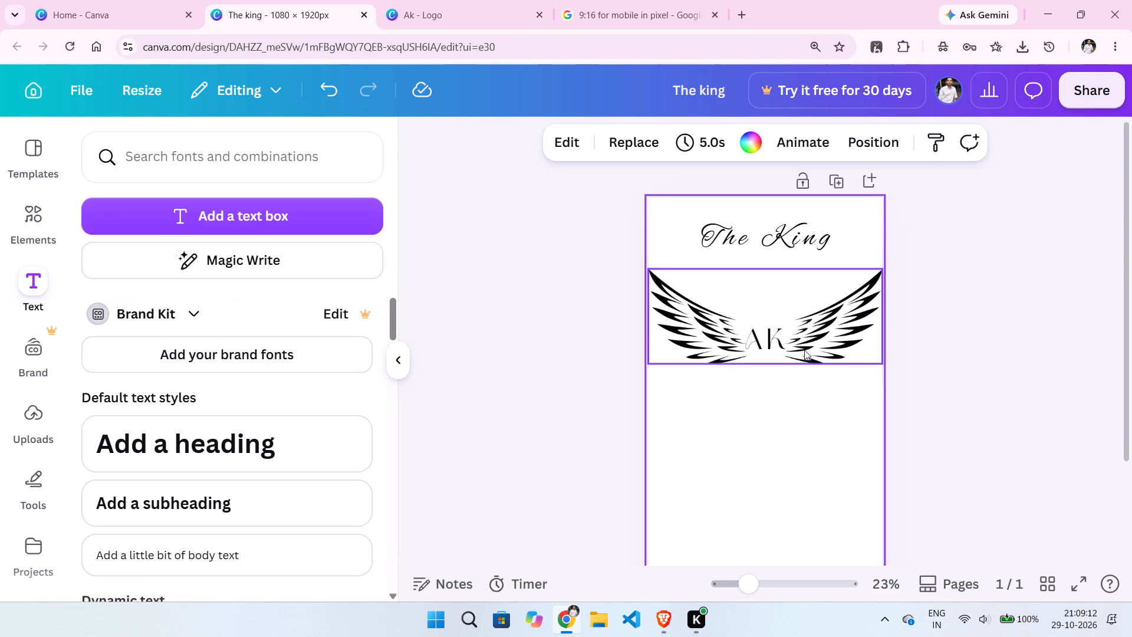
Enlarge the "AK" text between the wings to font size 201.
{"action": "left_click", "coordinate": [765, 336]}
{"action": "left_click_drag", "start_coordinate": [785, 323], "coordinate": [817, 303]}
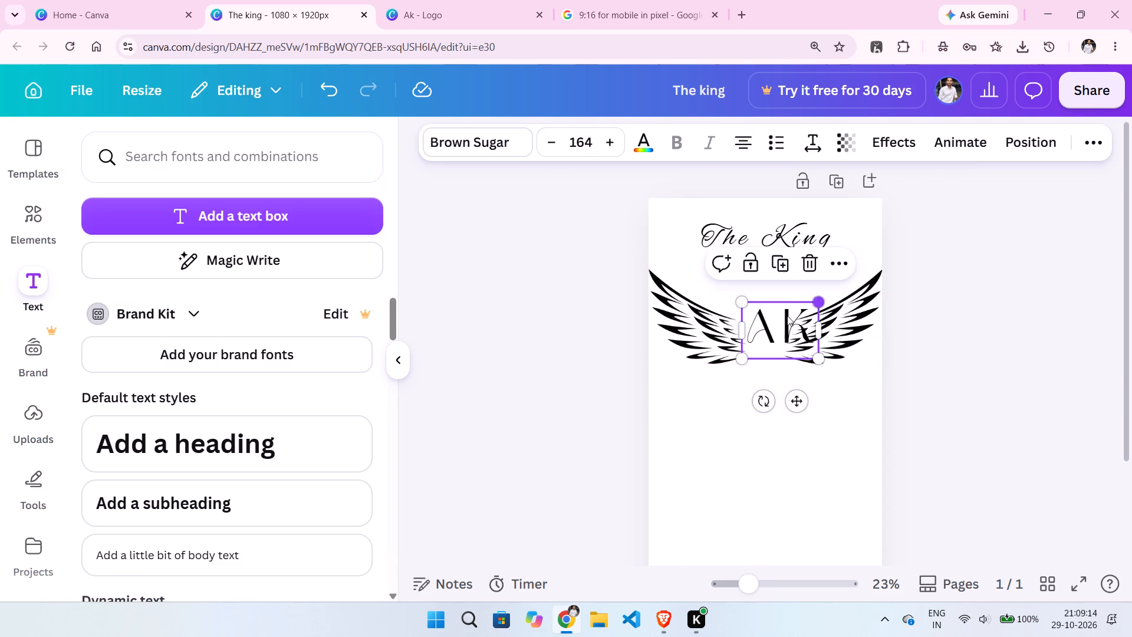
{"action": "left_click_drag", "start_coordinate": [762, 337], "coordinate": [748, 351]}
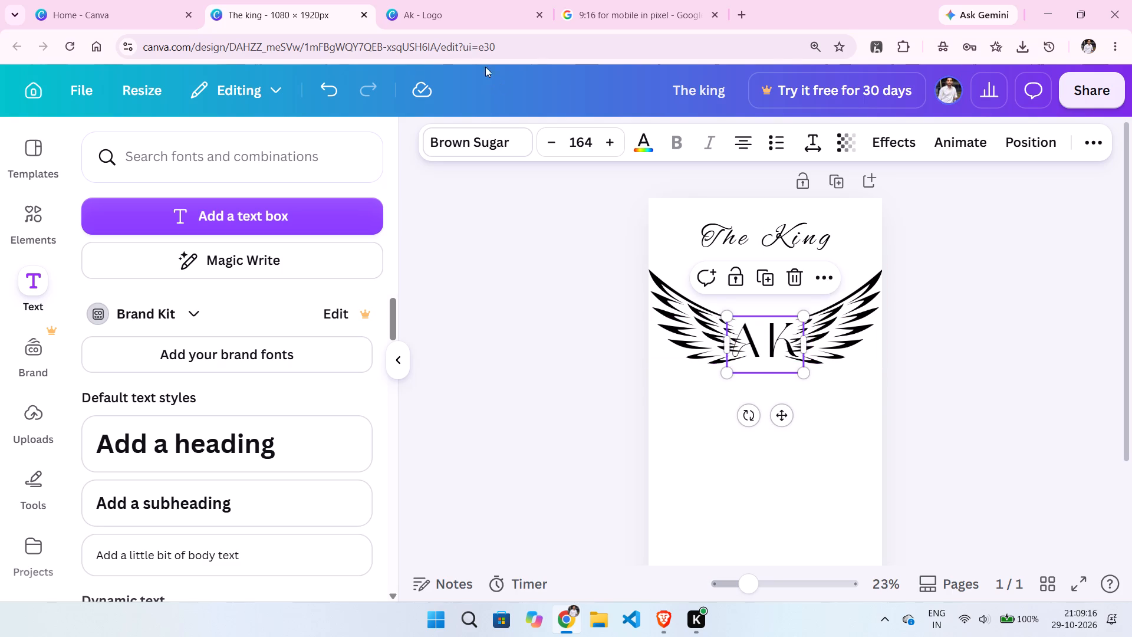
{"action": "left_click", "coordinate": [473, 24]}
{"action": "left_click", "coordinate": [333, 12]}
{"action": "left_click_drag", "start_coordinate": [728, 371], "coordinate": [710, 384]}
Centre the "AK" text horizontally between the wings, with its letters in the lower half of the wings.
{"action": "left_click_drag", "start_coordinate": [765, 366], "coordinate": [772, 352]}
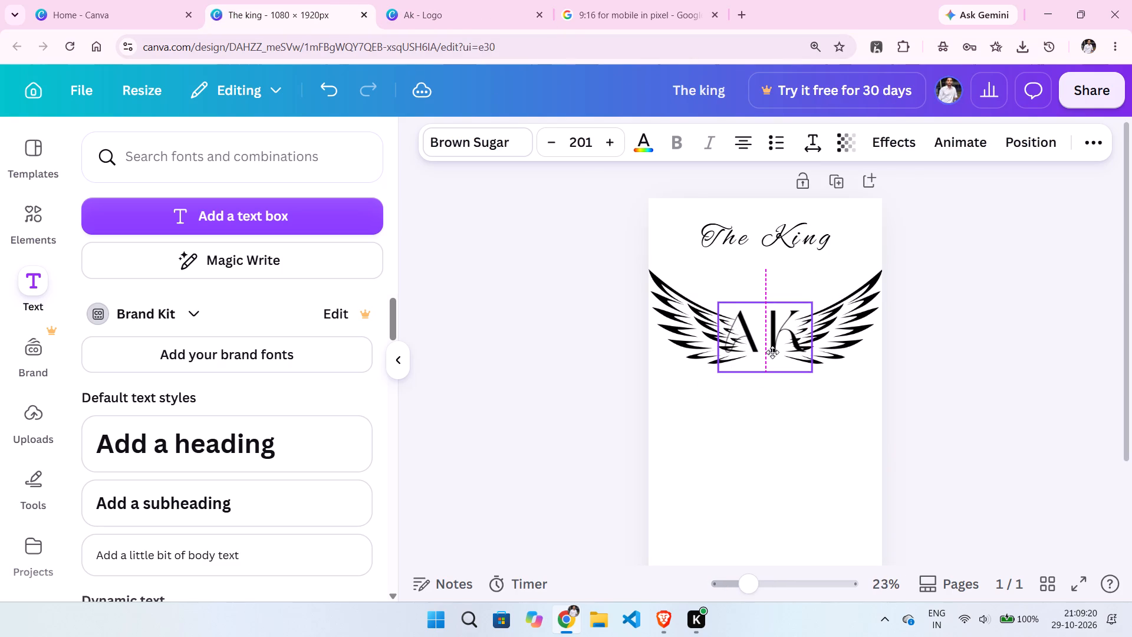
{"action": "left_click_drag", "start_coordinate": [772, 352], "coordinate": [773, 359]}
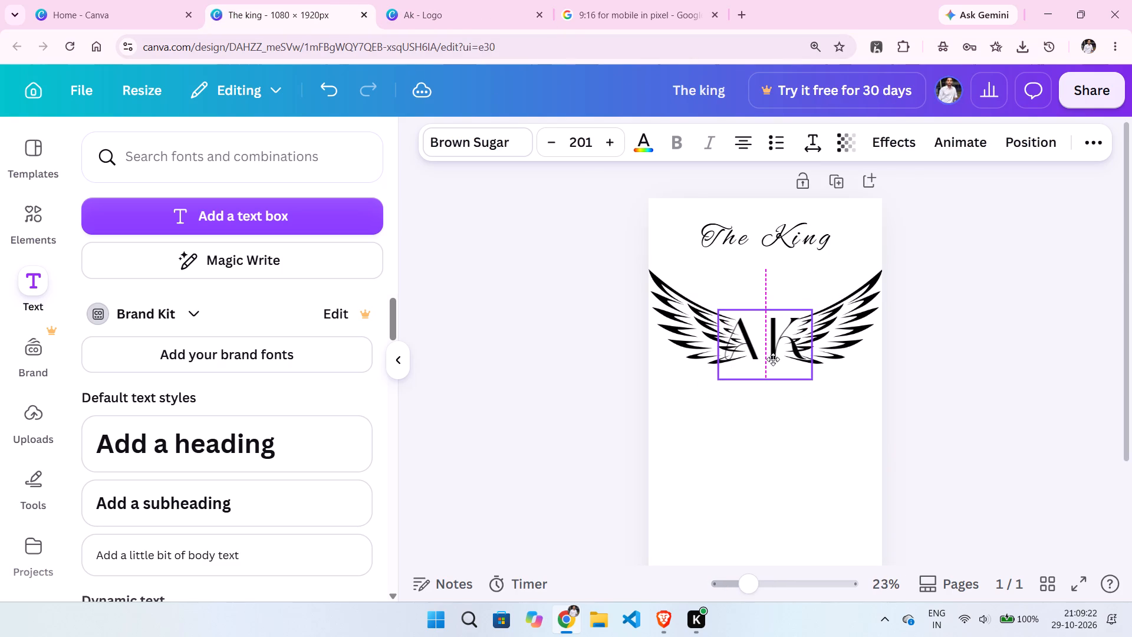
{"action": "left_click_drag", "start_coordinate": [773, 359], "coordinate": [784, 359]}
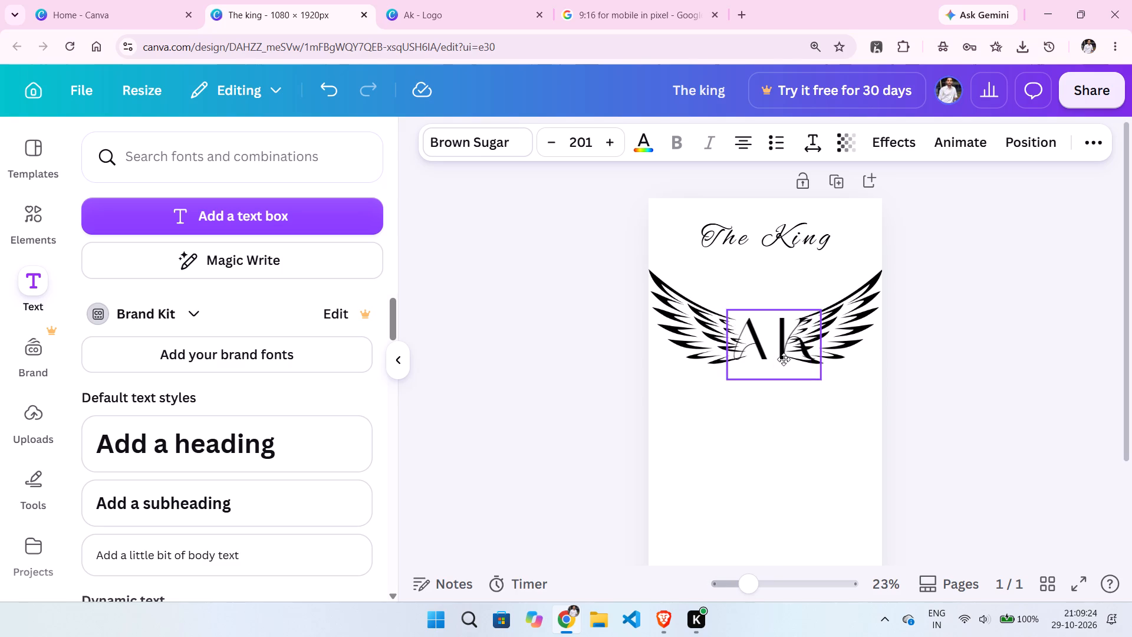
{"action": "left_click_drag", "start_coordinate": [784, 359], "coordinate": [778, 357]}
{"action": "key", "text": "Left"}
{"action": "key", "text": "Left"}
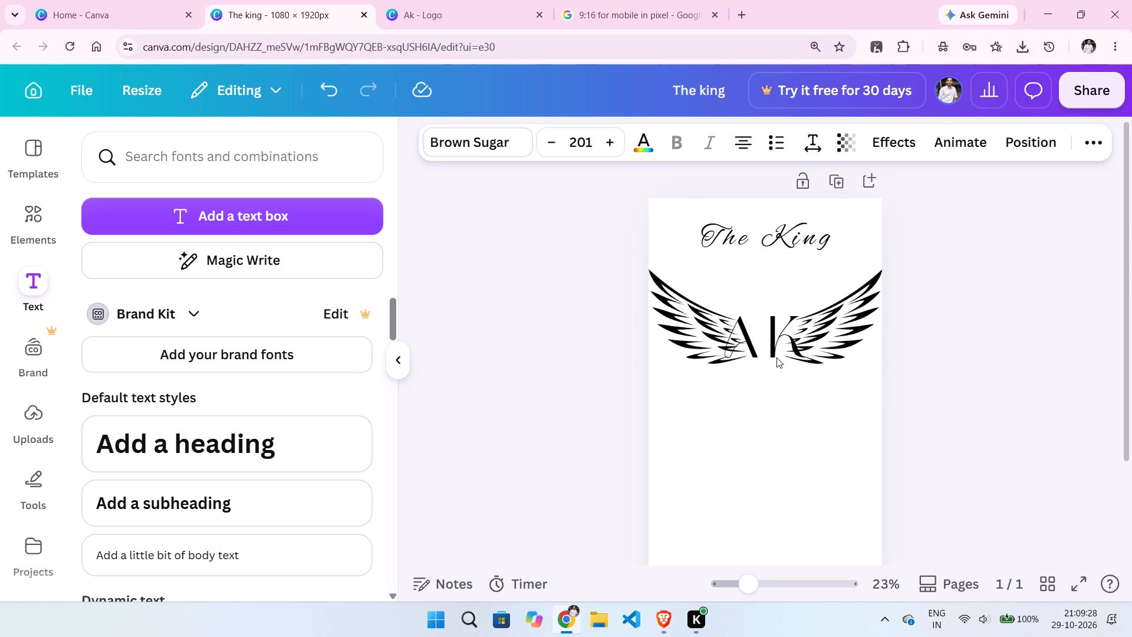
{"action": "key", "text": "Left"}
{"action": "key", "text": "Right"}
{"action": "key", "text": "Right"}
{"action": "key", "text": "Right"}
{"action": "key", "text": "Right"}
{"action": "key", "text": "Right"}
{"action": "key", "text": "Left"}
{"action": "key", "text": "Left"}
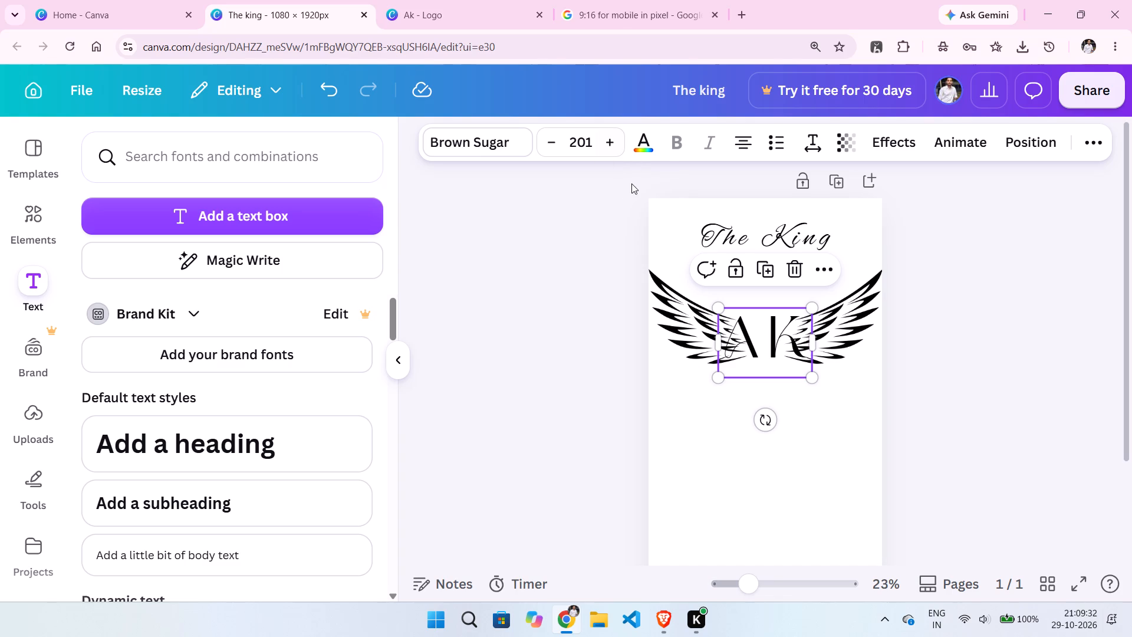
Change the "AK" text colour to white.
{"action": "left_click", "coordinate": [647, 149]}
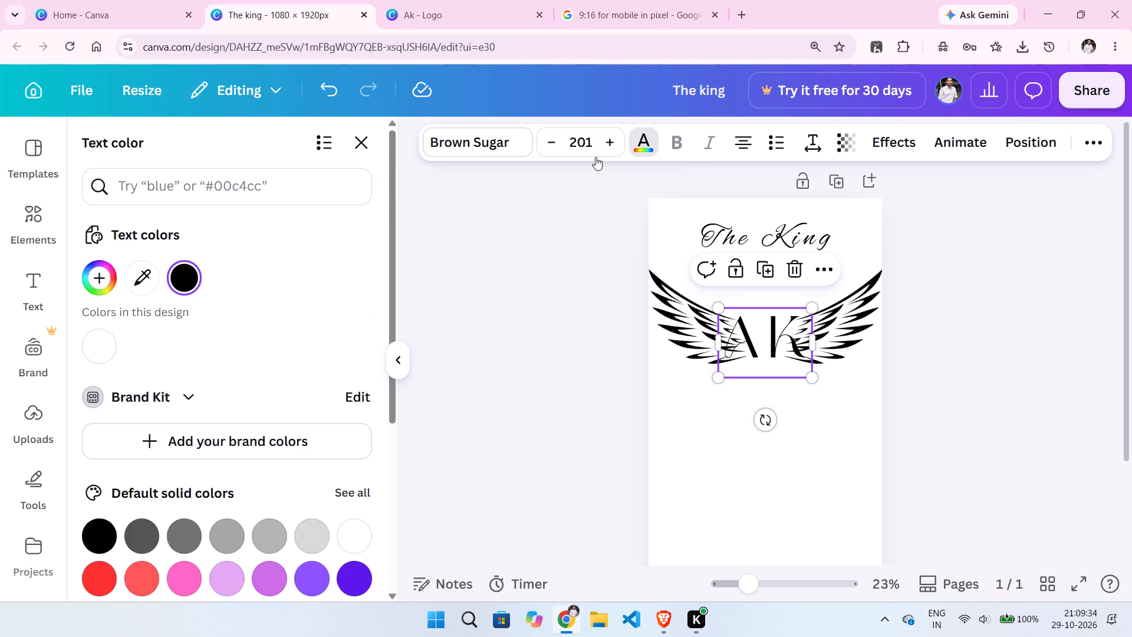
{"action": "left_click", "coordinate": [103, 350]}
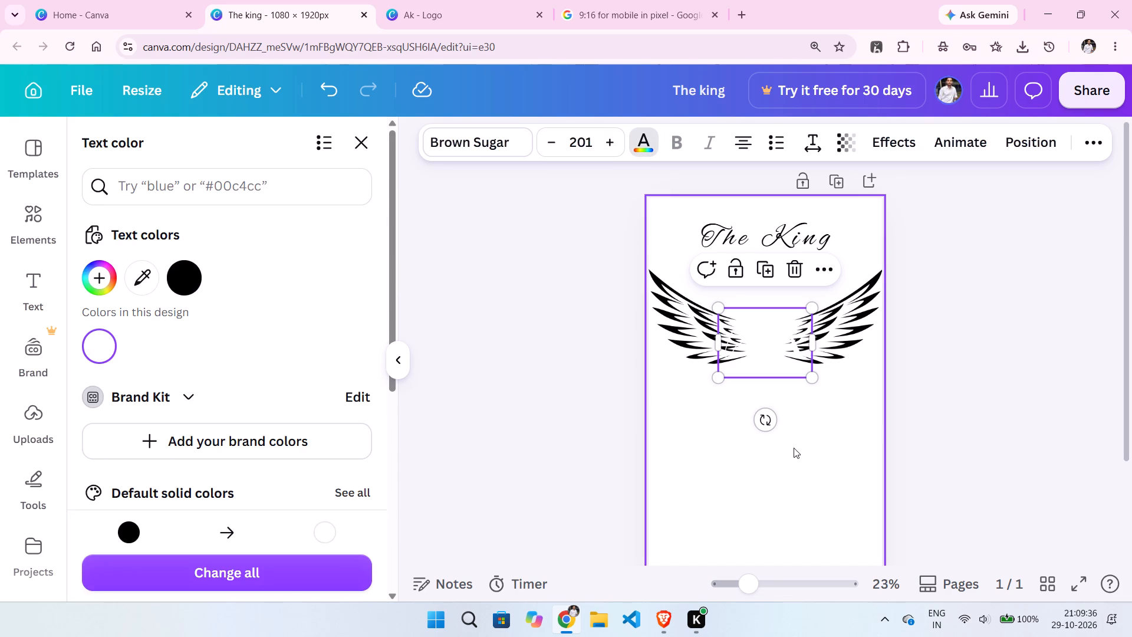
{"action": "left_click", "coordinate": [795, 448]}
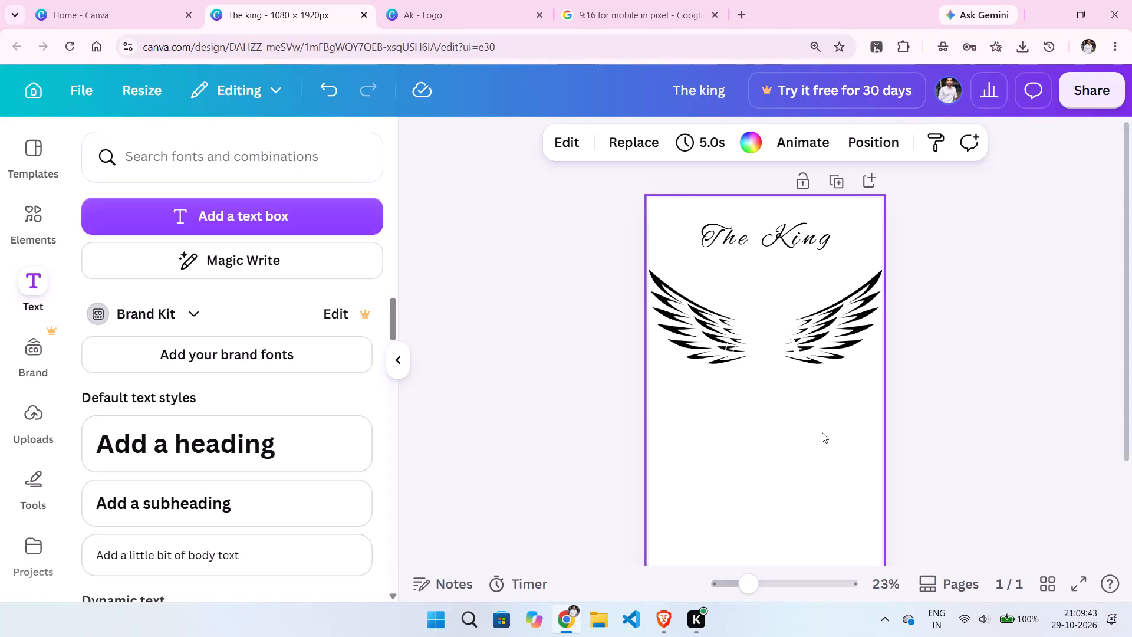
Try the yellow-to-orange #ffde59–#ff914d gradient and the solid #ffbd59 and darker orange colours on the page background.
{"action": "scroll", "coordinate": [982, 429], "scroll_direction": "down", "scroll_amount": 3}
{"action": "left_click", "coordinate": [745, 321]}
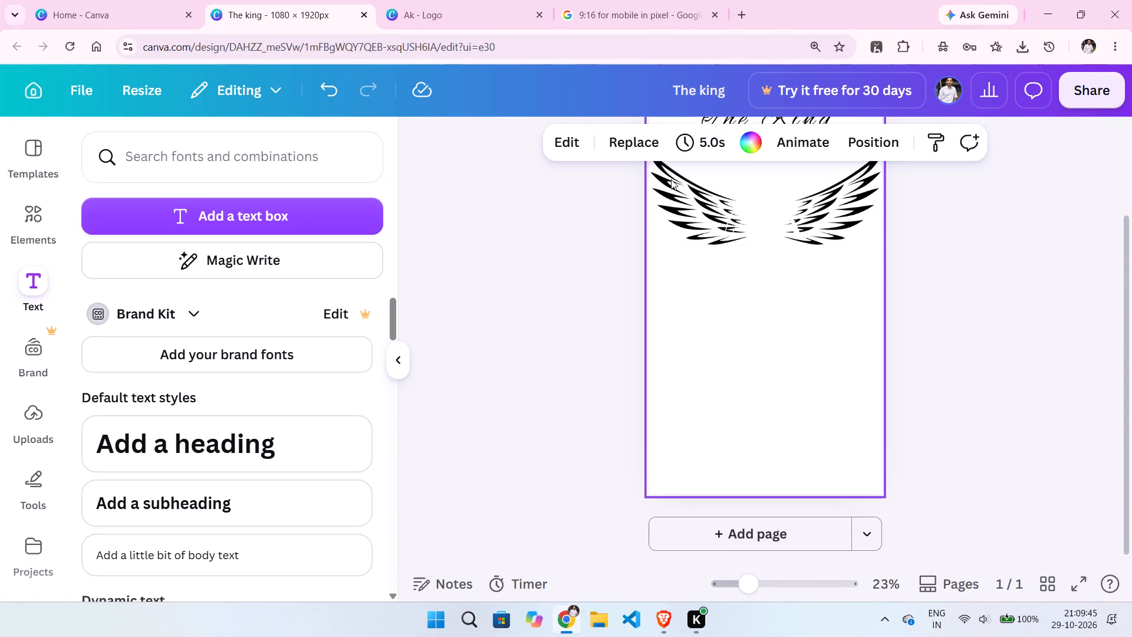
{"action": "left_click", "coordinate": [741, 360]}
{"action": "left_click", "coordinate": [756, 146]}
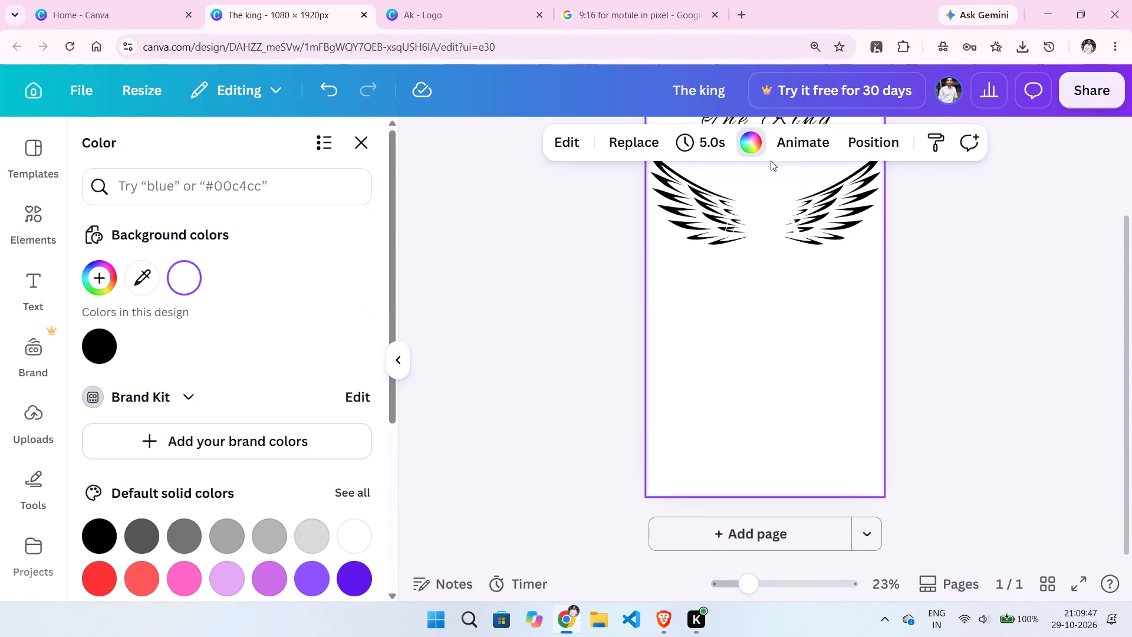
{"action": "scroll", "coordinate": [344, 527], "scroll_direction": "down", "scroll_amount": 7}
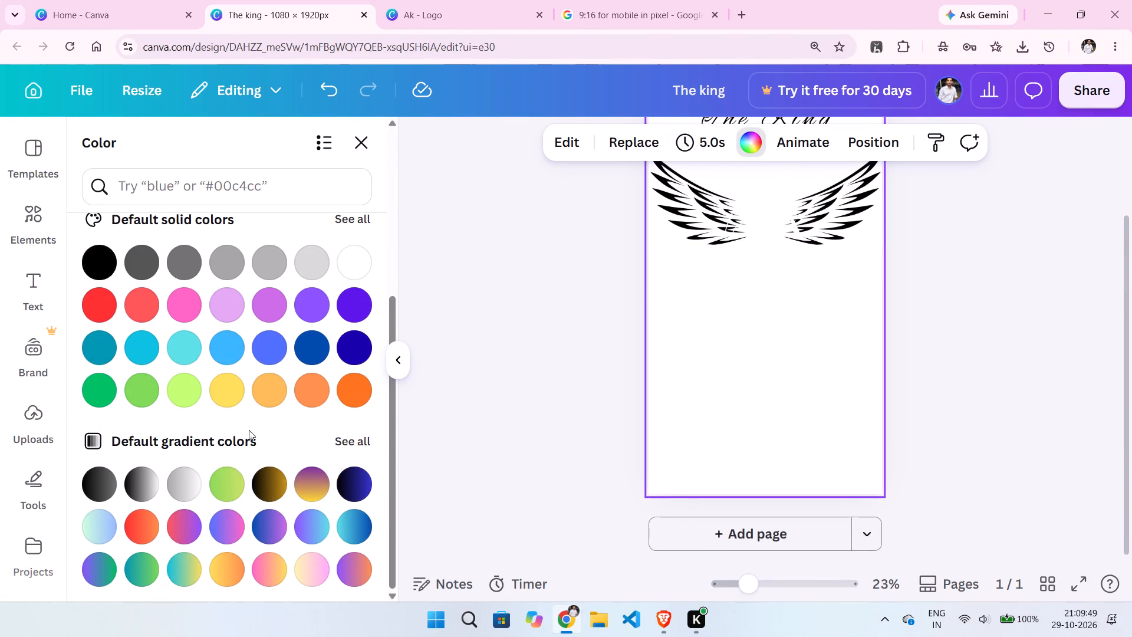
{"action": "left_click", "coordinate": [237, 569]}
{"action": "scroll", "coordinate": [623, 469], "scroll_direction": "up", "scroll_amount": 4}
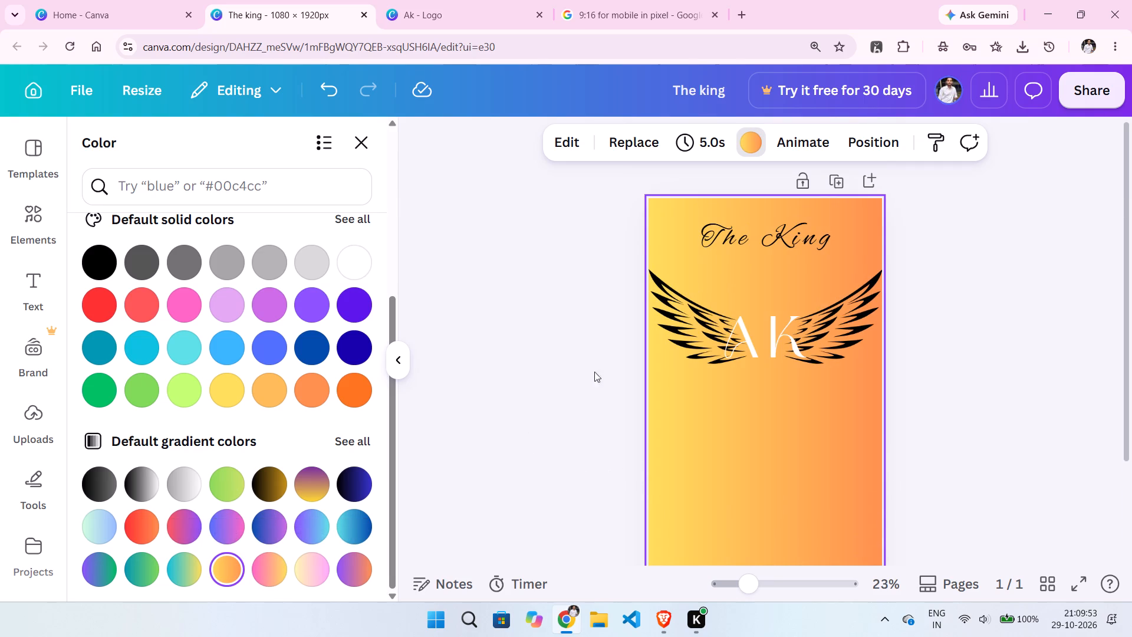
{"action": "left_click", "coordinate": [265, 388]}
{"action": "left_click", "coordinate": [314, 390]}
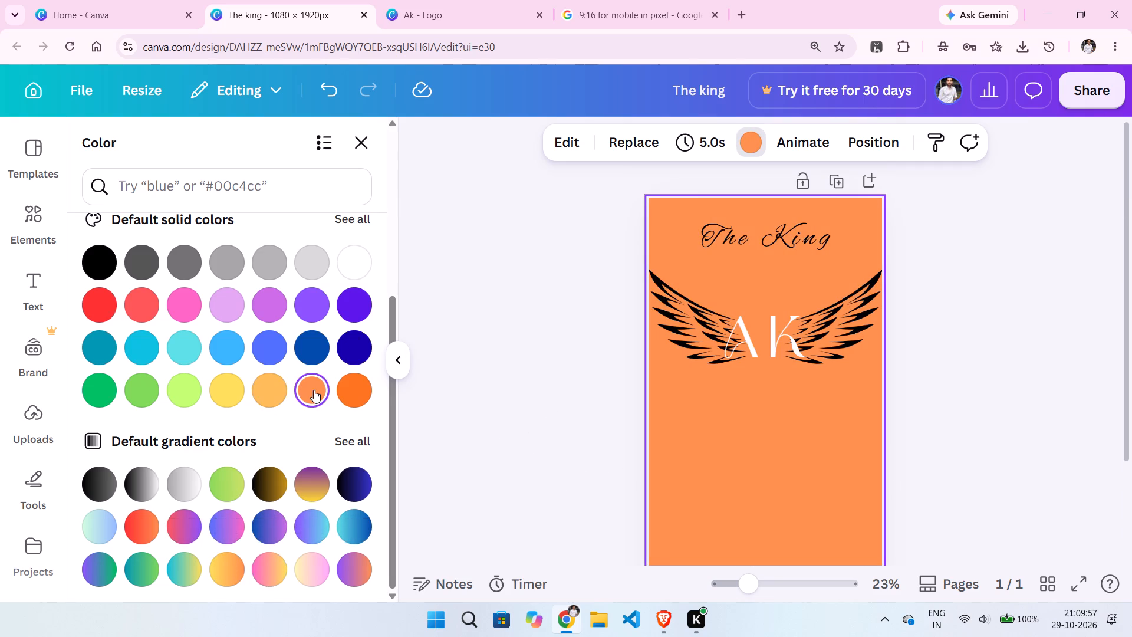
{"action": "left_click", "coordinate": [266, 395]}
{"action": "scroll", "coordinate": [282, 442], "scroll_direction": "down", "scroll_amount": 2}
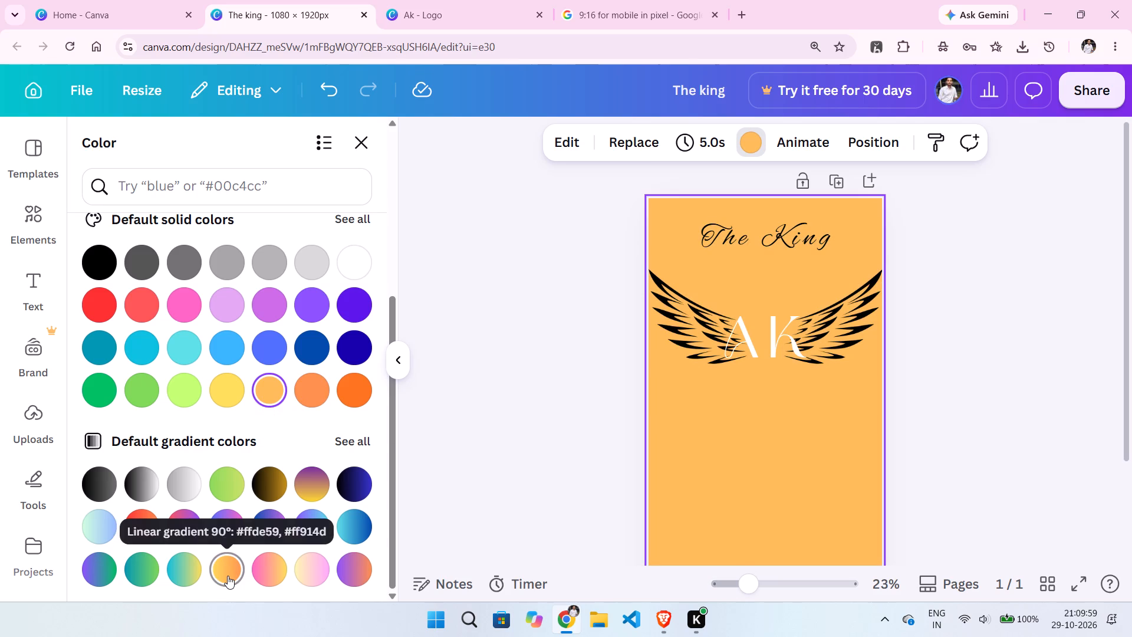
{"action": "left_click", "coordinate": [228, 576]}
Apply the banded metallic gold gradient from the full set of default gradients to the page background.
{"action": "left_click", "coordinate": [350, 438]}
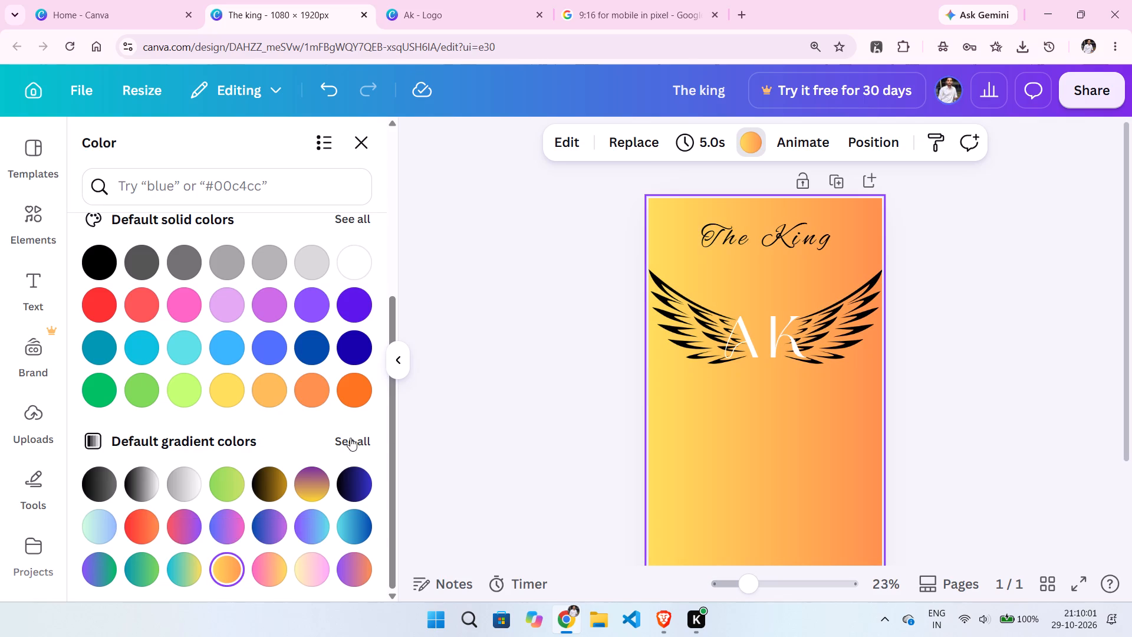
{"action": "scroll", "coordinate": [314, 428], "scroll_direction": "down", "scroll_amount": 12}
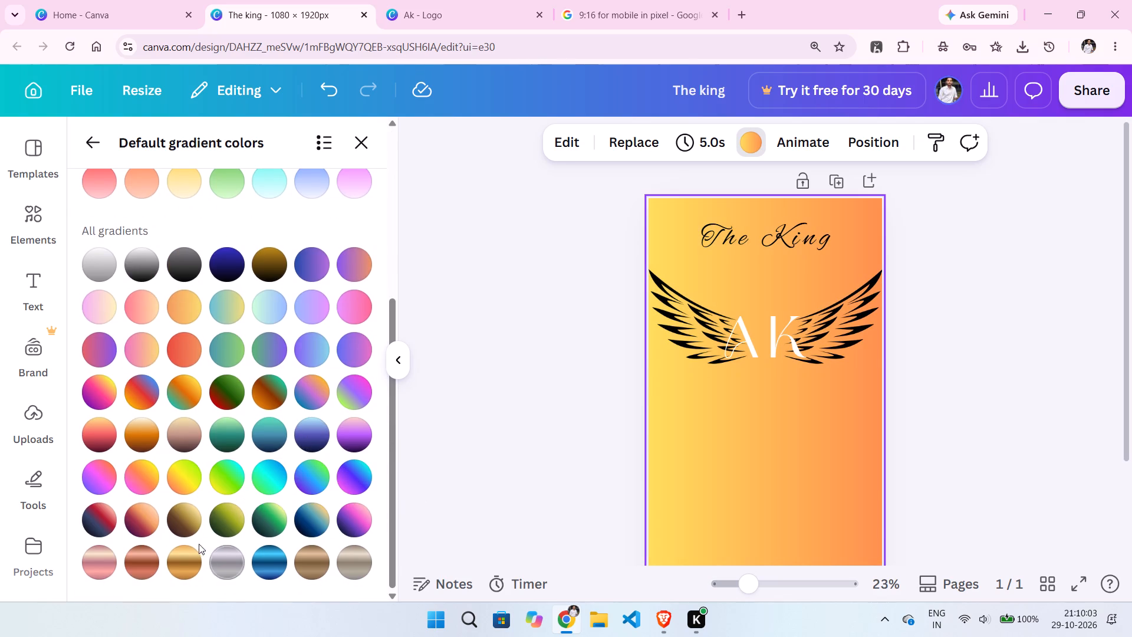
{"action": "left_click", "coordinate": [185, 550]}
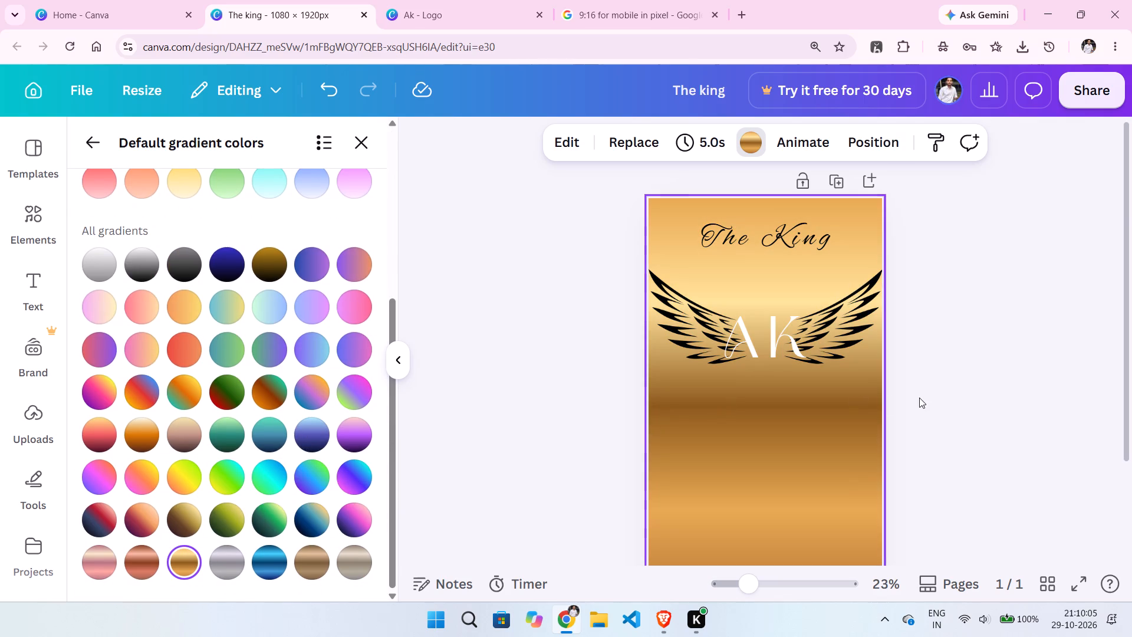
{"action": "scroll", "coordinate": [921, 398], "scroll_direction": "down", "scroll_amount": 3}
{"action": "scroll", "coordinate": [925, 392], "scroll_direction": "up", "scroll_amount": 3}
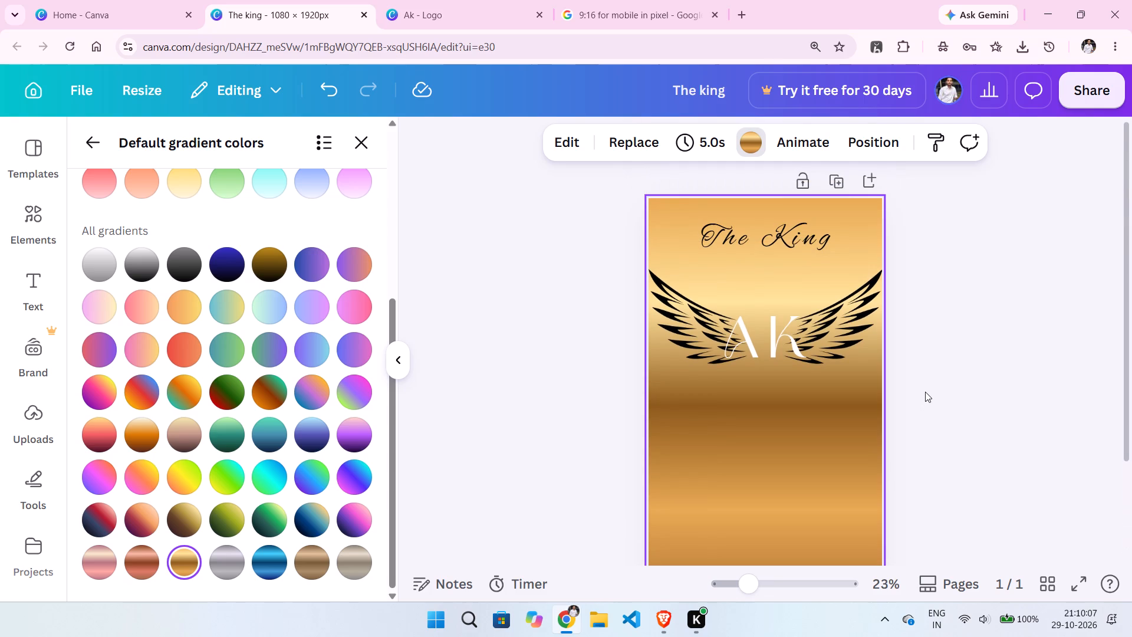
Add a text box to the page containing the owner's full name.
{"action": "scroll", "coordinate": [925, 392], "scroll_direction": "down", "scroll_amount": 1}
{"action": "scroll", "coordinate": [925, 392], "scroll_direction": "up", "scroll_amount": 2}
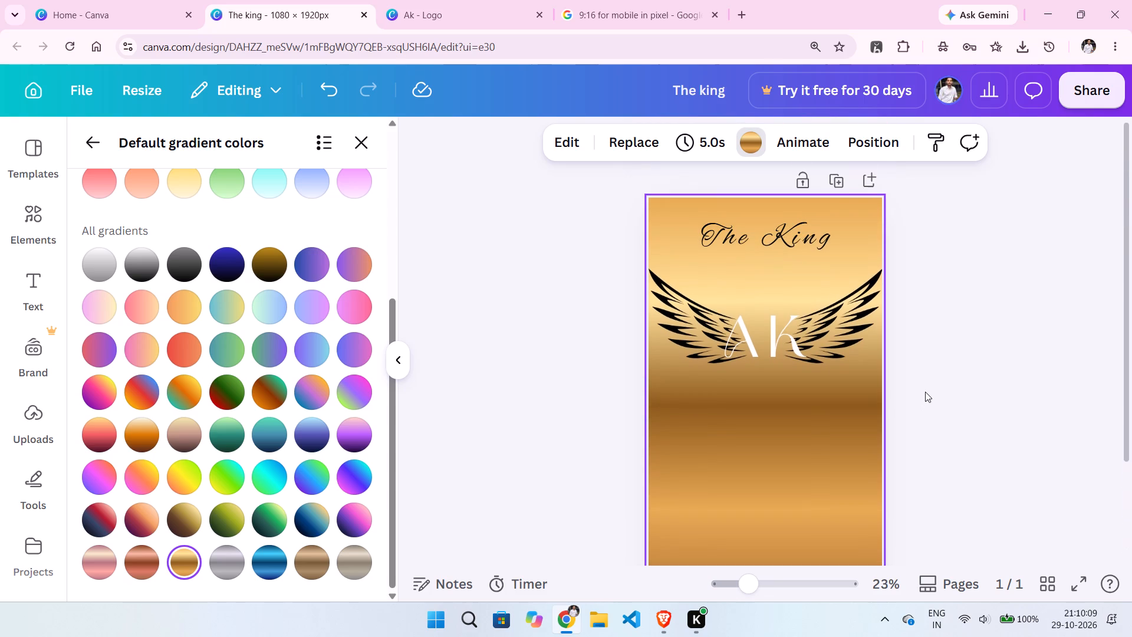
{"action": "left_click", "coordinate": [360, 148]}
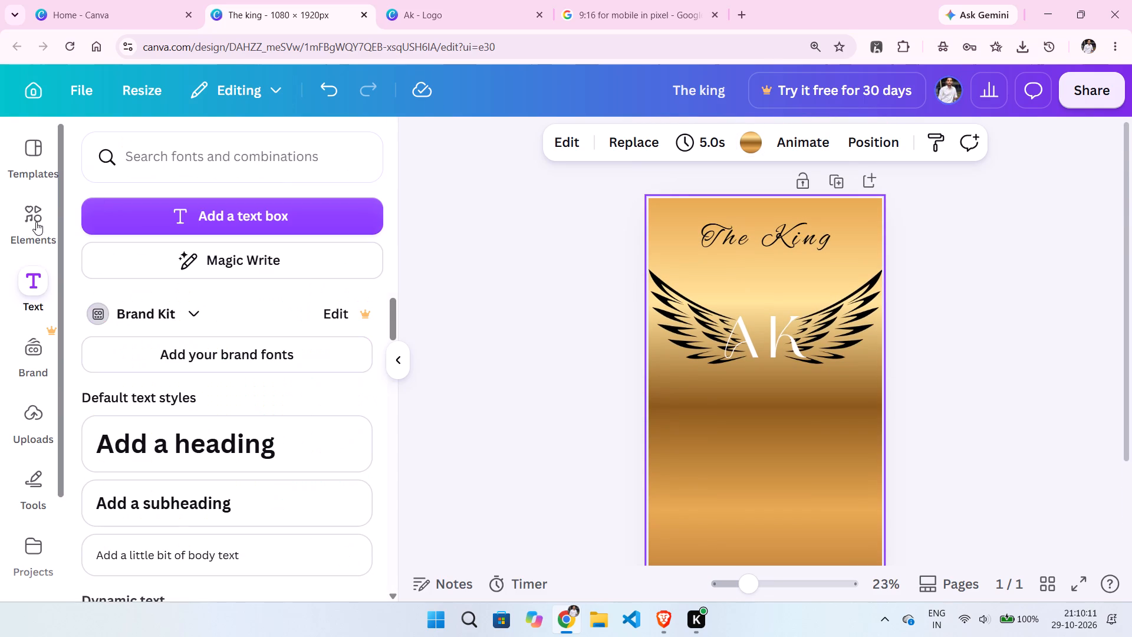
{"action": "left_click", "coordinate": [38, 278]}
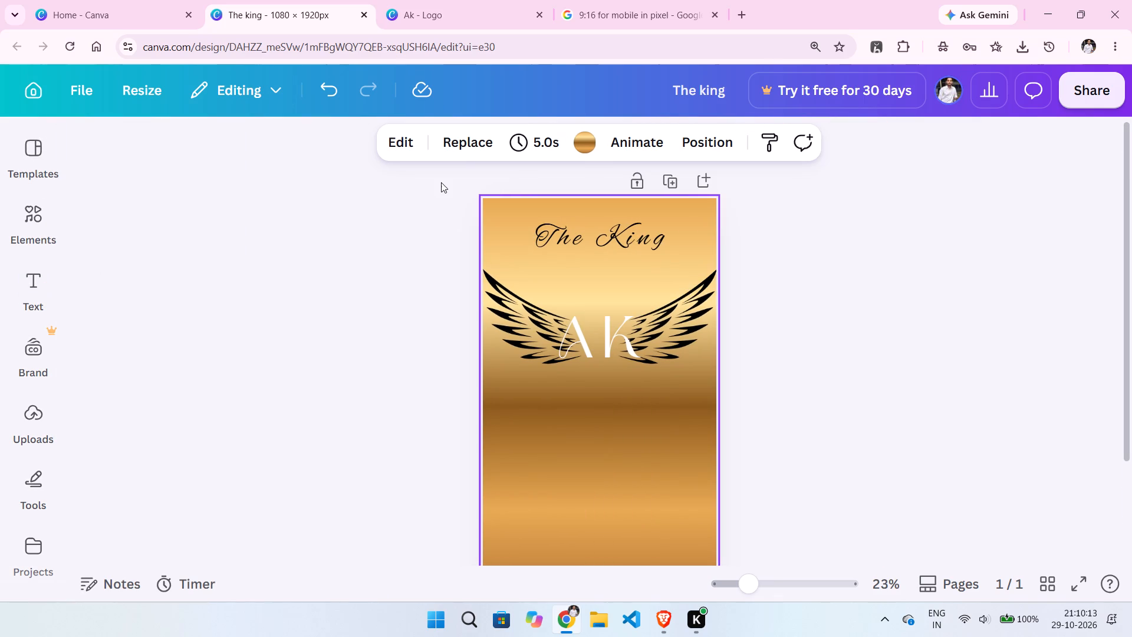
{"action": "left_click", "coordinate": [657, 422]}
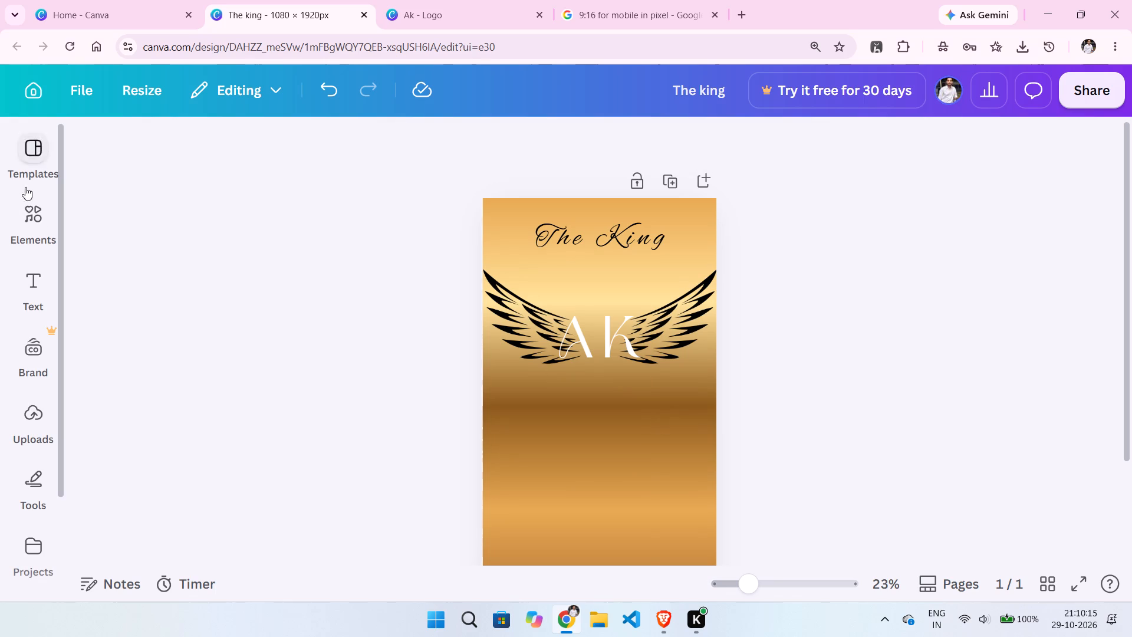
{"action": "left_click", "coordinate": [29, 264]}
{"action": "left_click", "coordinate": [199, 215]}
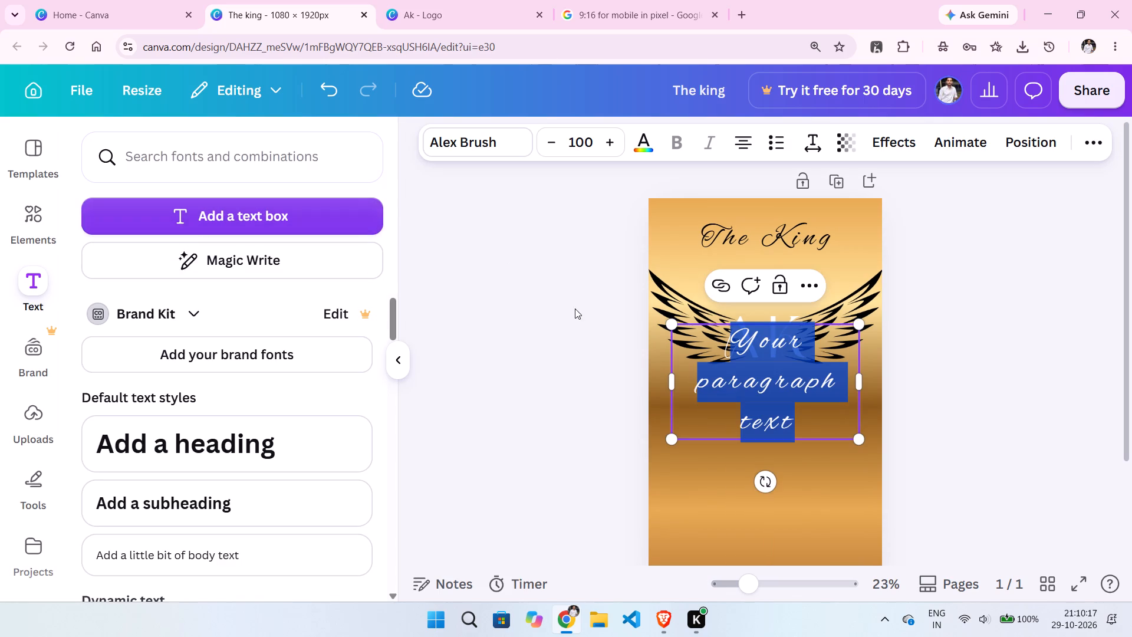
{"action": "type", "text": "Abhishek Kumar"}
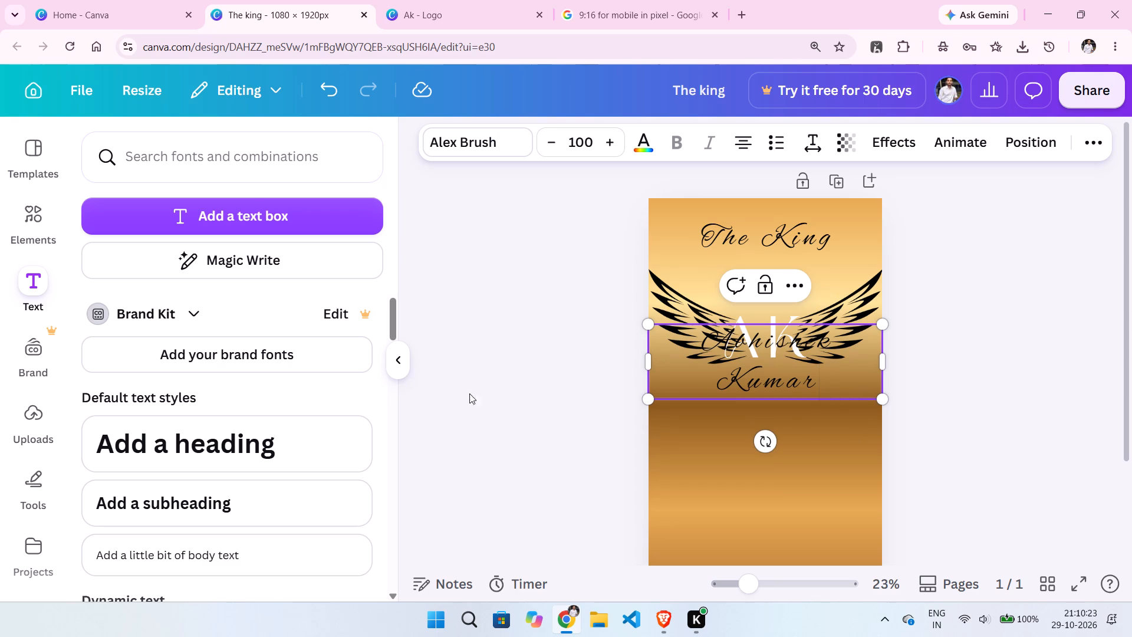
Shrink the name text and place it just below the right wing.
{"action": "left_click_drag", "start_coordinate": [641, 324], "coordinate": [725, 383]}
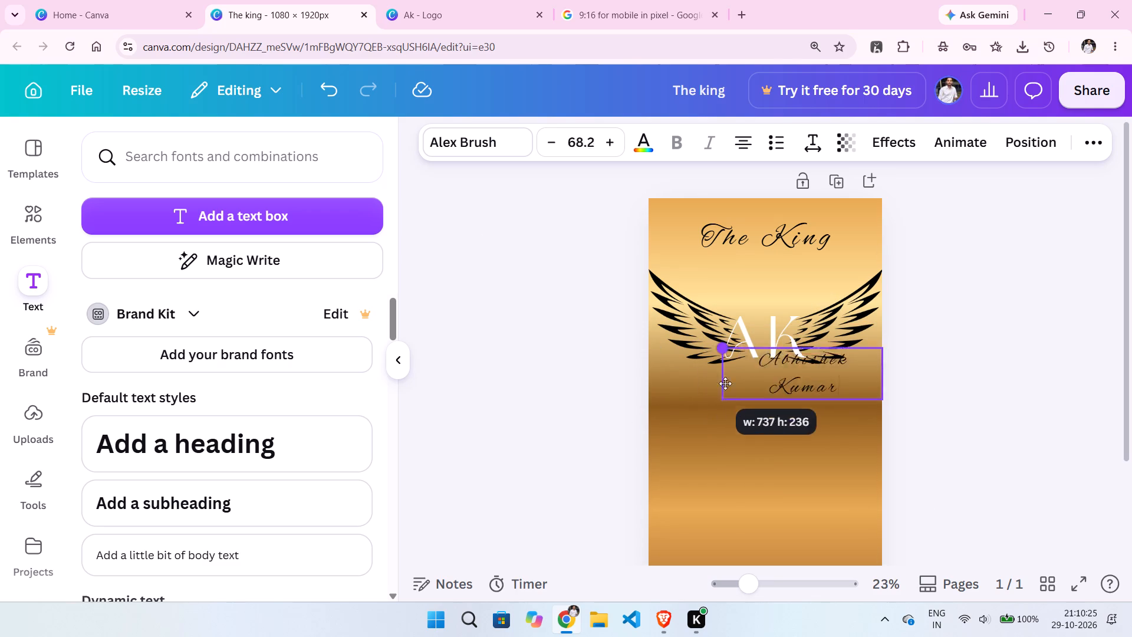
{"action": "left_click_drag", "start_coordinate": [725, 383], "coordinate": [776, 394]}
{"action": "left_click", "coordinate": [851, 379]}
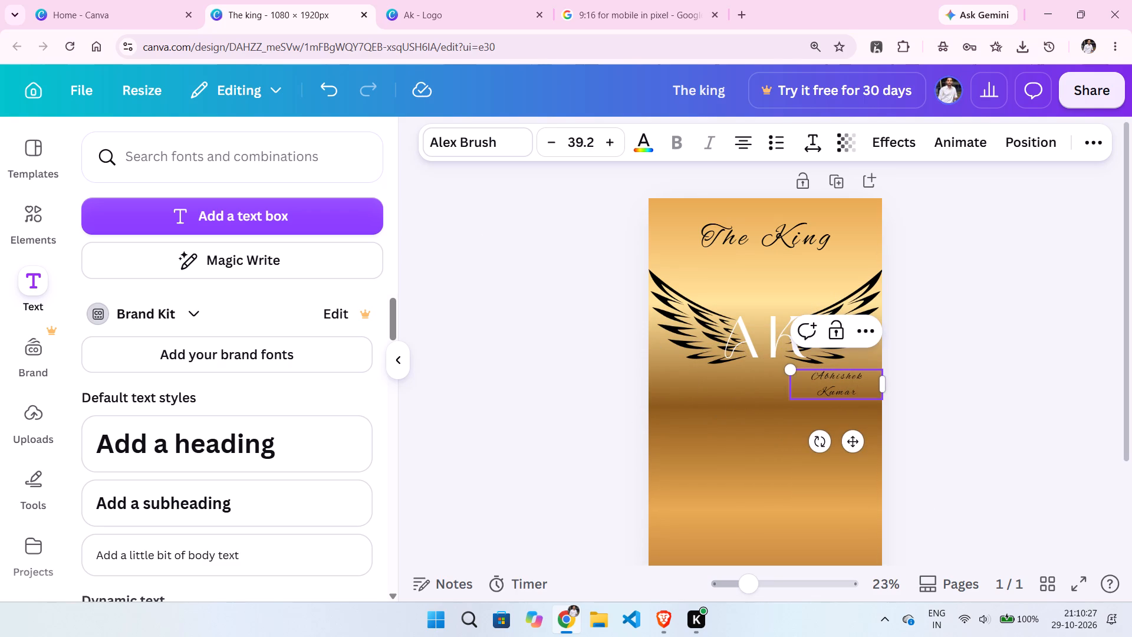
{"action": "left_click", "coordinate": [975, 455]}
{"action": "left_click_drag", "start_coordinate": [850, 382], "coordinate": [845, 413]}
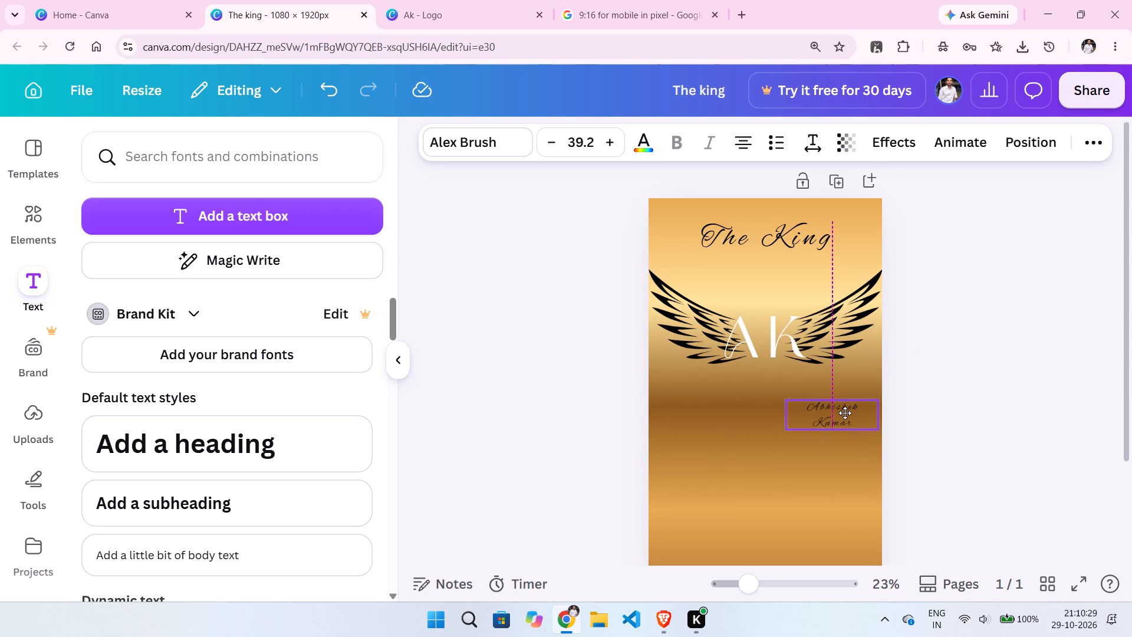
{"action": "left_click_drag", "start_coordinate": [845, 413], "coordinate": [843, 395]}
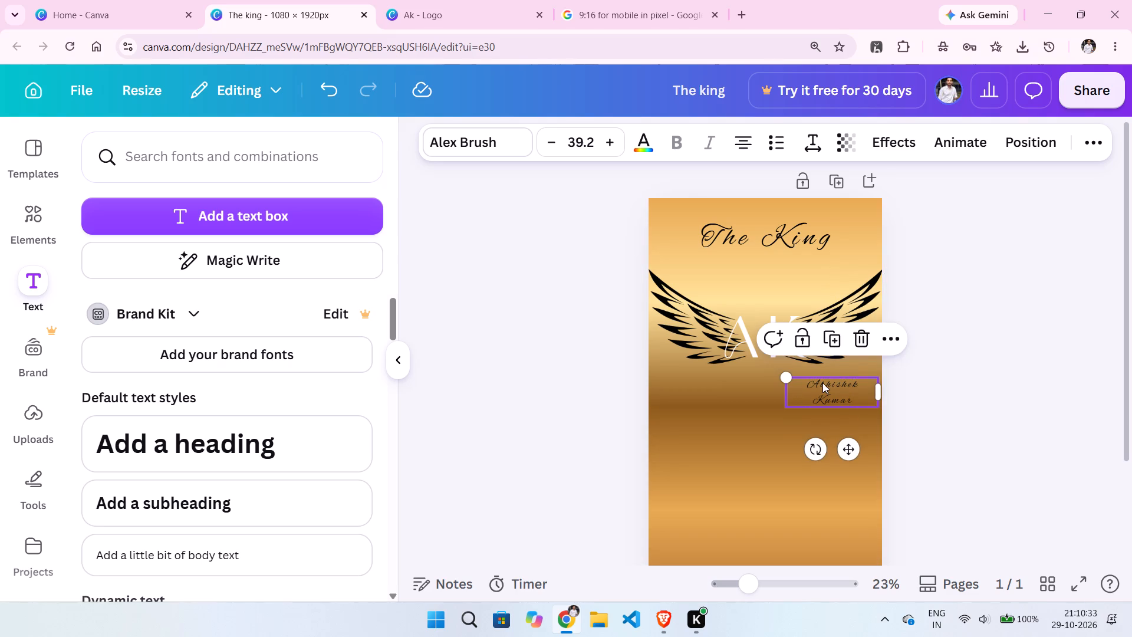
Set the name text's font size to 50.
{"action": "double_click", "coordinate": [822, 383]}
{"action": "key", "text": "ctrl+a"}
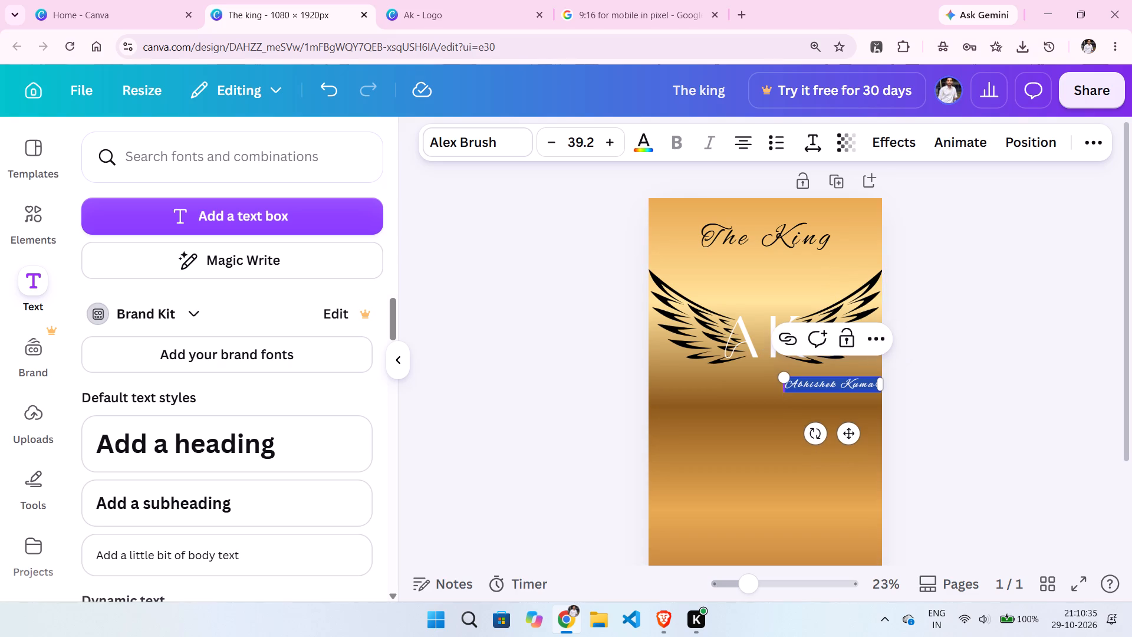
{"action": "left_click", "coordinate": [578, 145]}
{"action": "type", "text": "50"}
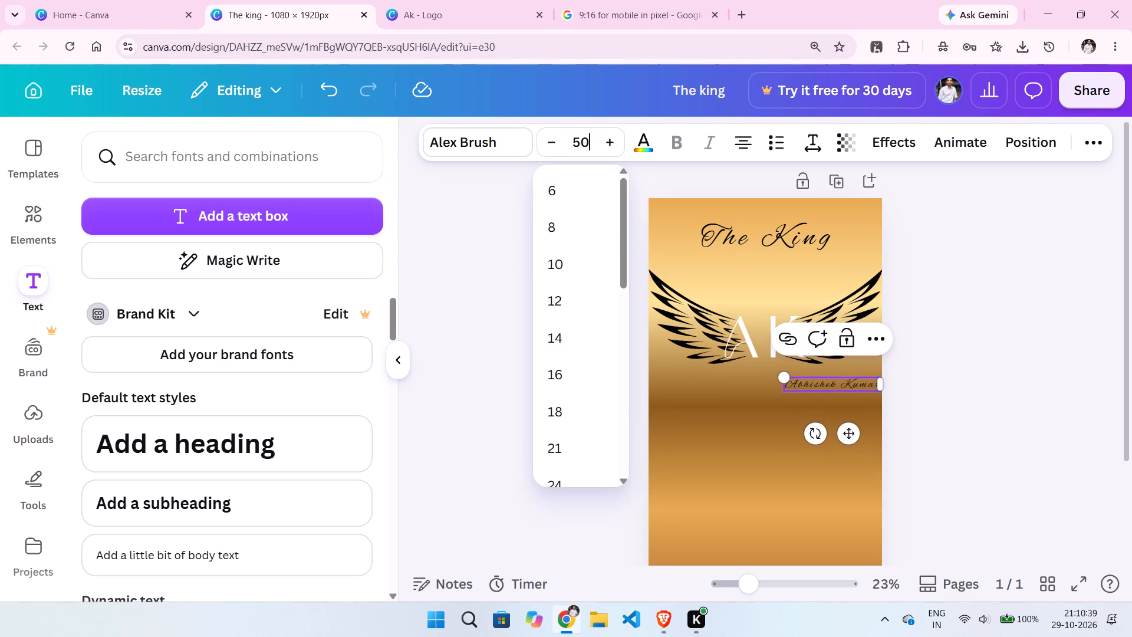
{"action": "key", "text": "Return"}
{"action": "left_click", "coordinate": [988, 420]}
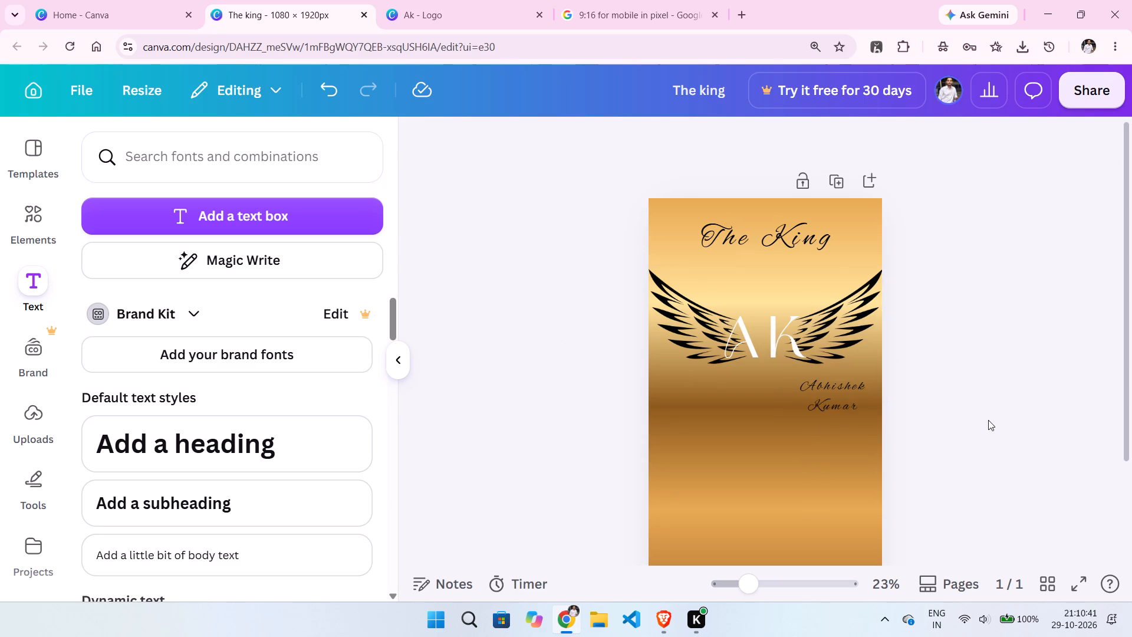
Align the name text to the right within its text box.
{"action": "left_click", "coordinate": [846, 391]}
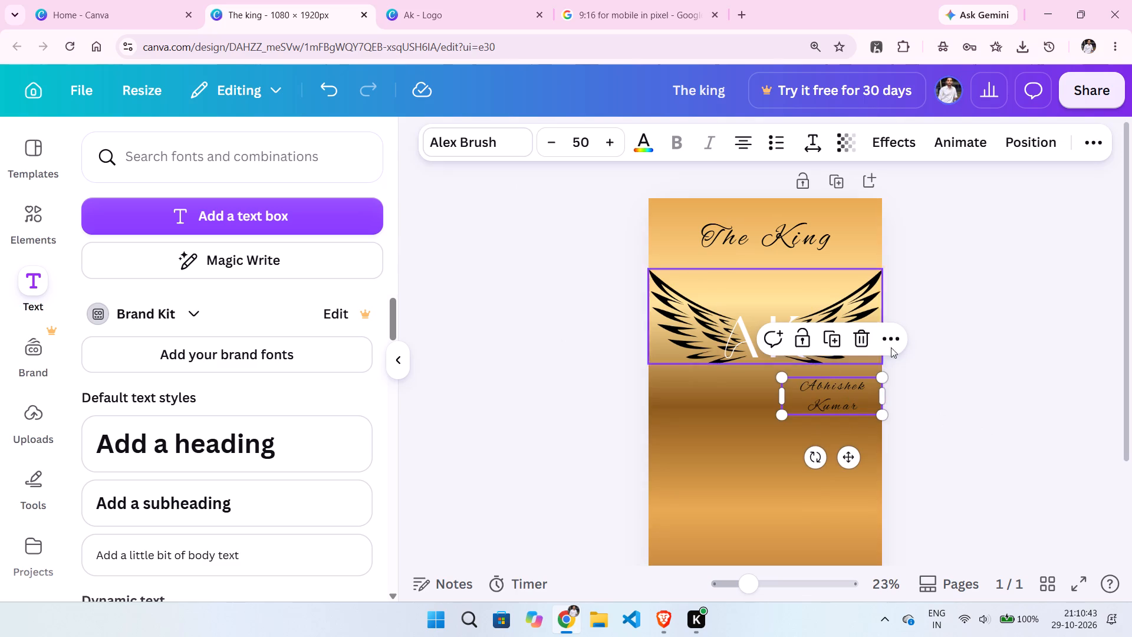
{"action": "left_click", "coordinate": [745, 141]}
{"action": "left_click", "coordinate": [745, 141]}
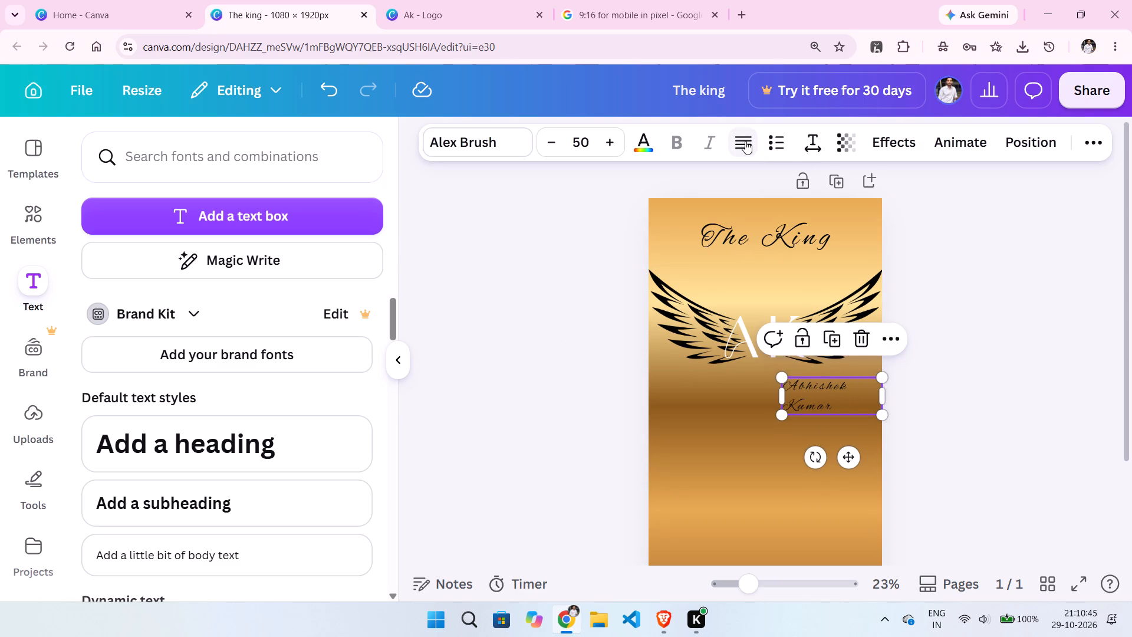
{"action": "left_click", "coordinate": [753, 148]}
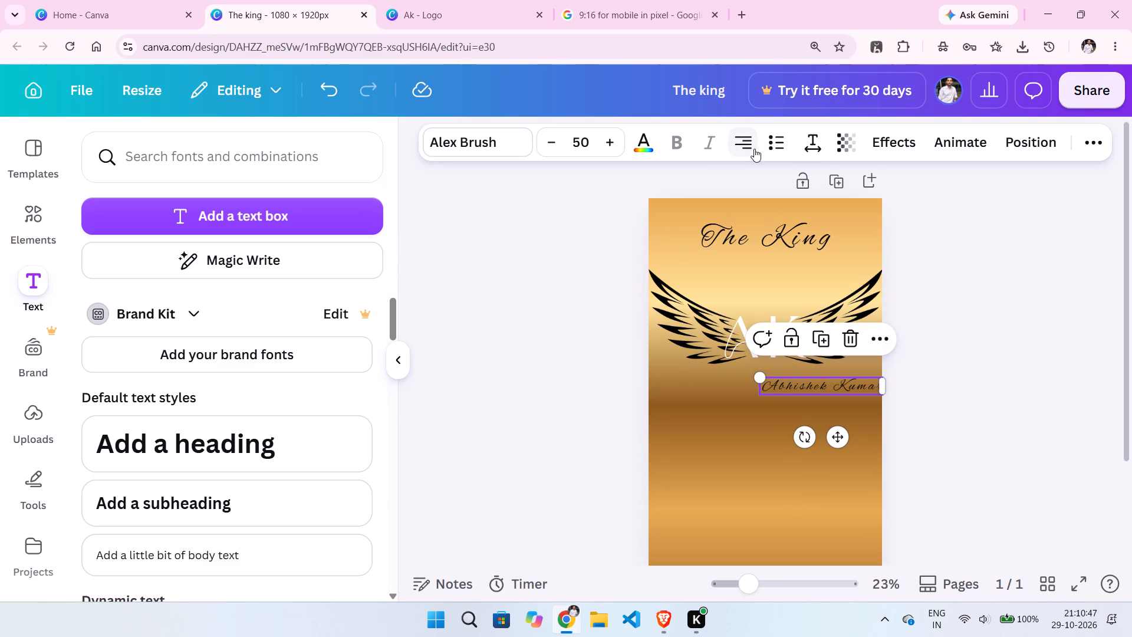
{"action": "left_click", "coordinate": [930, 354]}
Break the name text into two lines, with the first name above the surname.
{"action": "left_click", "coordinate": [835, 385]}
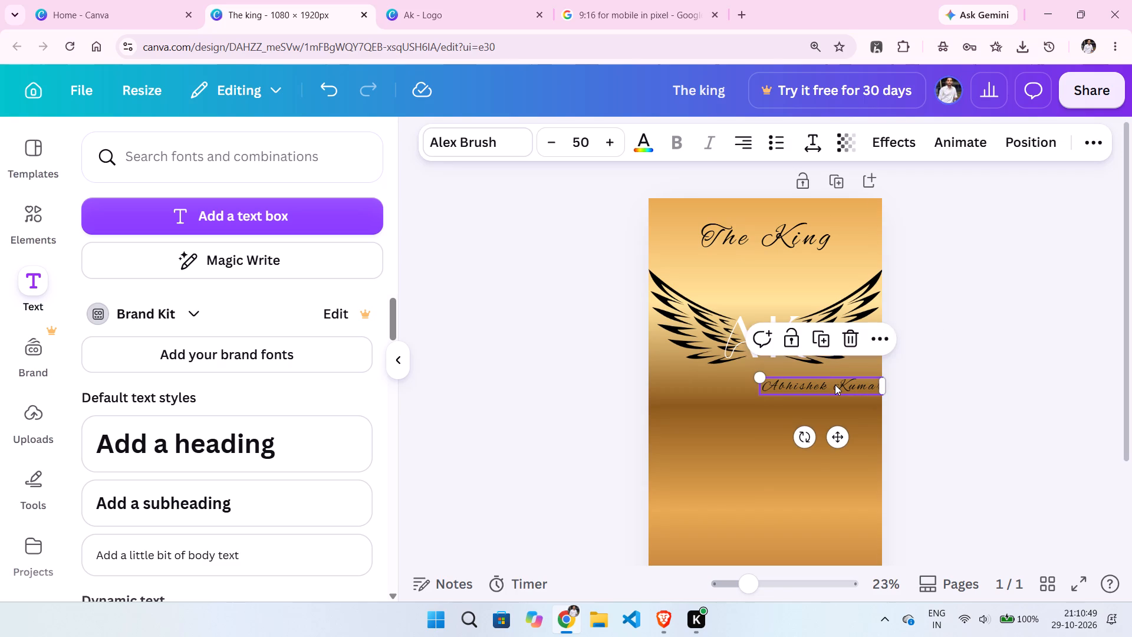
{"action": "left_click", "coordinate": [835, 385]}
{"action": "key", "text": "Return"}
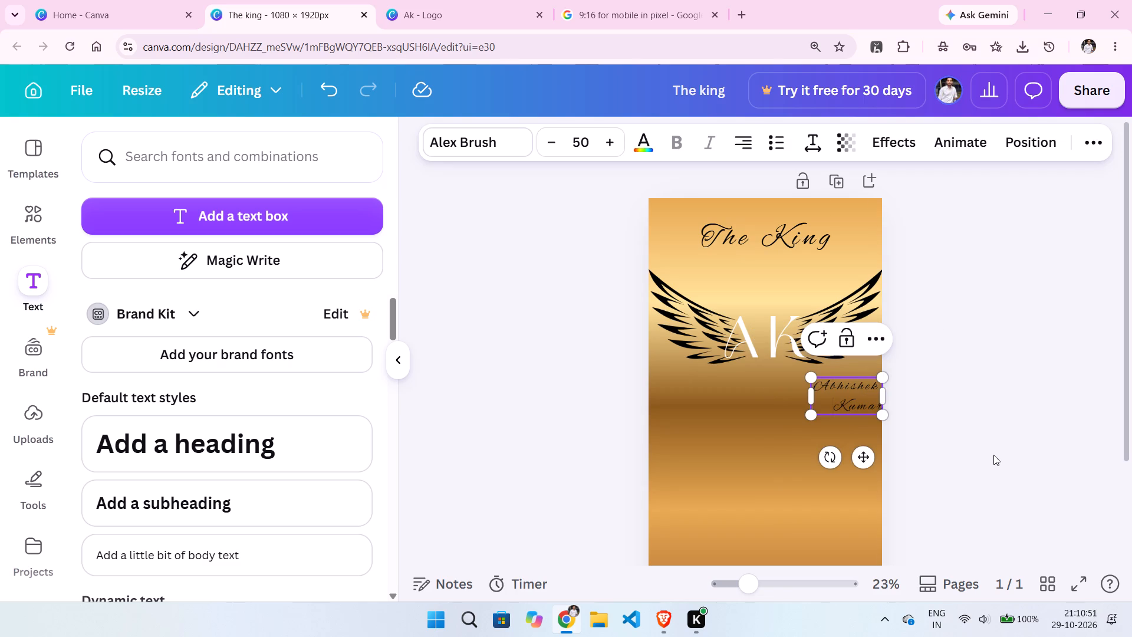
{"action": "left_click", "coordinate": [994, 451]}
Move the two-line name slightly lower and inward from the page's right edge, below the right wing.
{"action": "left_click_drag", "start_coordinate": [862, 393], "coordinate": [854, 406]}
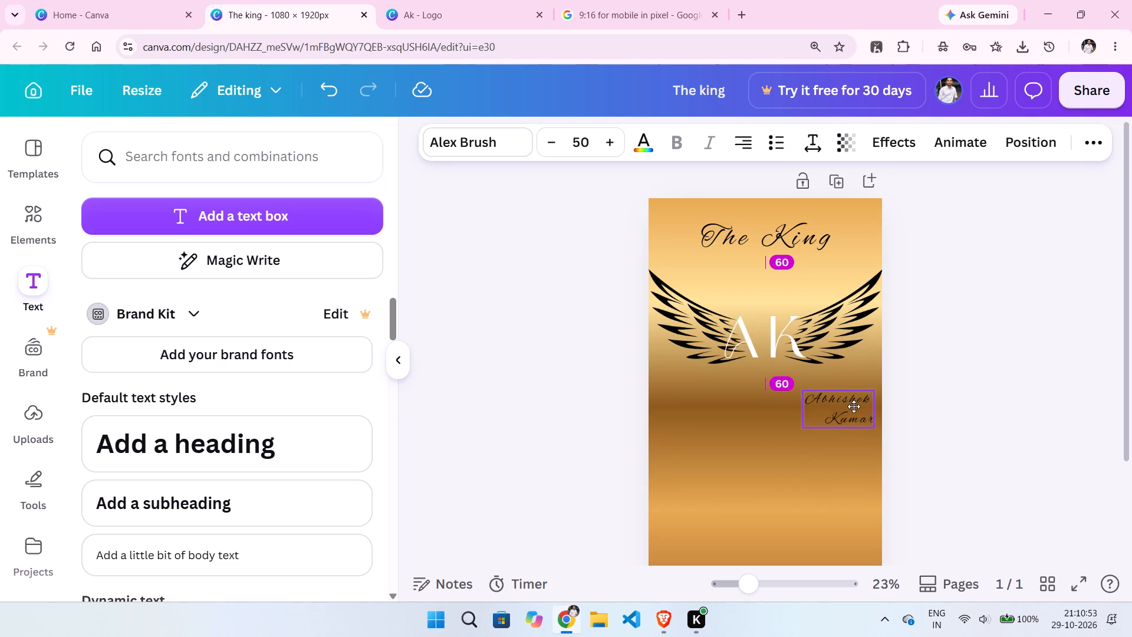
{"action": "left_click_drag", "start_coordinate": [854, 406], "coordinate": [847, 411]}
{"action": "left_click", "coordinate": [972, 404]}
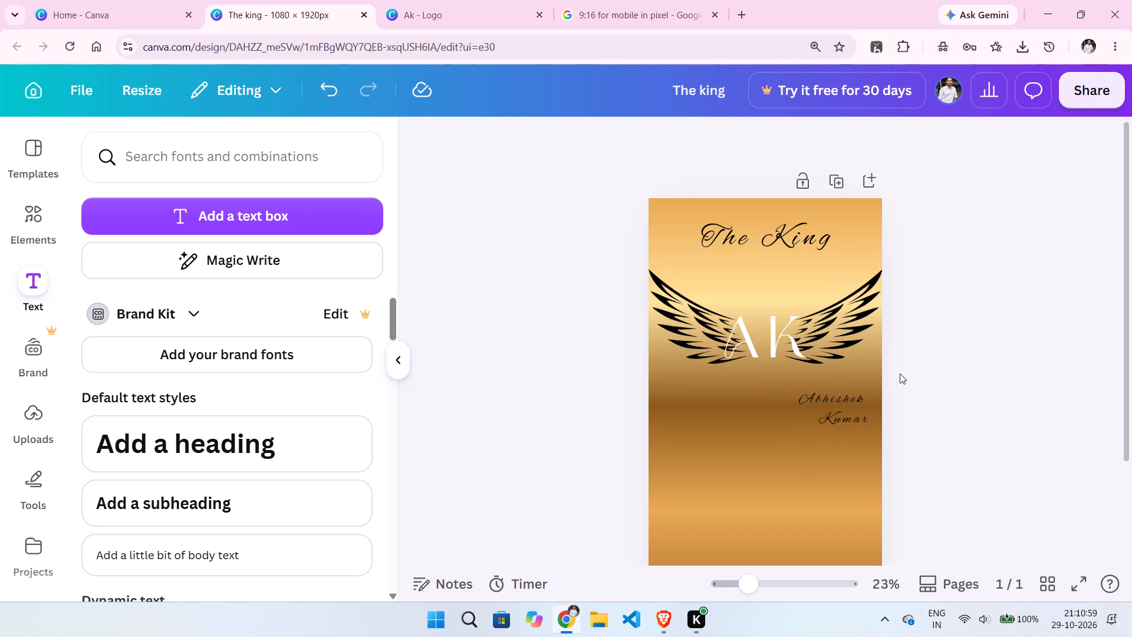
Apply the design's metallic gold gradient to the "The King" text.
{"action": "left_click", "coordinate": [837, 331]}
{"action": "left_click", "coordinate": [790, 460]}
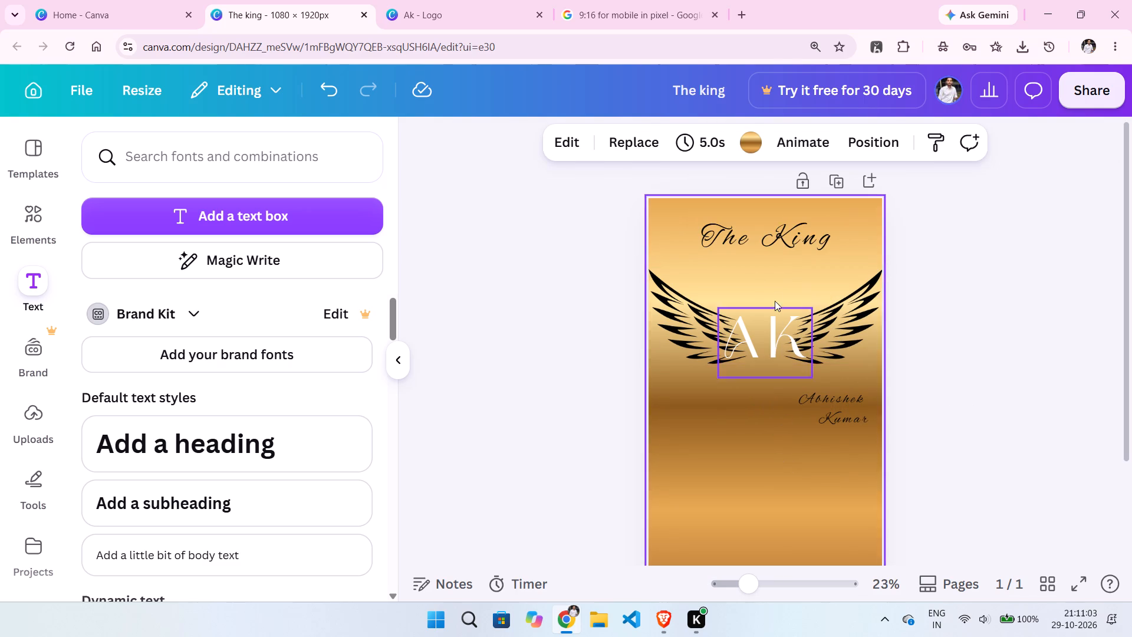
{"action": "left_click", "coordinate": [766, 237]}
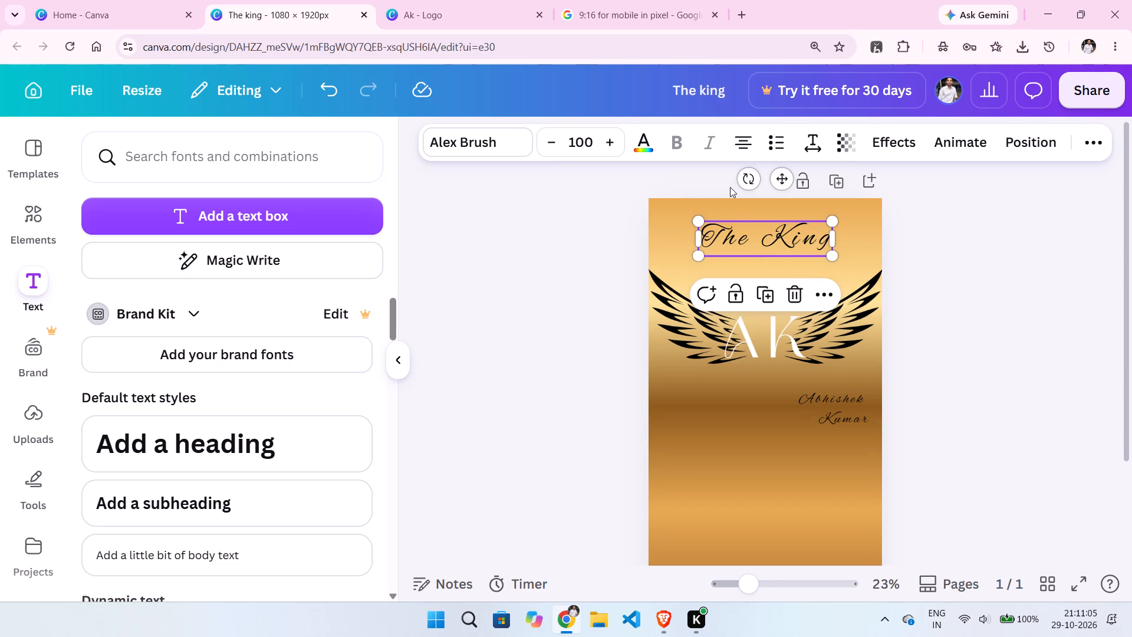
{"action": "left_click", "coordinate": [636, 144]}
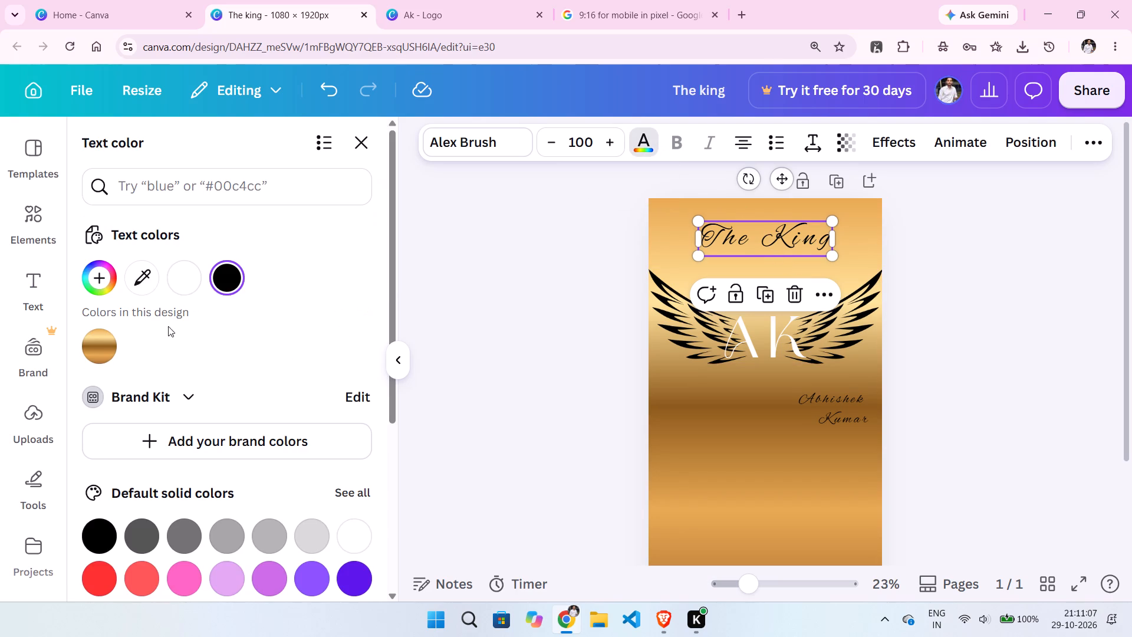
{"action": "left_click", "coordinate": [99, 348]}
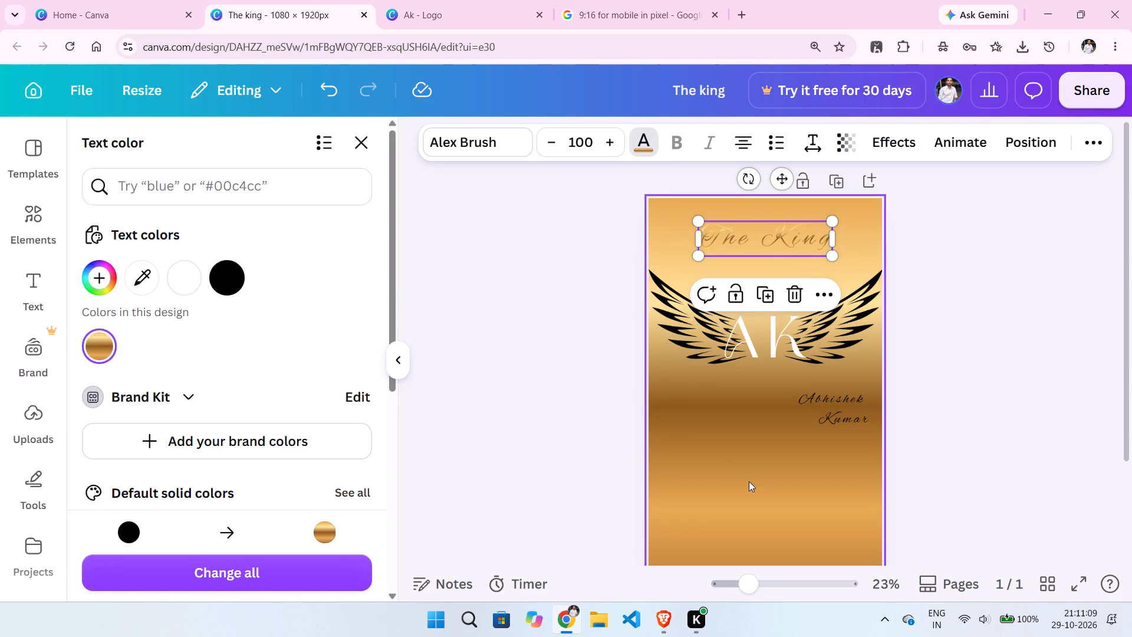
Apply the same metallic gold gradient to the name text below the right wing.
{"action": "left_click", "coordinate": [818, 400]}
{"action": "left_click", "coordinate": [640, 139]}
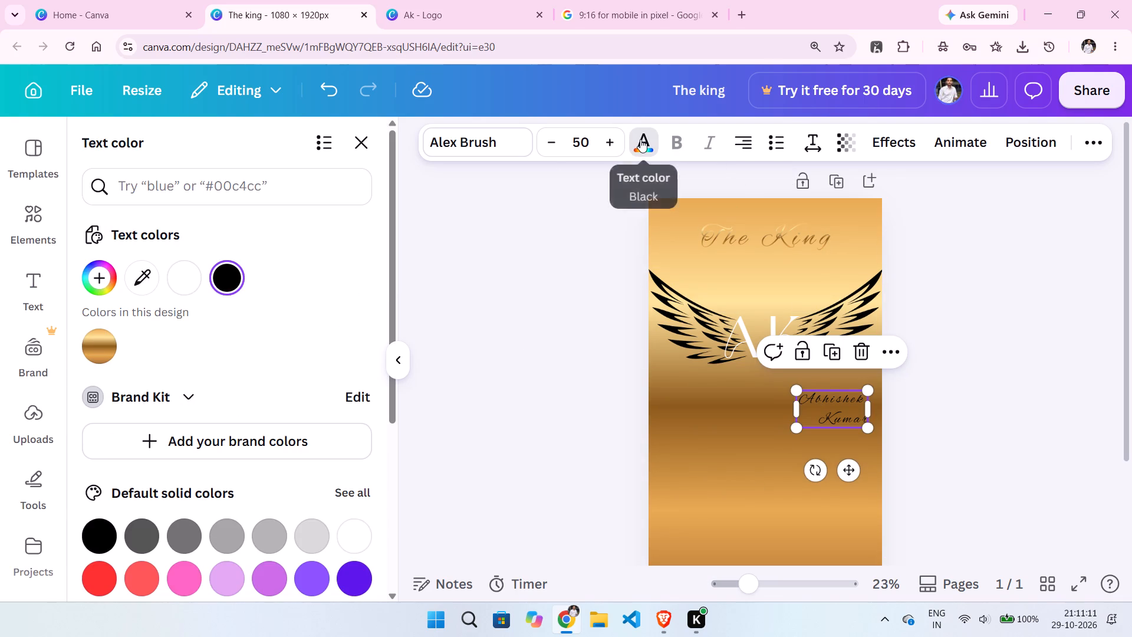
{"action": "left_click", "coordinate": [651, 145]}
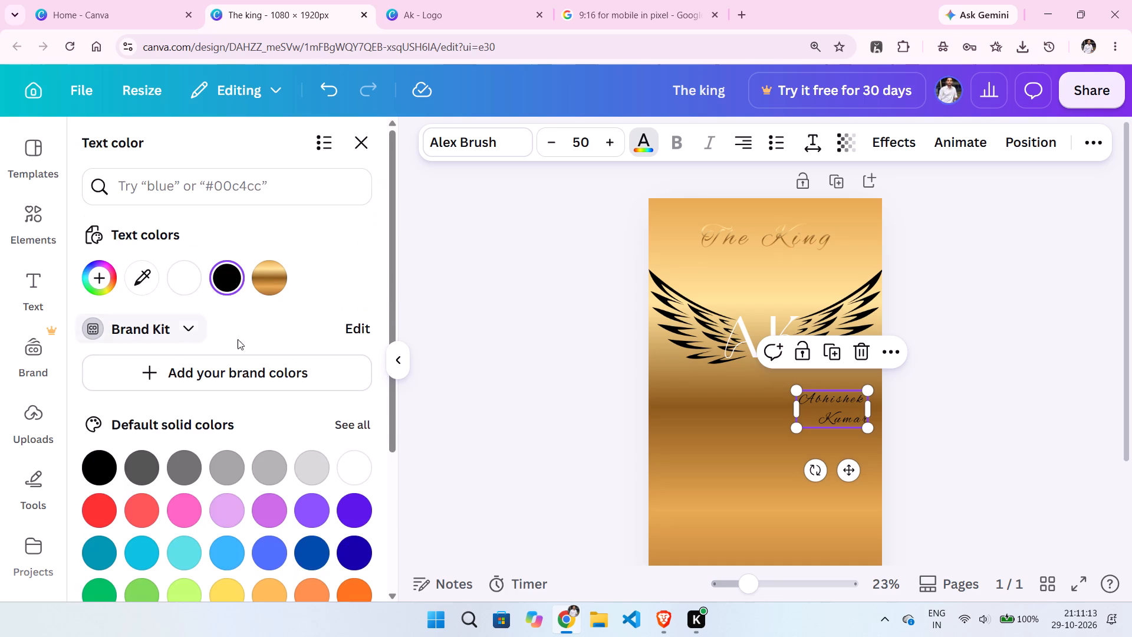
{"action": "left_click", "coordinate": [281, 280]}
Try the light orange and darker orange default colours on the wings, and set the wings to white.
{"action": "left_click", "coordinate": [701, 303]}
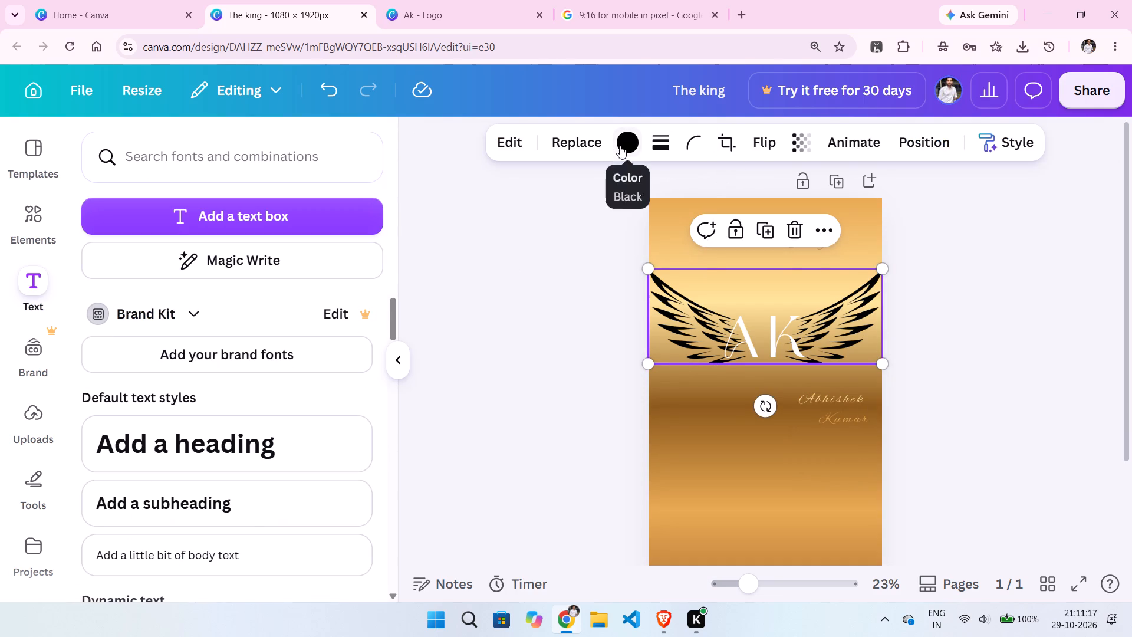
{"action": "left_click", "coordinate": [621, 145]}
{"action": "scroll", "coordinate": [163, 488], "scroll_direction": "down", "scroll_amount": 4}
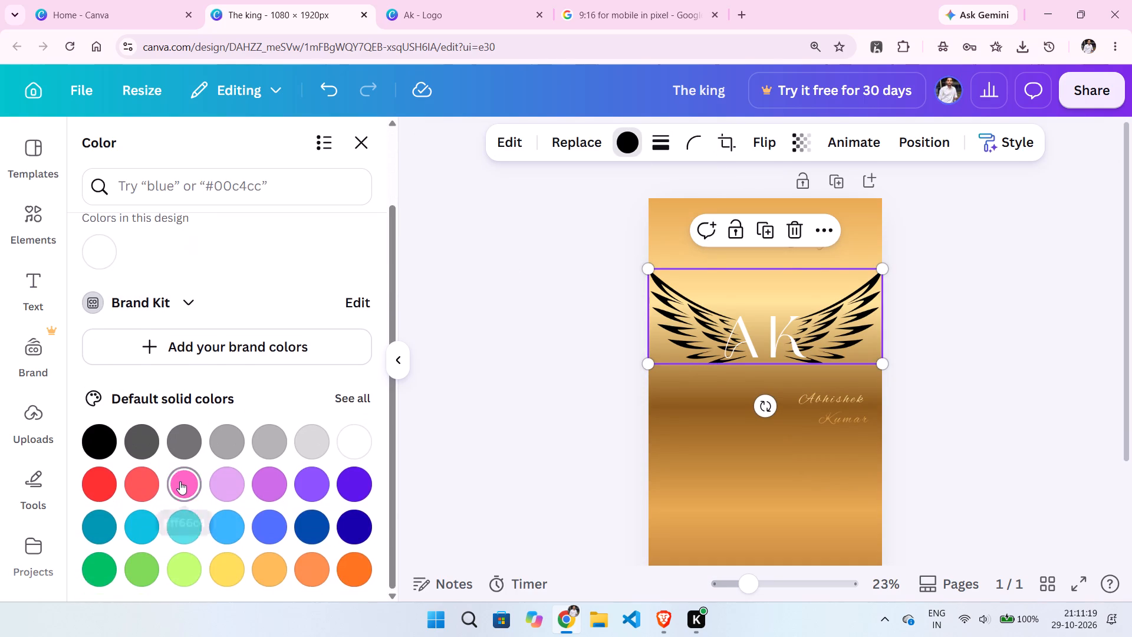
{"action": "scroll", "coordinate": [180, 481], "scroll_direction": "down", "scroll_amount": 1}
{"action": "scroll", "coordinate": [180, 481], "scroll_direction": "up", "scroll_amount": 1}
{"action": "scroll", "coordinate": [180, 481], "scroll_direction": "down", "scroll_amount": 4}
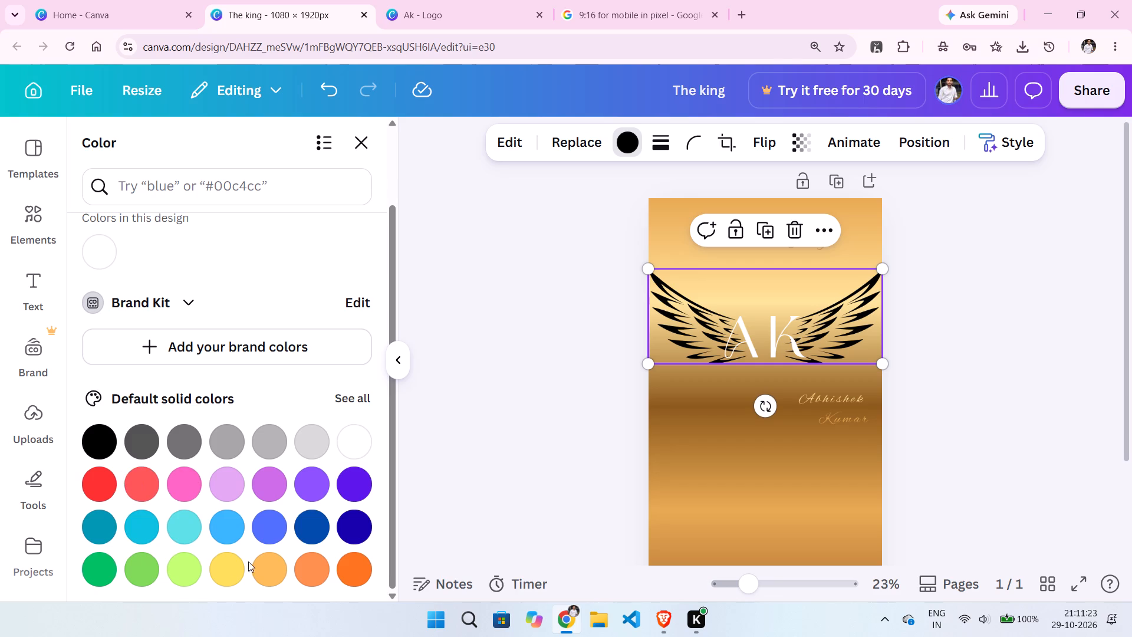
{"action": "left_click", "coordinate": [268, 571]}
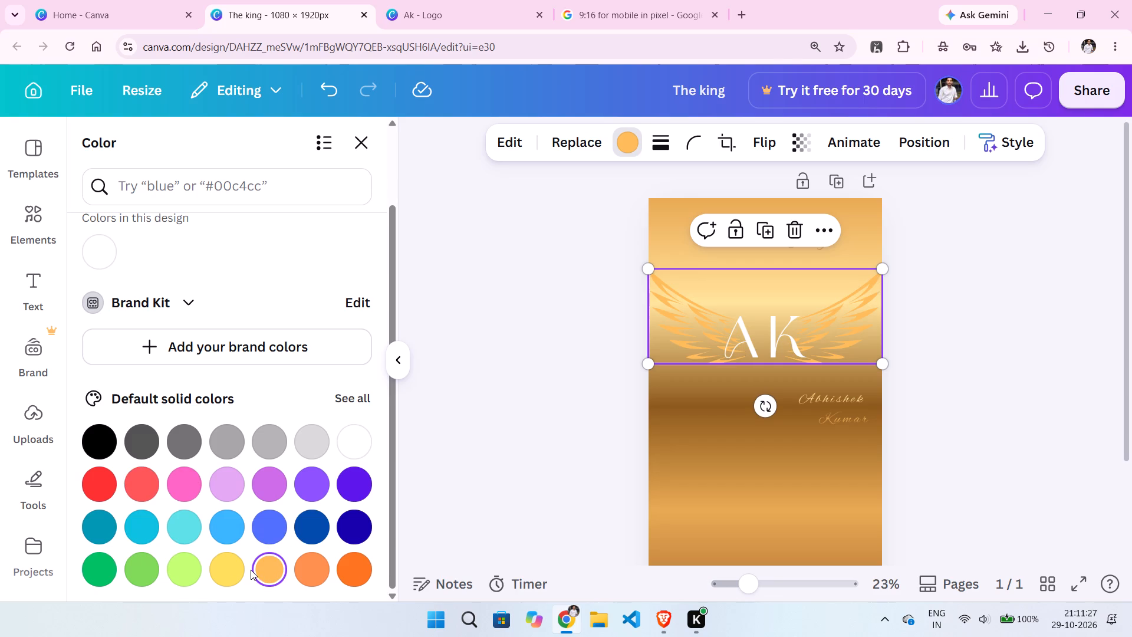
{"action": "left_click", "coordinate": [311, 566]}
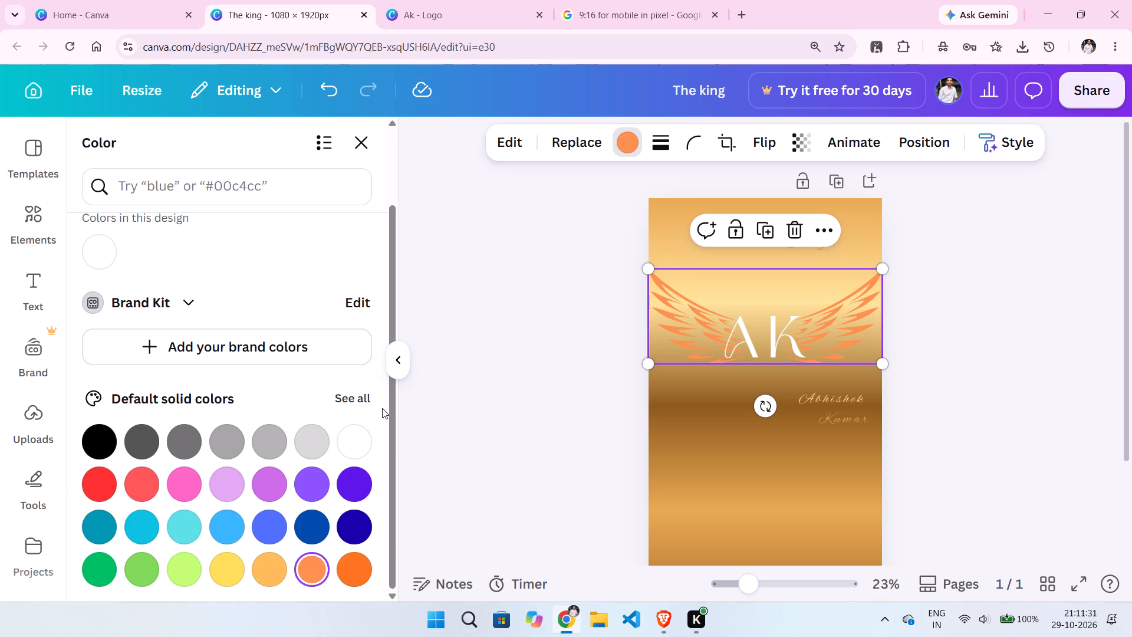
{"action": "left_click", "coordinate": [358, 449]}
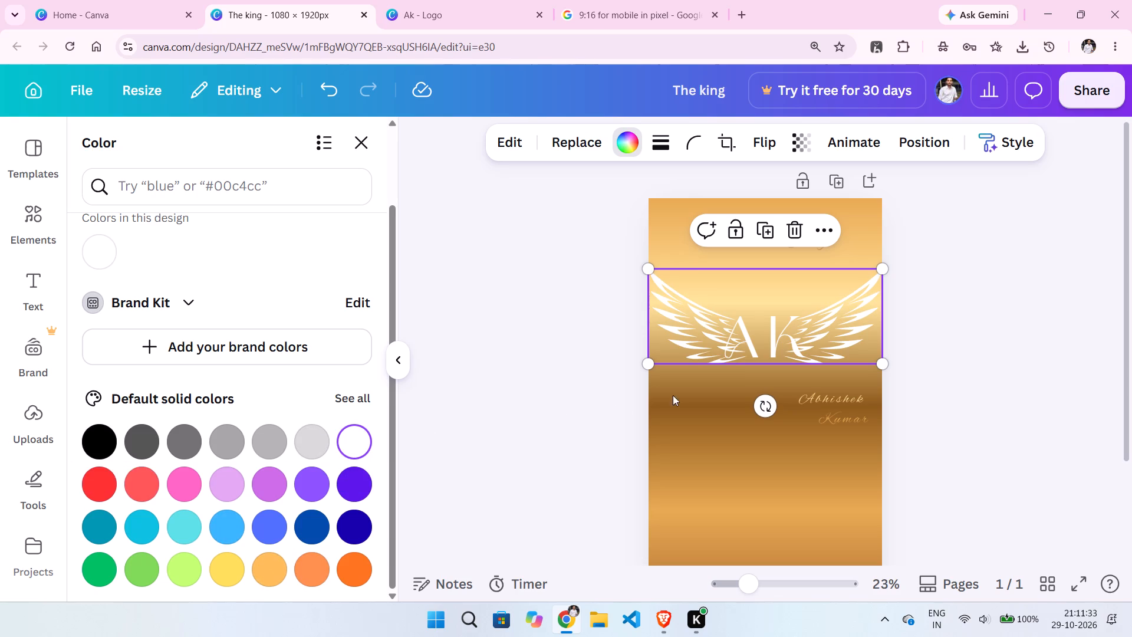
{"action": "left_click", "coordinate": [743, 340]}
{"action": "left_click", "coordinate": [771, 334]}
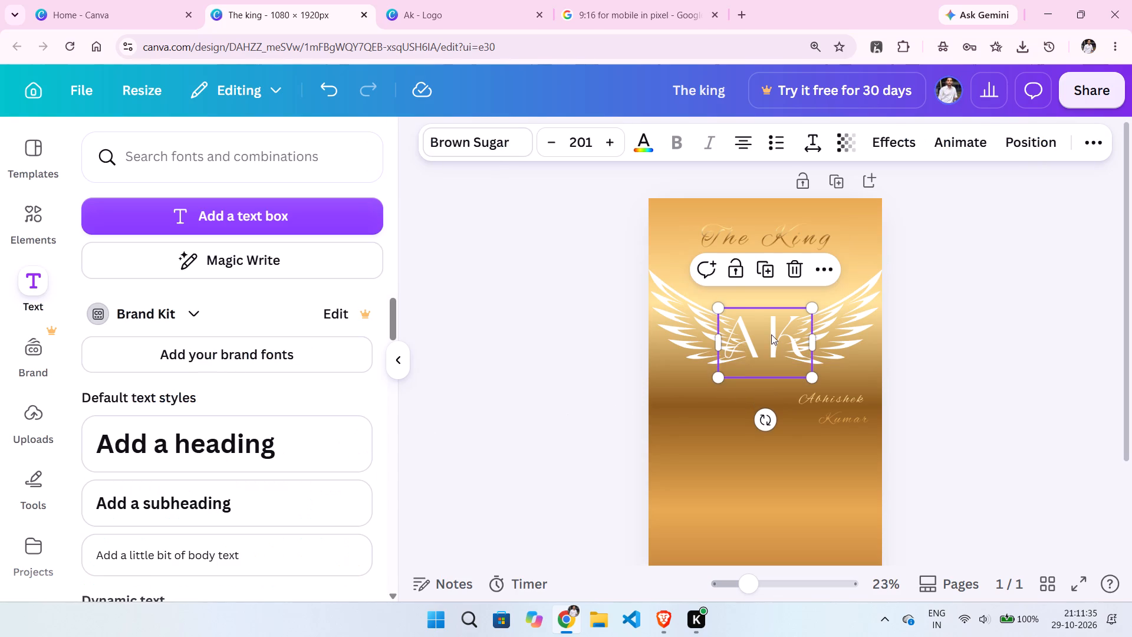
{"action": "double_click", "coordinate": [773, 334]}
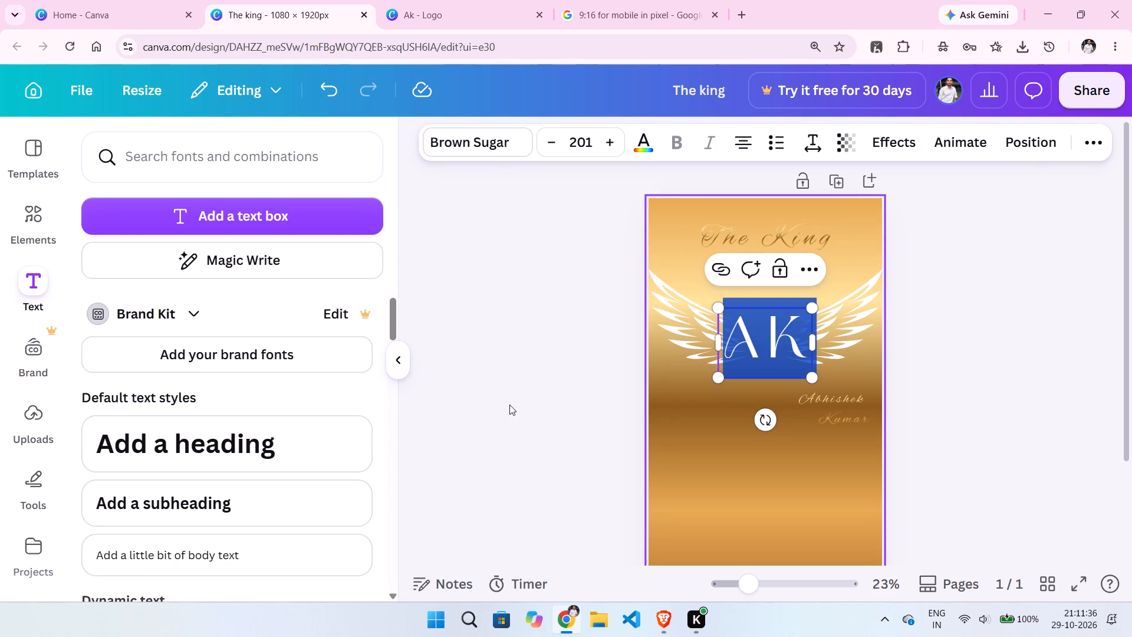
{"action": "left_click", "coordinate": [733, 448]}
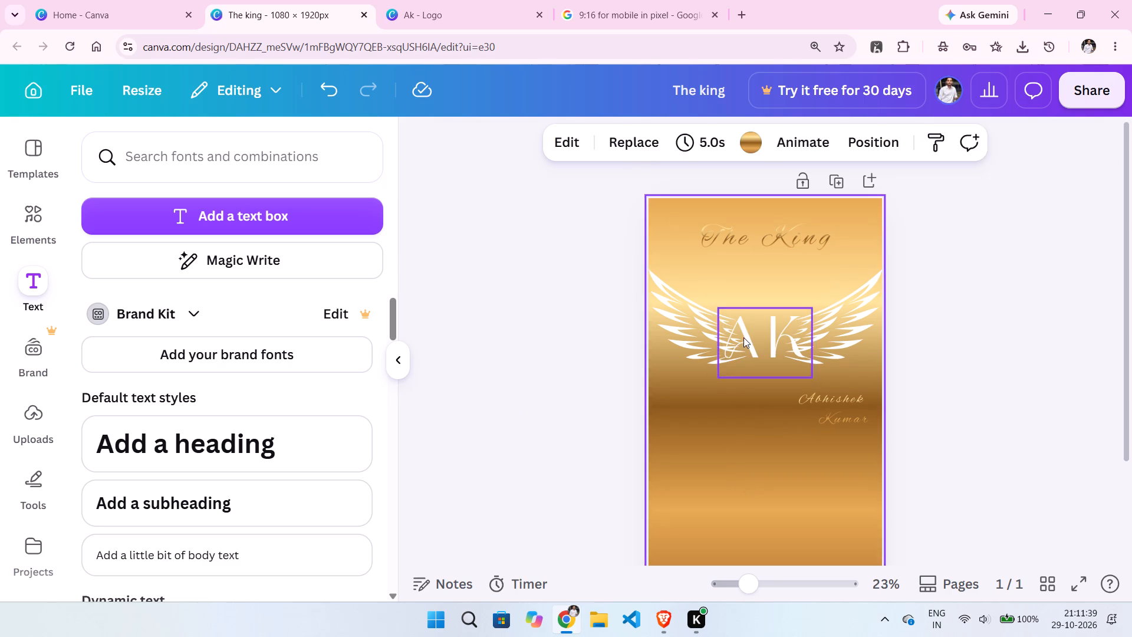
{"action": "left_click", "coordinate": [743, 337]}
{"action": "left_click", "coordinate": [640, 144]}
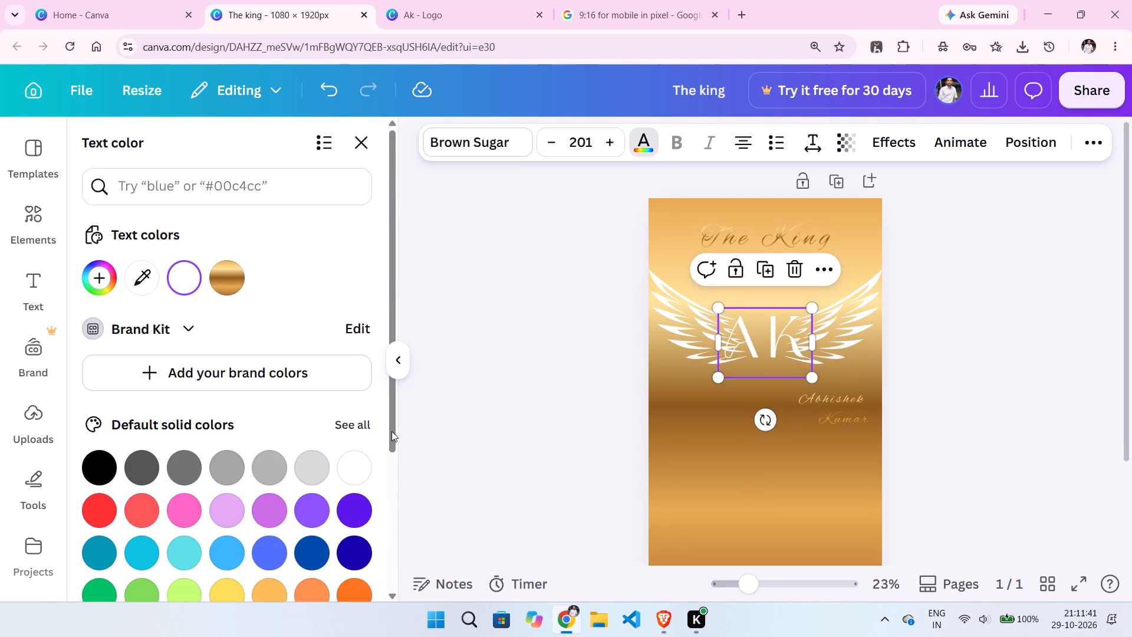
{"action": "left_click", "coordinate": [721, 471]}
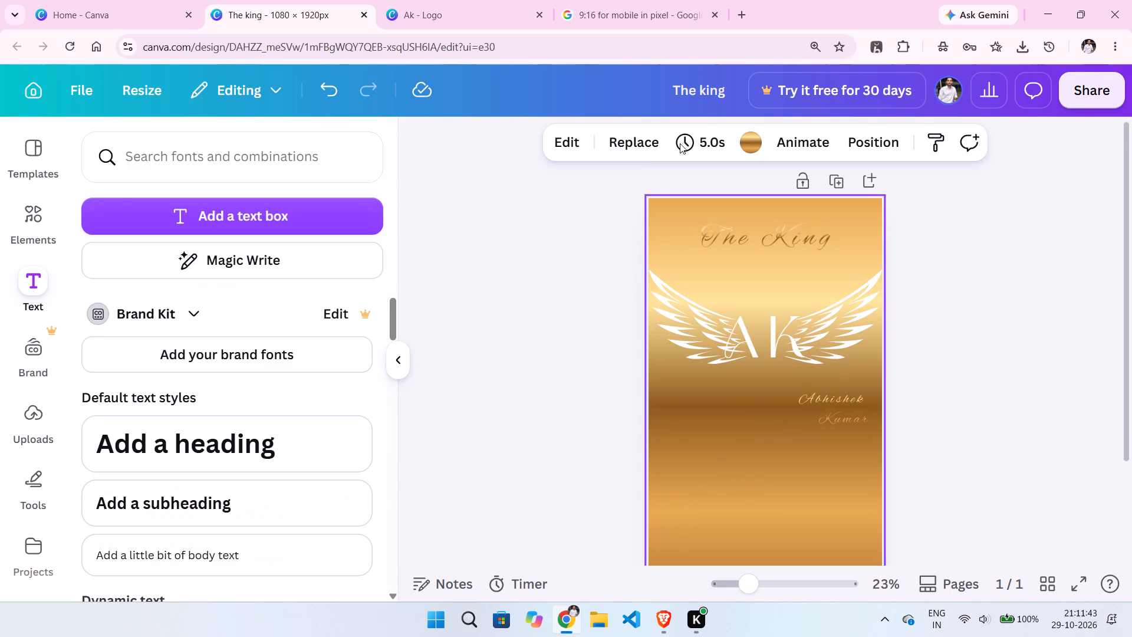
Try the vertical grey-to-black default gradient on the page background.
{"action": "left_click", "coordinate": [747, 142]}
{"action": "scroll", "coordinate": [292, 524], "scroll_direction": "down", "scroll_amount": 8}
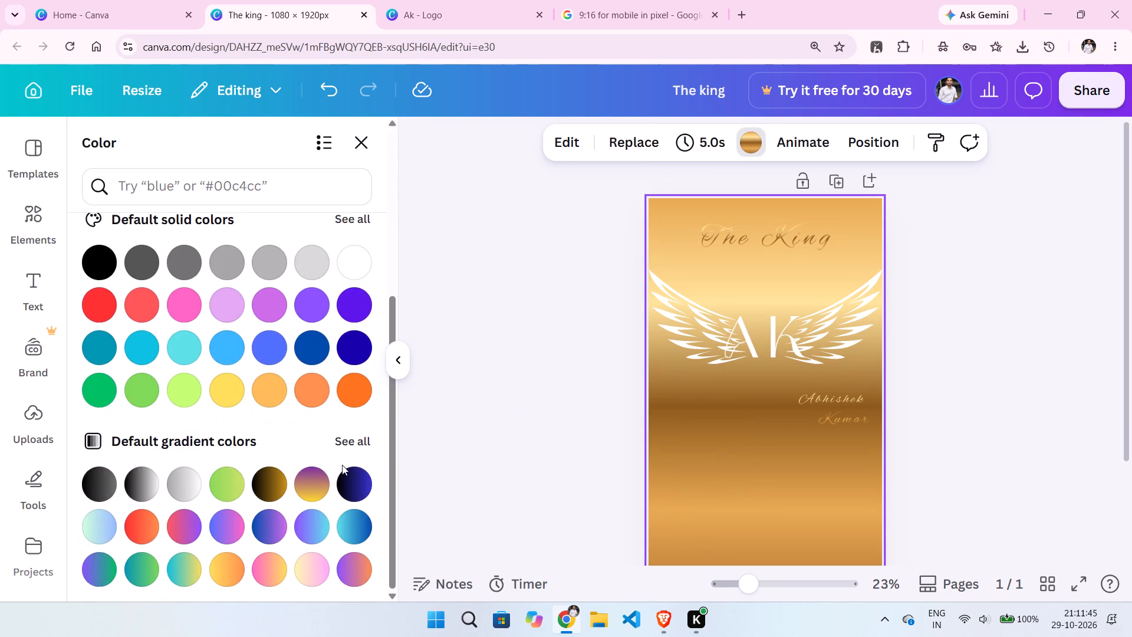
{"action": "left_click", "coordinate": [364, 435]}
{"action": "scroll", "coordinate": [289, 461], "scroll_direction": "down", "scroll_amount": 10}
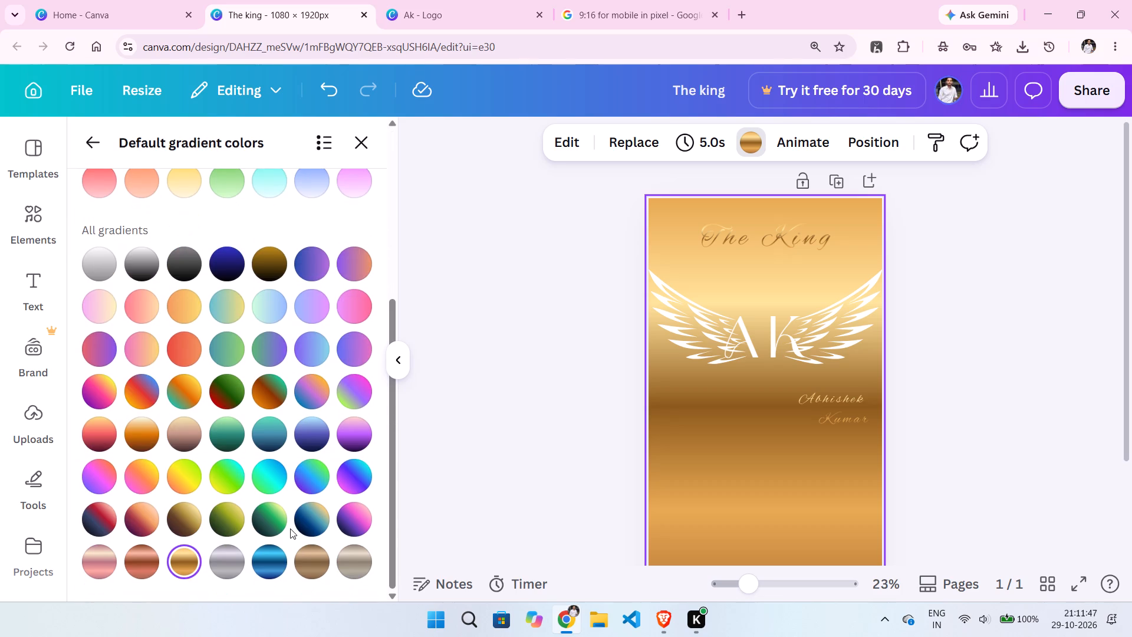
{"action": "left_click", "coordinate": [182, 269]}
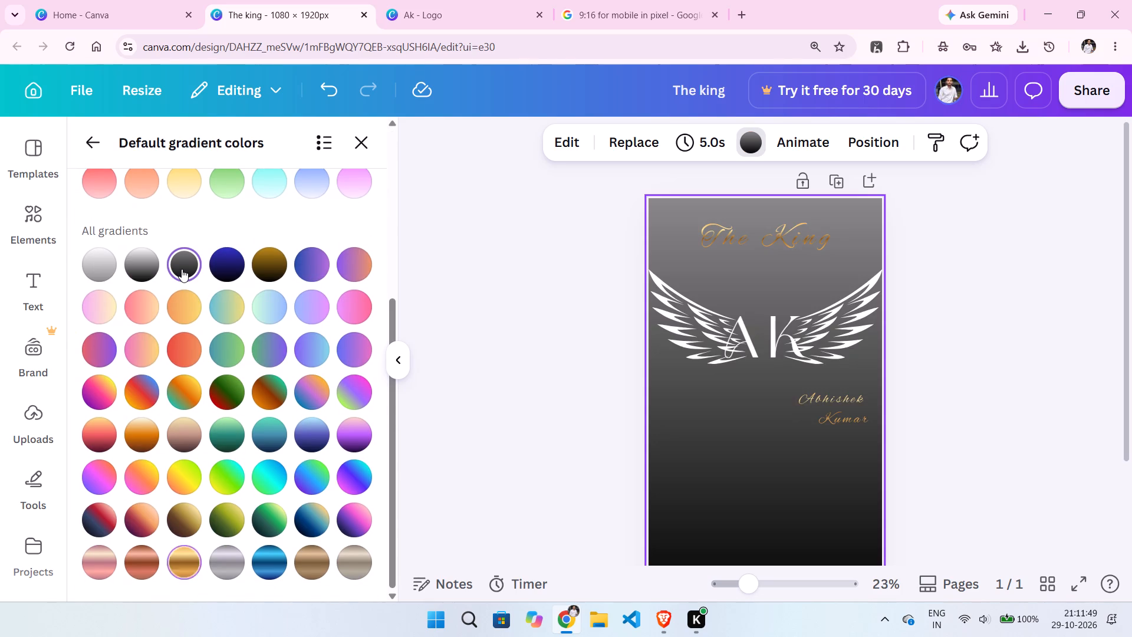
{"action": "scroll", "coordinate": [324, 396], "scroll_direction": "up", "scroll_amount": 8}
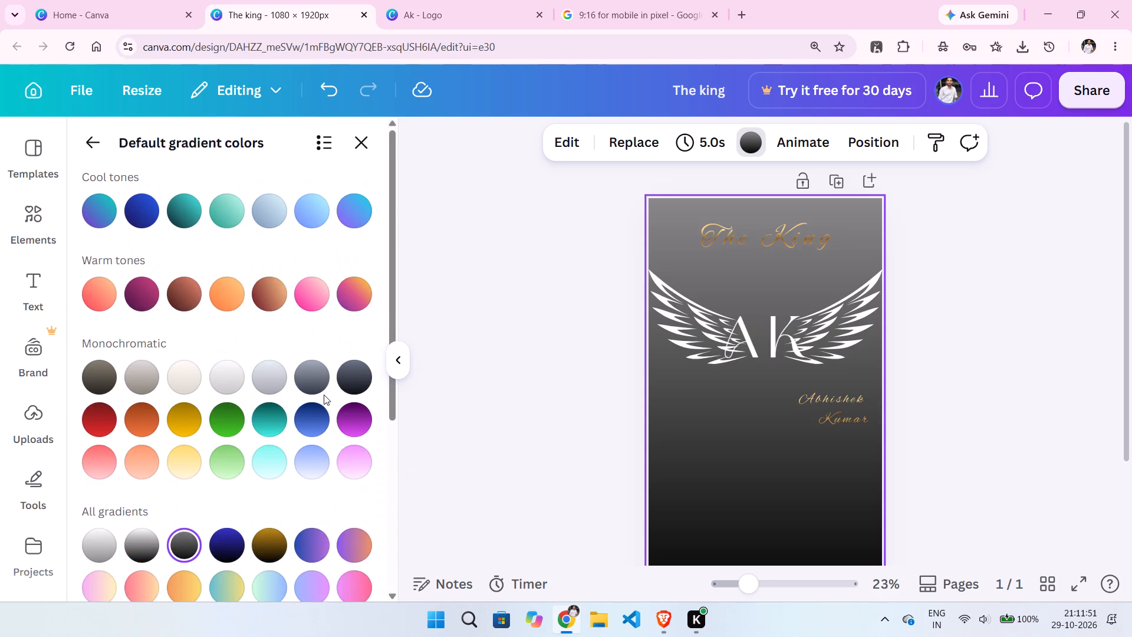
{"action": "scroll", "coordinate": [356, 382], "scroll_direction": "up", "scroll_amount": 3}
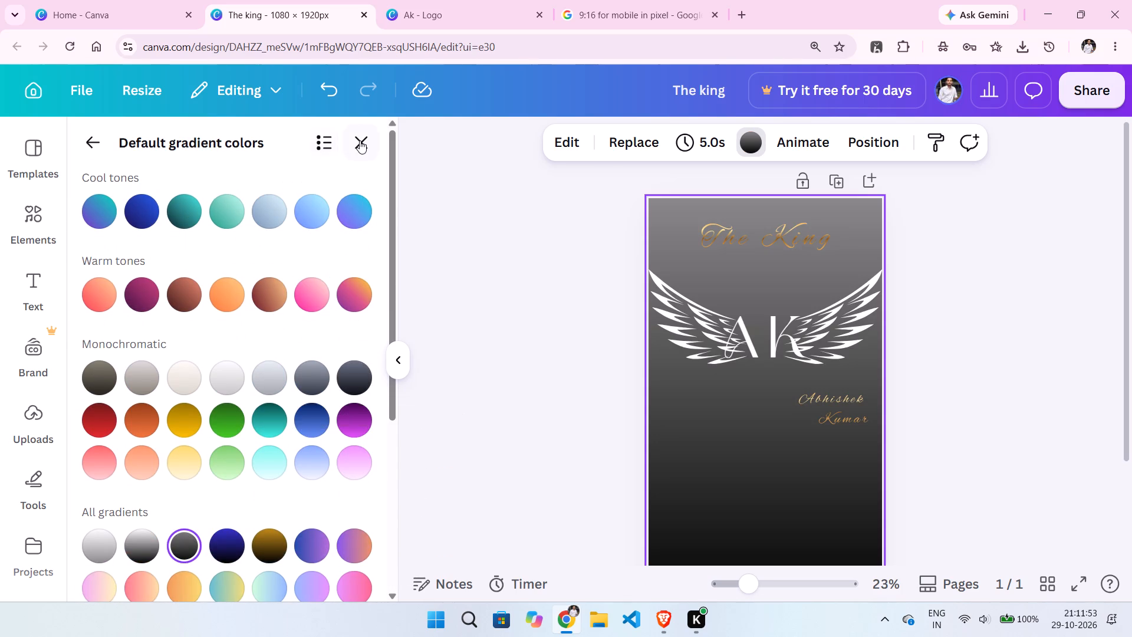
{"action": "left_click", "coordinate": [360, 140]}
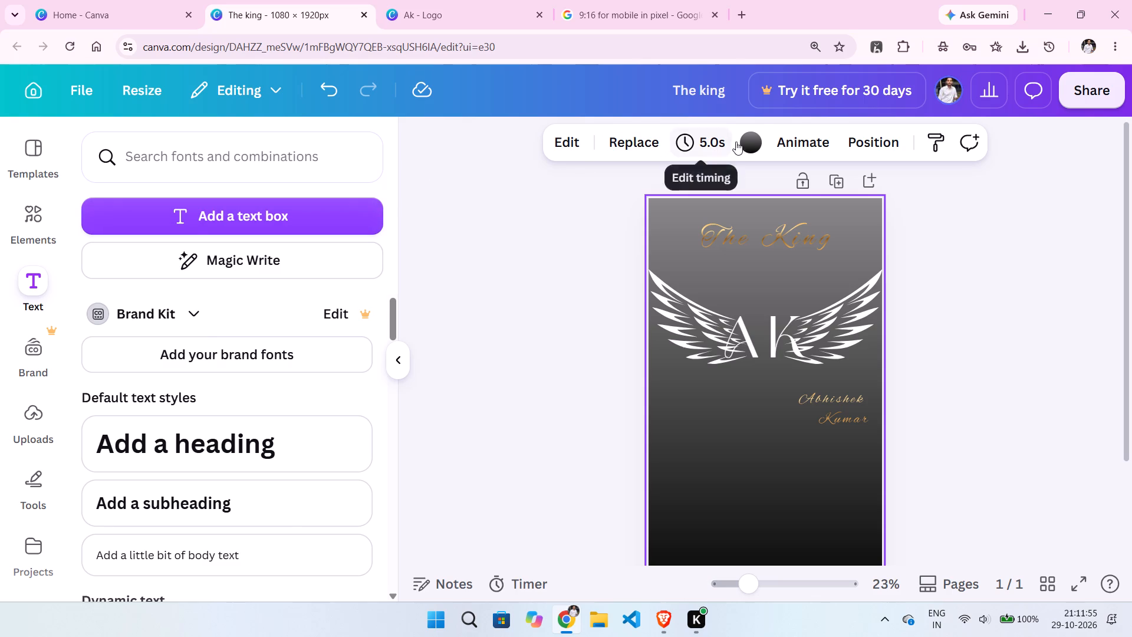
Set the page background to solid black from the default solid colours.
{"action": "left_click", "coordinate": [744, 145]}
{"action": "left_click", "coordinate": [106, 538]}
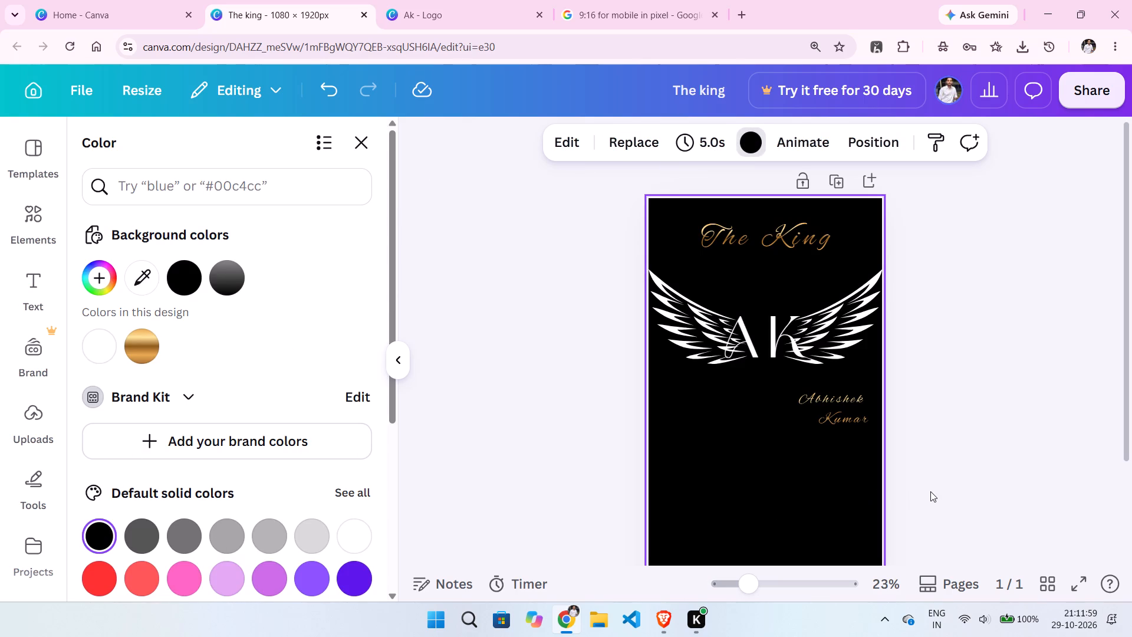
{"action": "scroll", "coordinate": [952, 490], "scroll_direction": "down", "scroll_amount": 2}
{"action": "scroll", "coordinate": [952, 490], "scroll_direction": "up", "scroll_amount": 1}
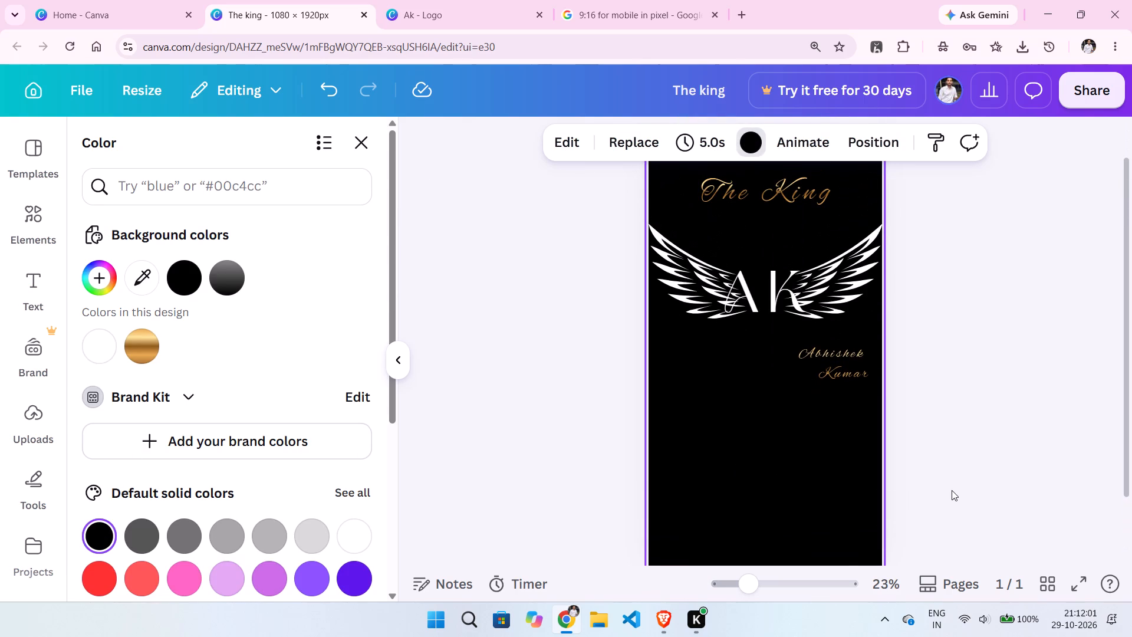
{"action": "scroll", "coordinate": [959, 489], "scroll_direction": "up", "scroll_amount": 2}
{"action": "left_click", "coordinate": [991, 478]}
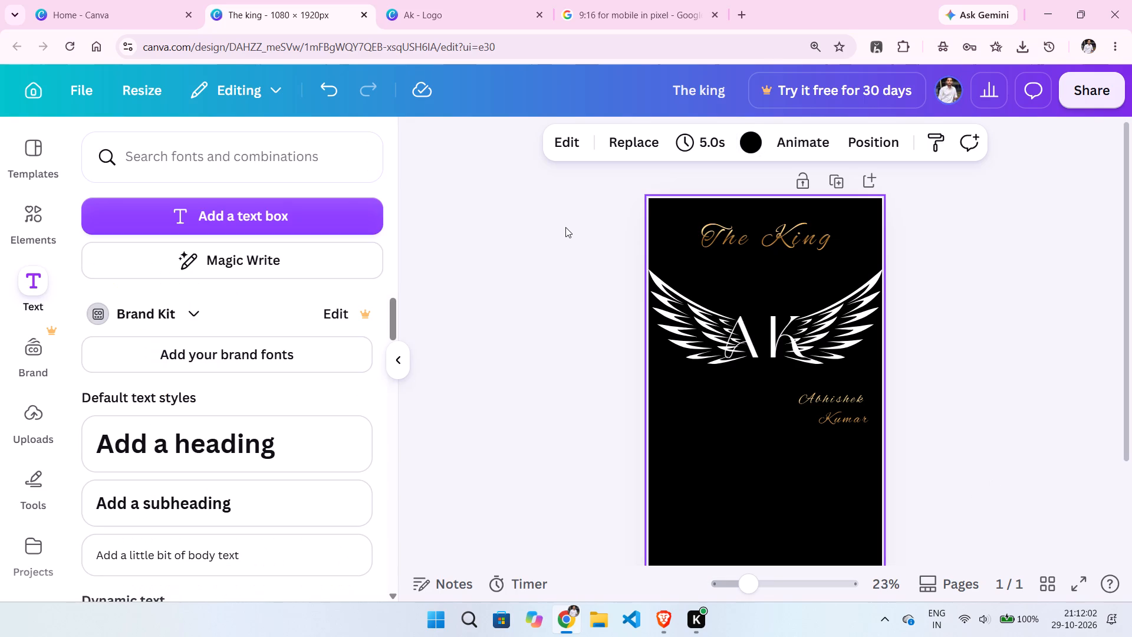
Move the two-line name text lower on the page, leaving a wider gap below the right wing.
{"action": "left_click", "coordinate": [814, 395]}
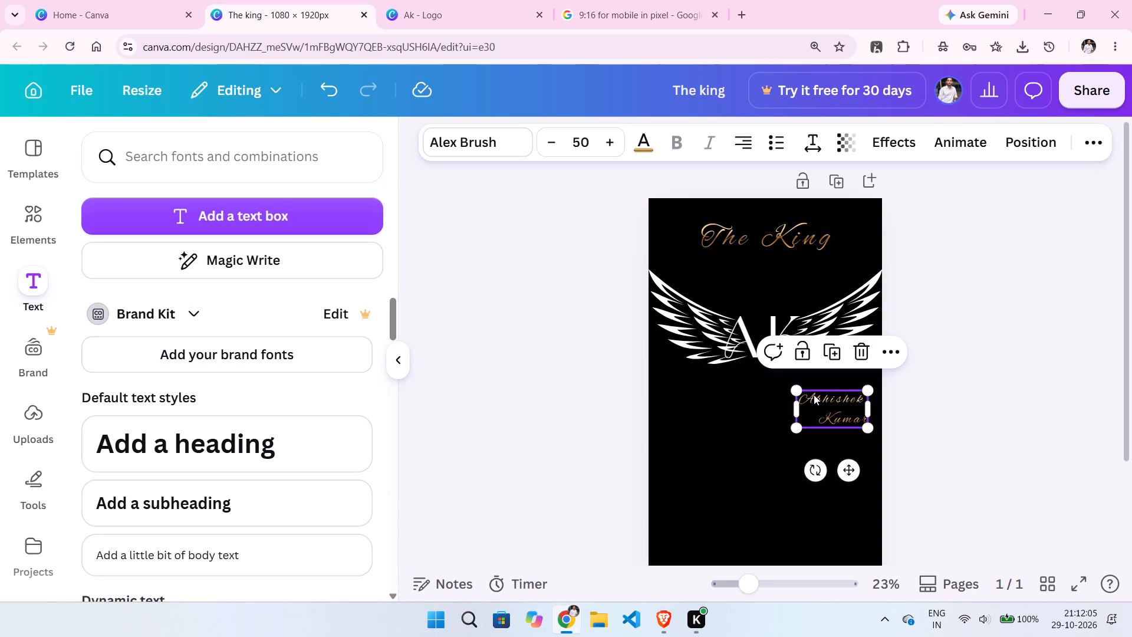
{"action": "key", "text": "Down"}
{"action": "key", "text": "Down"}
{"action": "key", "text": "Down"}
{"action": "key", "text": "Down"}
{"action": "key", "text": "Down"}
{"action": "key", "text": "Down"}
{"action": "key", "text": "Down"}
{"action": "key", "text": "Down"}
{"action": "key", "text": "Down"}
{"action": "key", "text": "Down"}
{"action": "key", "text": "Down"}
{"action": "key", "text": "Down"}
{"action": "key", "text": "Down"}
{"action": "key", "text": "Down"}
{"action": "key", "text": "Down"}
{"action": "key", "text": "Down"}
{"action": "key", "text": "Down"}
{"action": "key", "text": "Down"}
{"action": "key", "text": "Down"}
{"action": "key", "text": "Down"}
{"action": "key", "text": "Down"}
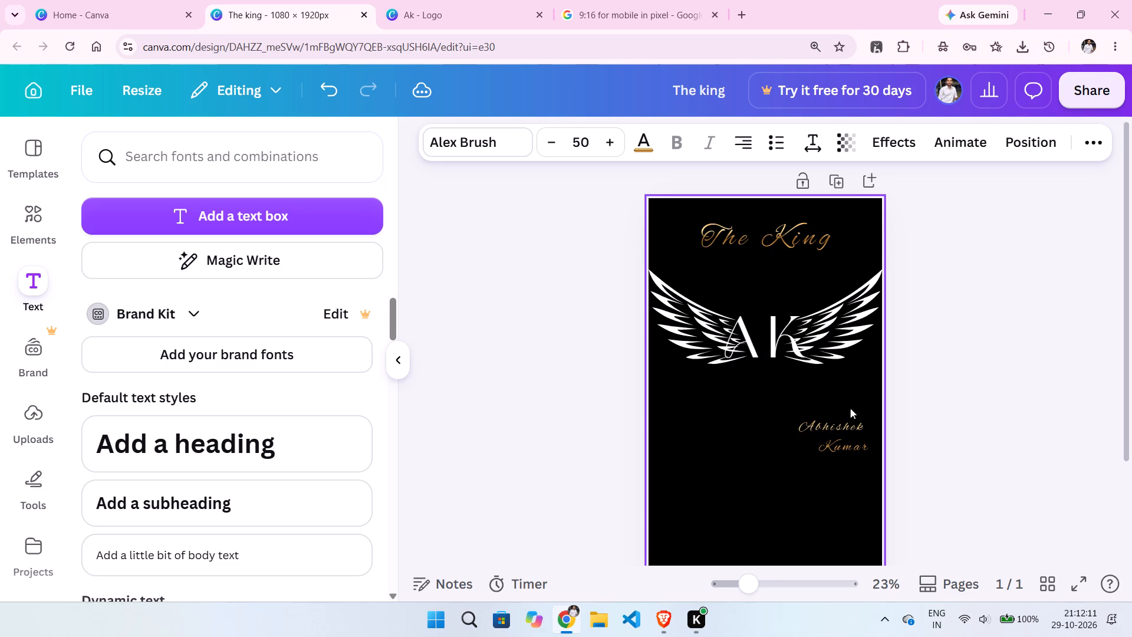
Delete the trailing space at the end of the first line of the name text.
{"action": "left_click", "coordinate": [859, 424]}
{"action": "key", "text": "Right"}
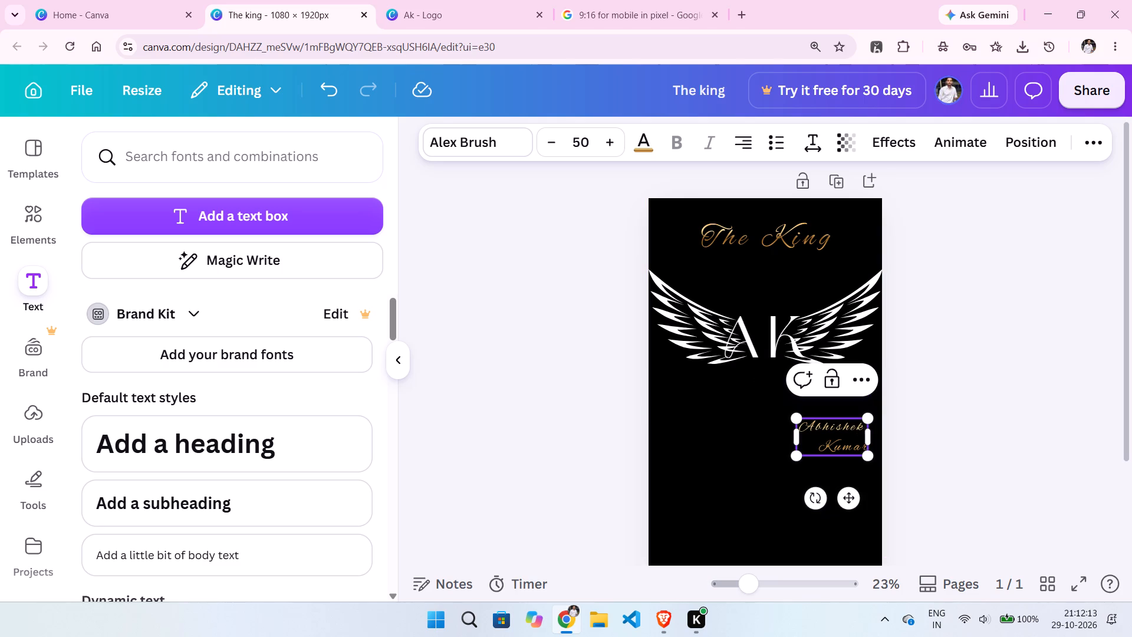
{"action": "key", "text": "Delete"}
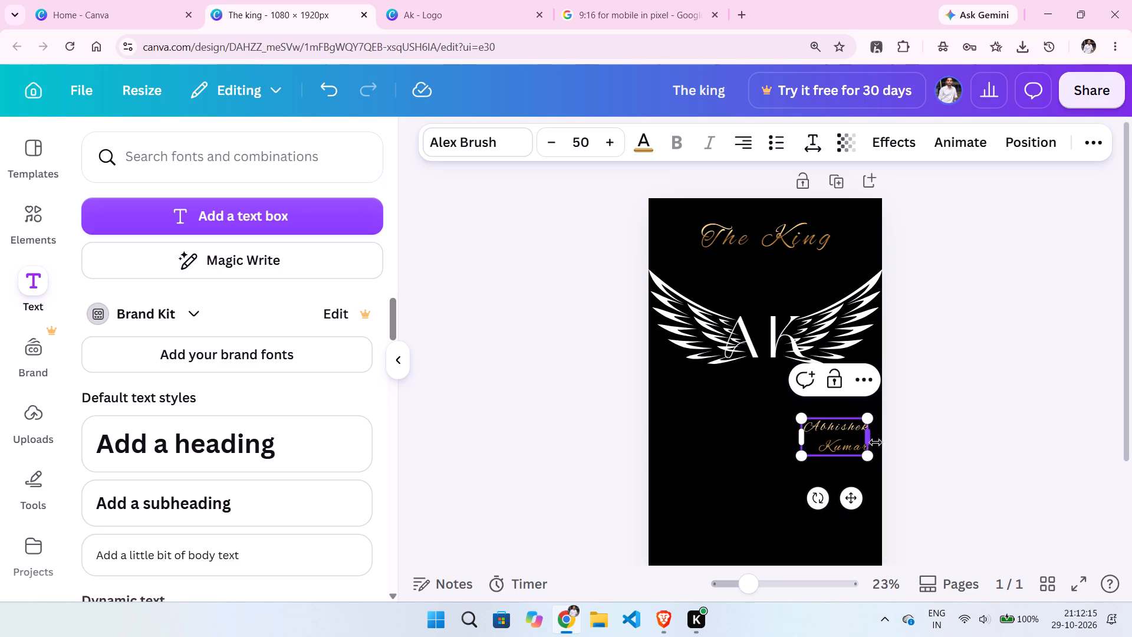
Move the white wings and AK letters together down the page to just above the name text.
{"action": "left_click", "coordinate": [863, 302]}
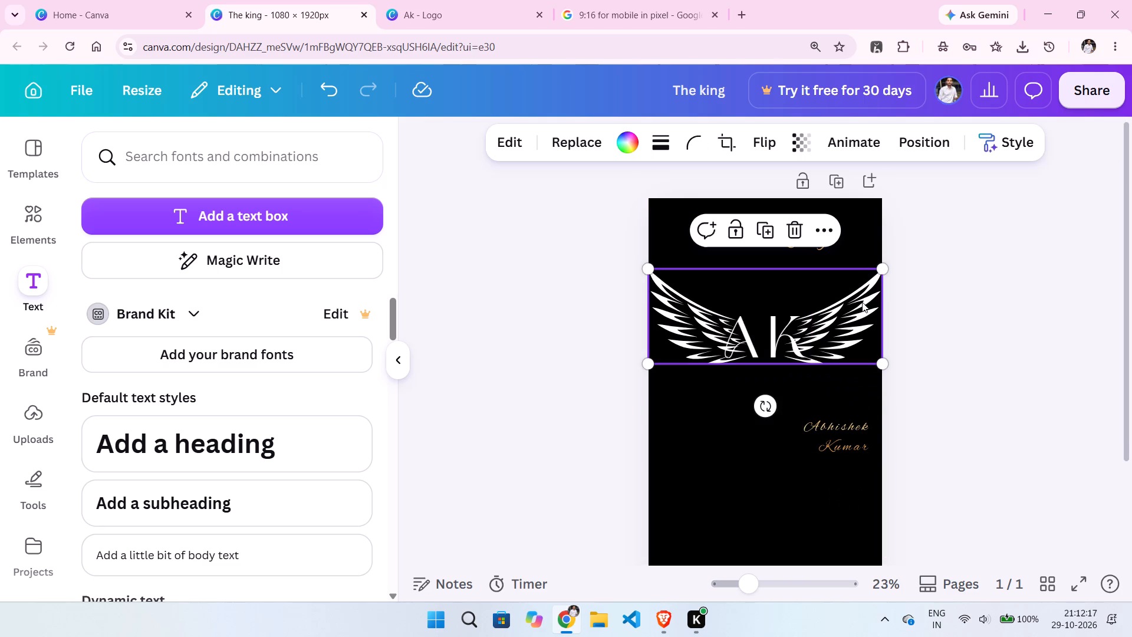
{"action": "left_click", "coordinate": [968, 355]}
{"action": "left_click_drag", "start_coordinate": [913, 288], "coordinate": [911, 287]}
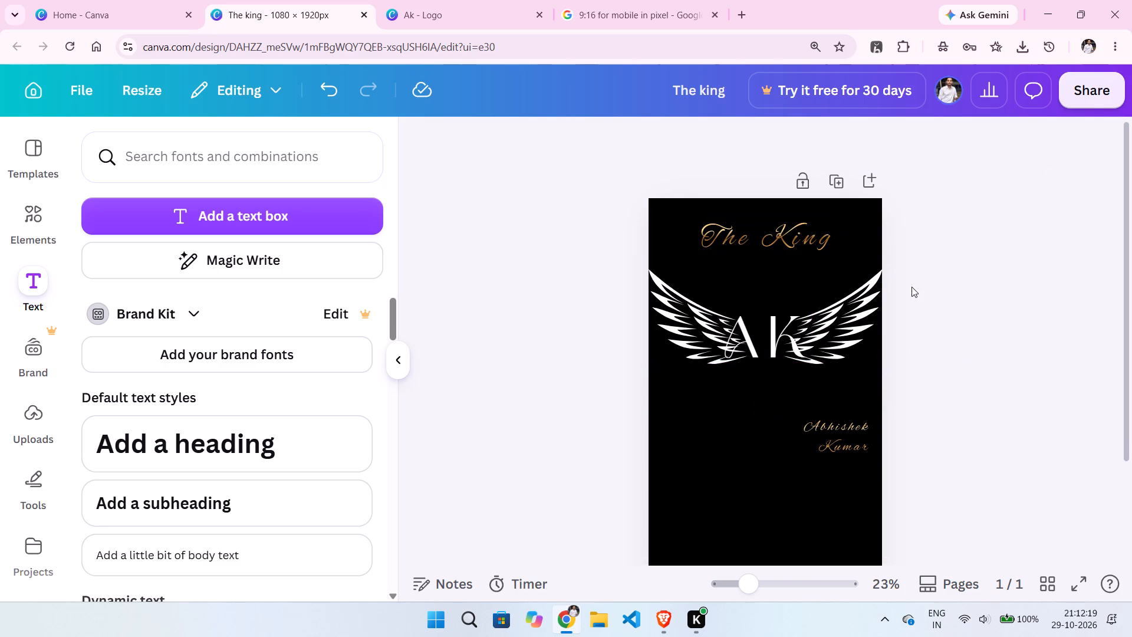
{"action": "left_click_drag", "start_coordinate": [911, 287], "coordinate": [723, 346]}
{"action": "key", "text": "Down"}
{"action": "key", "text": "Down"}
{"action": "key", "text": "Down"}
{"action": "key", "text": "Down"}
{"action": "key", "text": "Down"}
{"action": "key", "text": "Down"}
{"action": "key", "text": "Down"}
{"action": "key", "text": "Down"}
{"action": "key", "text": "Down"}
{"action": "key", "text": "Down"}
{"action": "key", "text": "Down"}
{"action": "key", "text": "Down"}
{"action": "key", "text": "Down"}
{"action": "key", "text": "Down"}
{"action": "key", "text": "Down"}
{"action": "key", "text": "Down"}
{"action": "key", "text": "Down"}
{"action": "key", "text": "Down"}
{"action": "key", "text": "Down"}
{"action": "key", "text": "Down"}
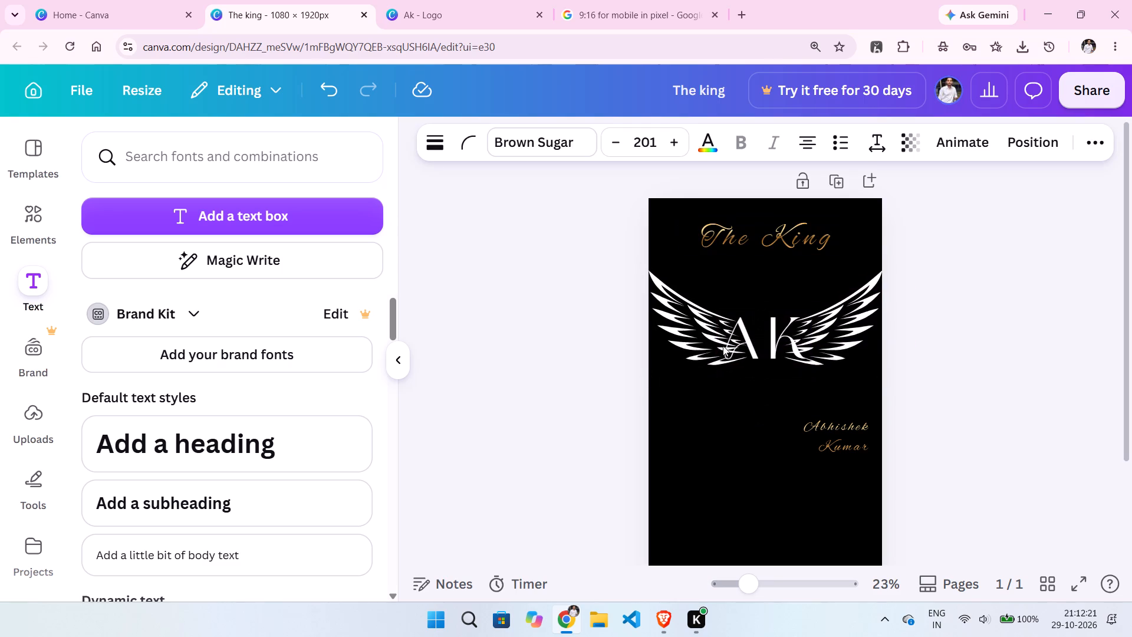
{"action": "key", "text": "shift+Down"}
{"action": "key", "text": "shift+Down"}
{"action": "key", "text": "shift+Down"}
{"action": "key", "text": "shift+Down"}
{"action": "key", "text": "shift+Down"}
{"action": "key", "text": "shift+Down"}
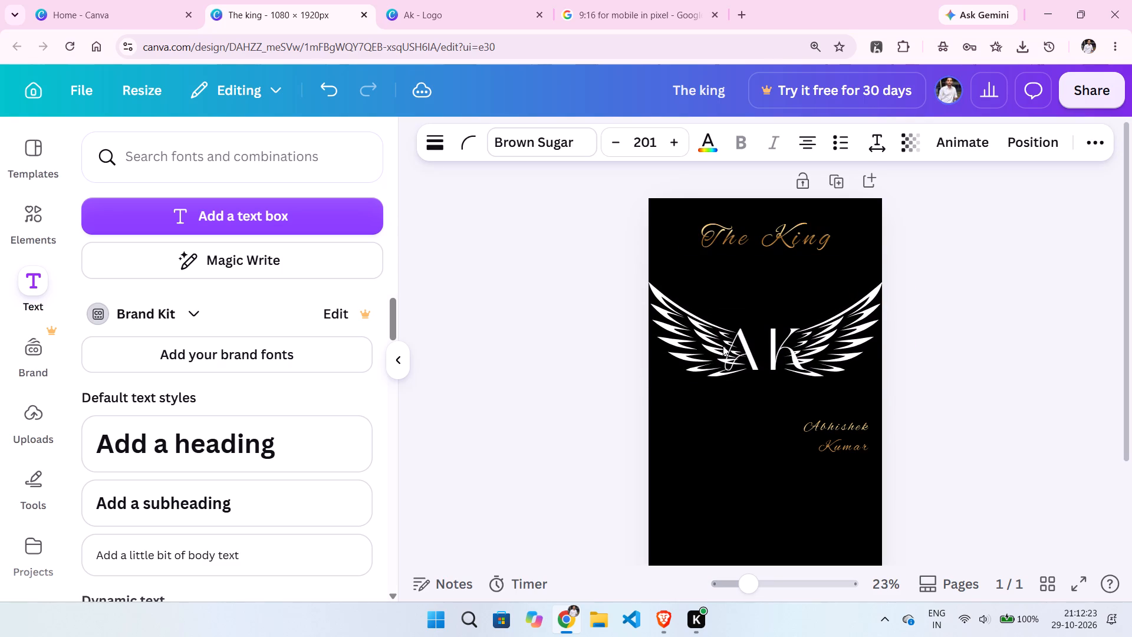
{"action": "key", "text": "shift+Down"}
{"action": "key", "text": "shift+Down"}
{"action": "key", "text": "shift+Down"}
{"action": "key", "text": "shift+Down"}
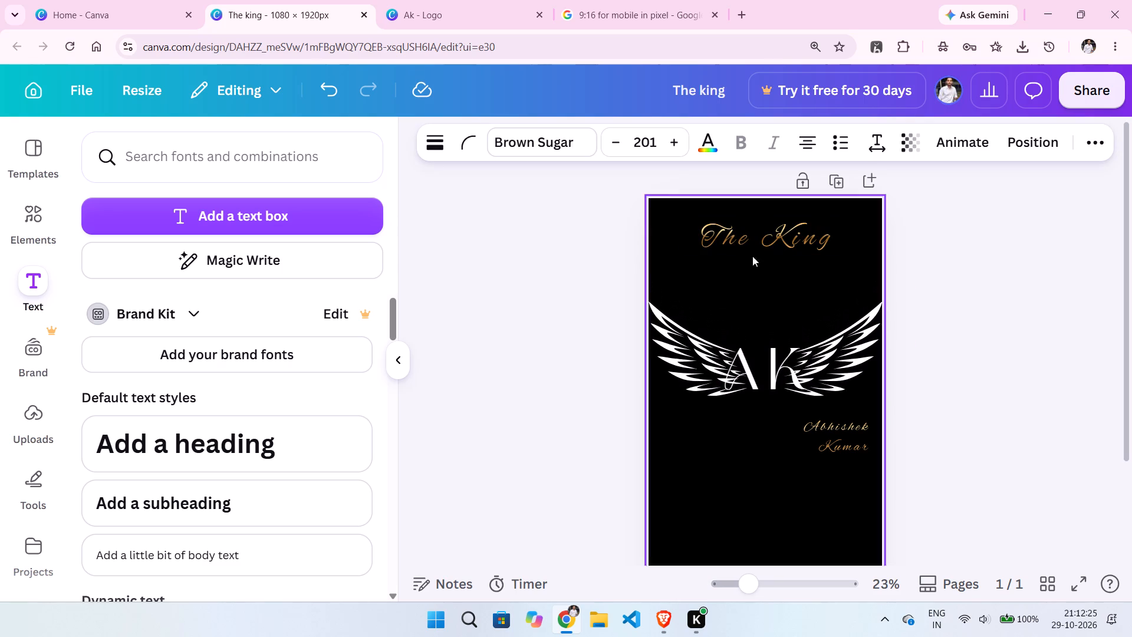
Move the "The King" text straight down to just above the wing tips.
{"action": "left_click", "coordinate": [761, 228]}
{"action": "key", "text": "shift+Down"}
{"action": "key", "text": "shift+Down"}
{"action": "key", "text": "shift+Down"}
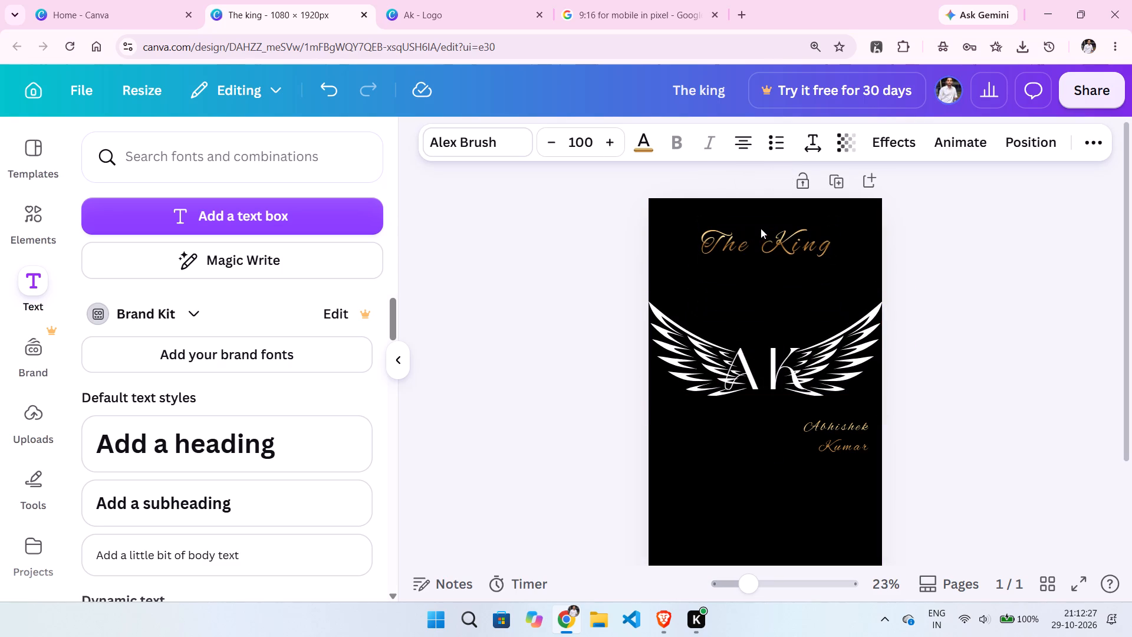
{"action": "key", "text": "shift+Down"}
{"action": "key", "text": "shift+Down"}
{"action": "key", "text": "shift+Down"}
{"action": "key", "text": "shift+Down"}
{"action": "key", "text": "shift+Down"}
{"action": "key", "text": "shift+Down"}
{"action": "key", "text": "shift+Down"}
{"action": "key", "text": "shift+Down"}
{"action": "key", "text": "shift+Down"}
{"action": "key", "text": "shift+Down"}
{"action": "key", "text": "shift+Down"}
{"action": "key", "text": "shift+Down"}
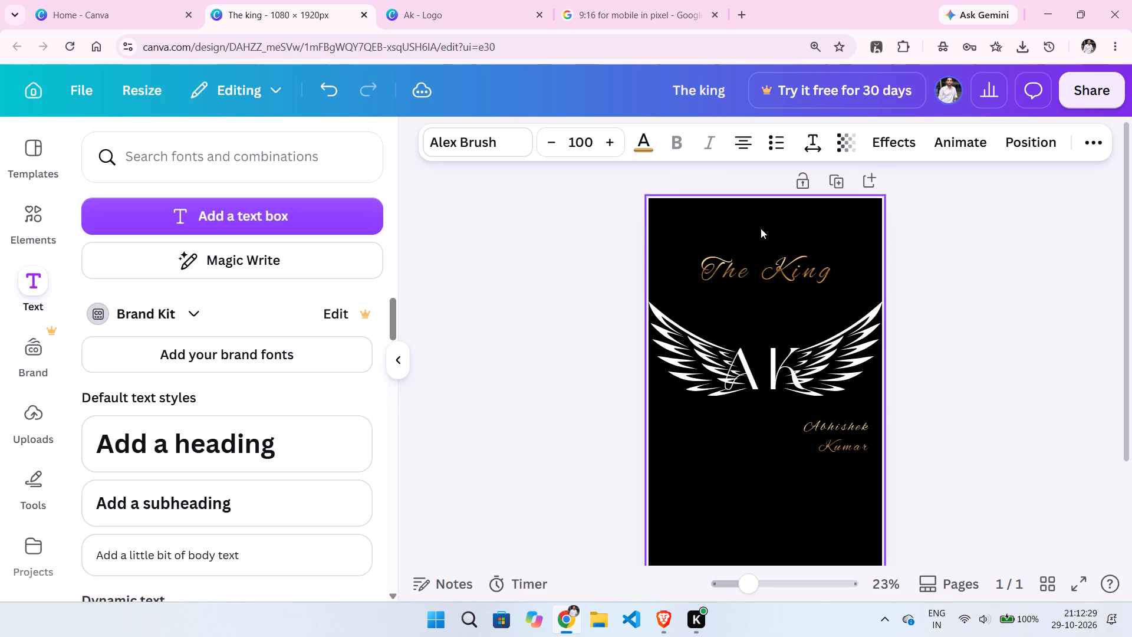
{"action": "key", "text": "shift+Down"}
{"action": "key", "text": "shift+Down"}
{"action": "key", "text": "shift+Down"}
{"action": "key", "text": "shift+Down"}
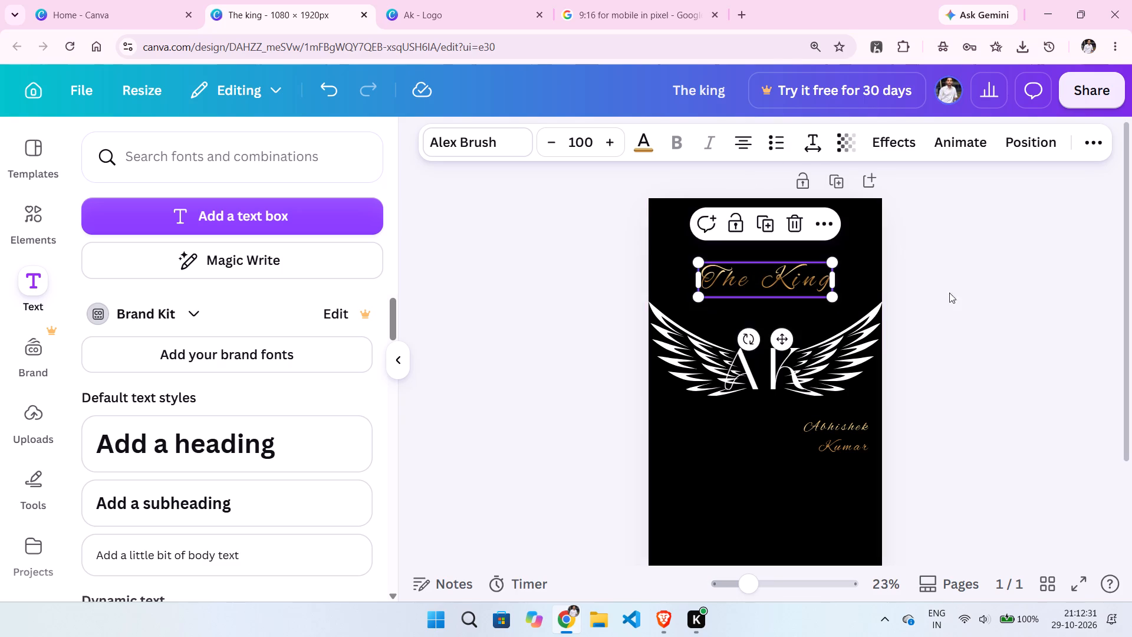
{"action": "left_click", "coordinate": [952, 302]}
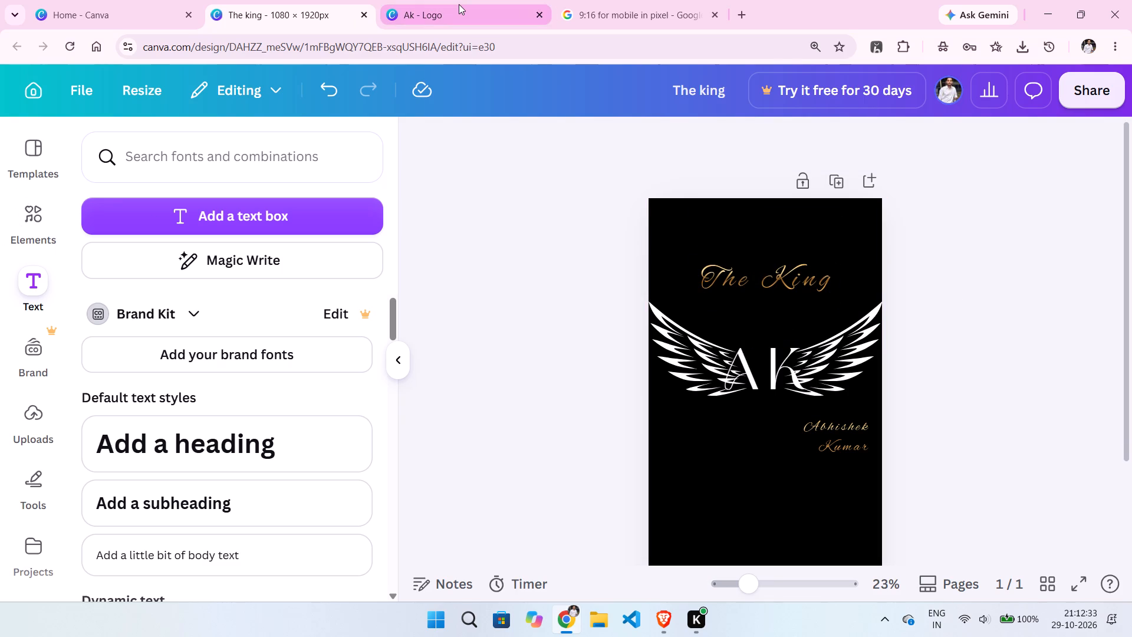
Add the recently used dripping crown graphic to the page and colour it light orange #ffbd59.
{"action": "left_click", "coordinate": [42, 228]}
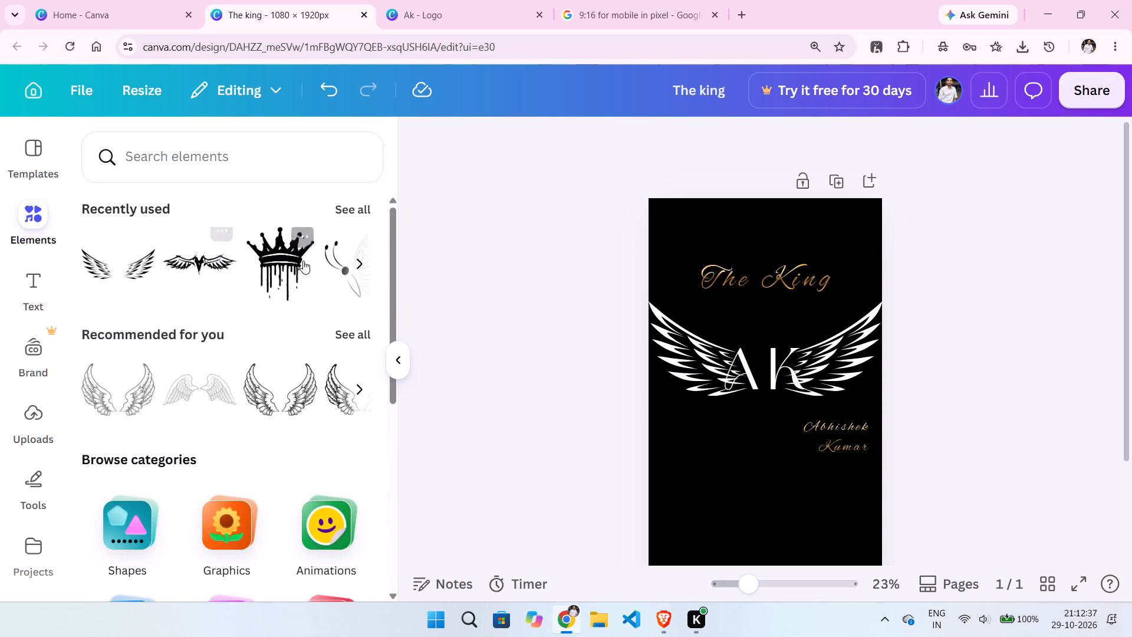
{"action": "left_click", "coordinate": [270, 261]}
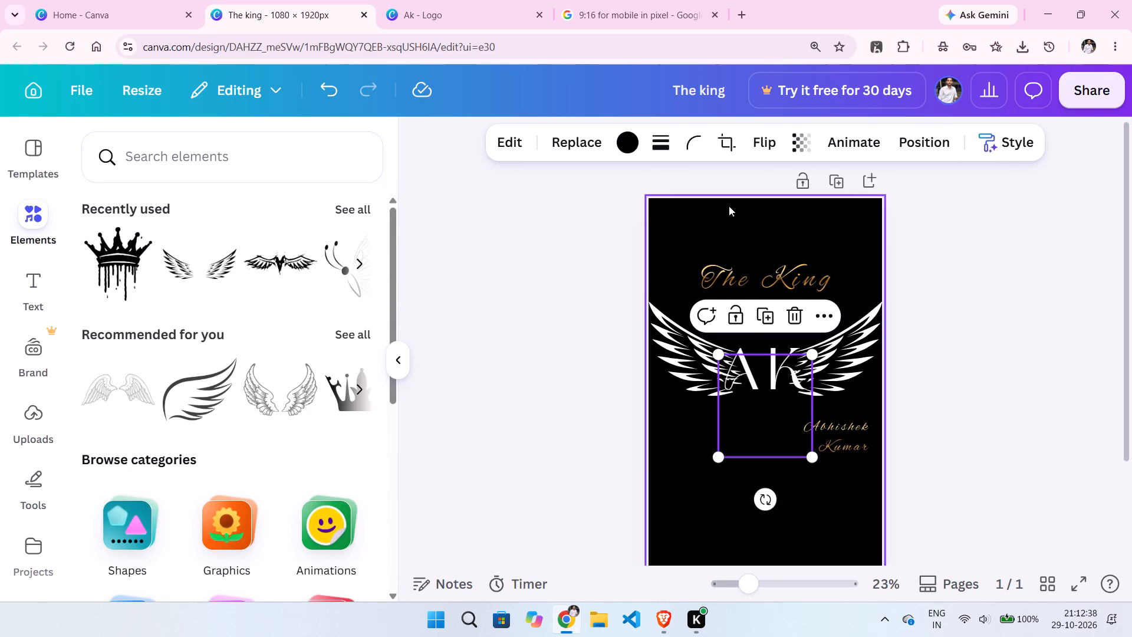
{"action": "left_click", "coordinate": [631, 129]}
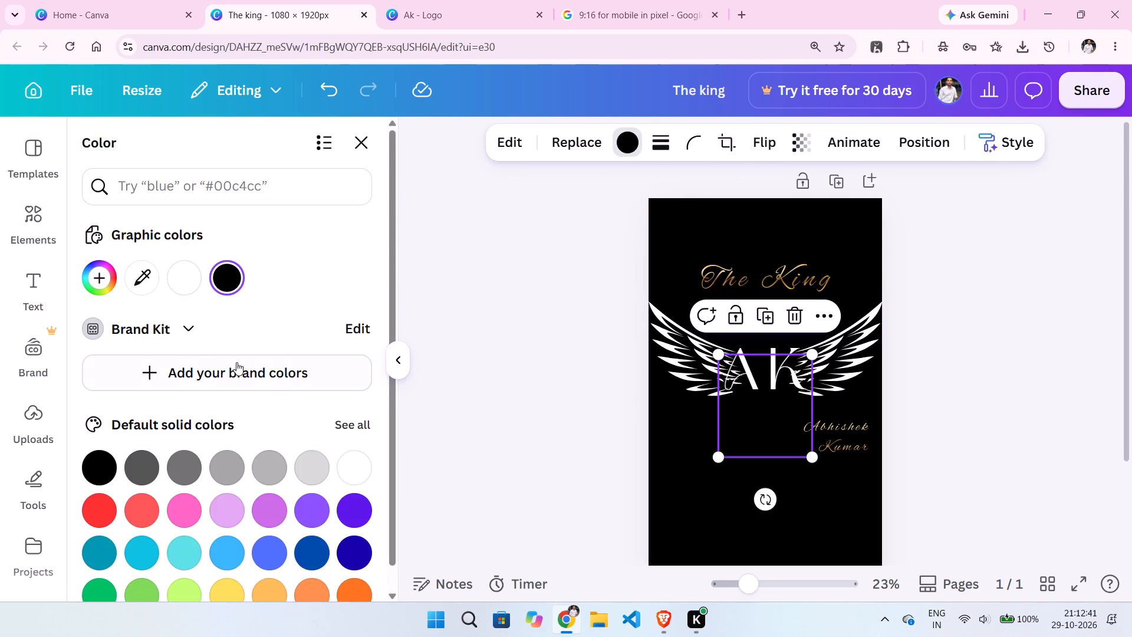
{"action": "scroll", "coordinate": [239, 436], "scroll_direction": "down", "scroll_amount": 6}
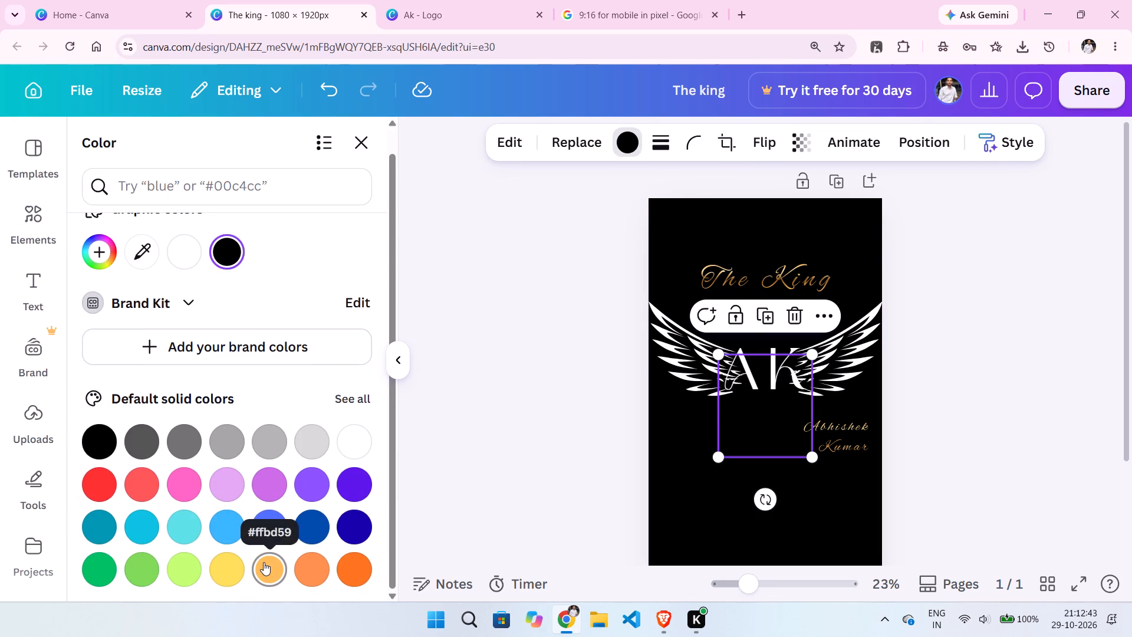
{"action": "left_click", "coordinate": [264, 562]}
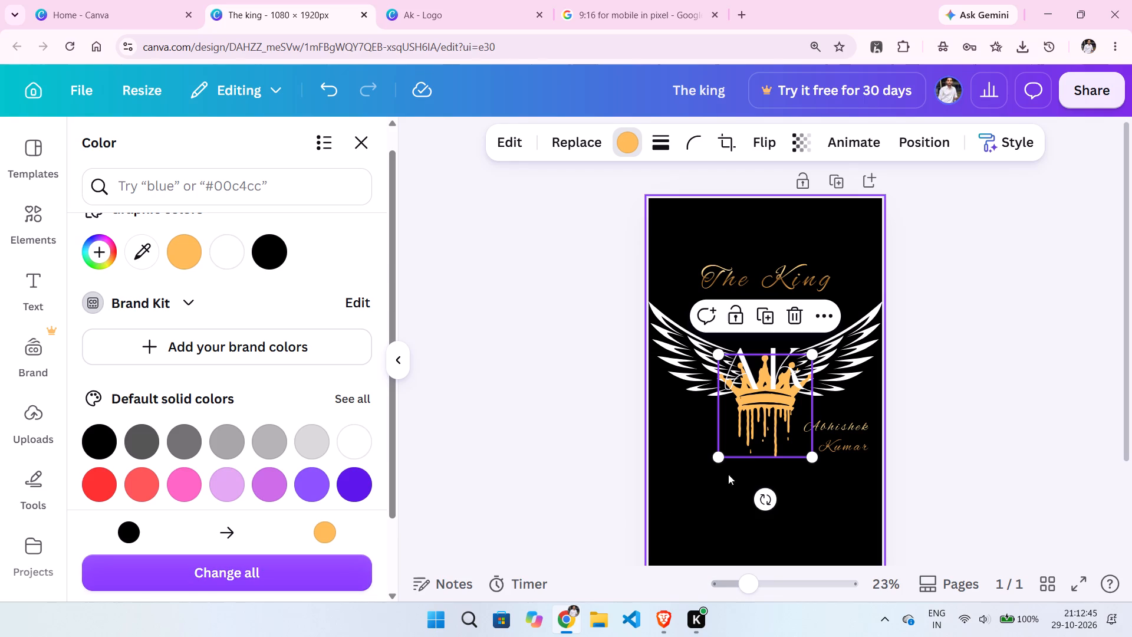
Shrink the crown to about half its size and centre it directly above the "The King" text.
{"action": "left_click_drag", "start_coordinate": [805, 455], "coordinate": [758, 399]}
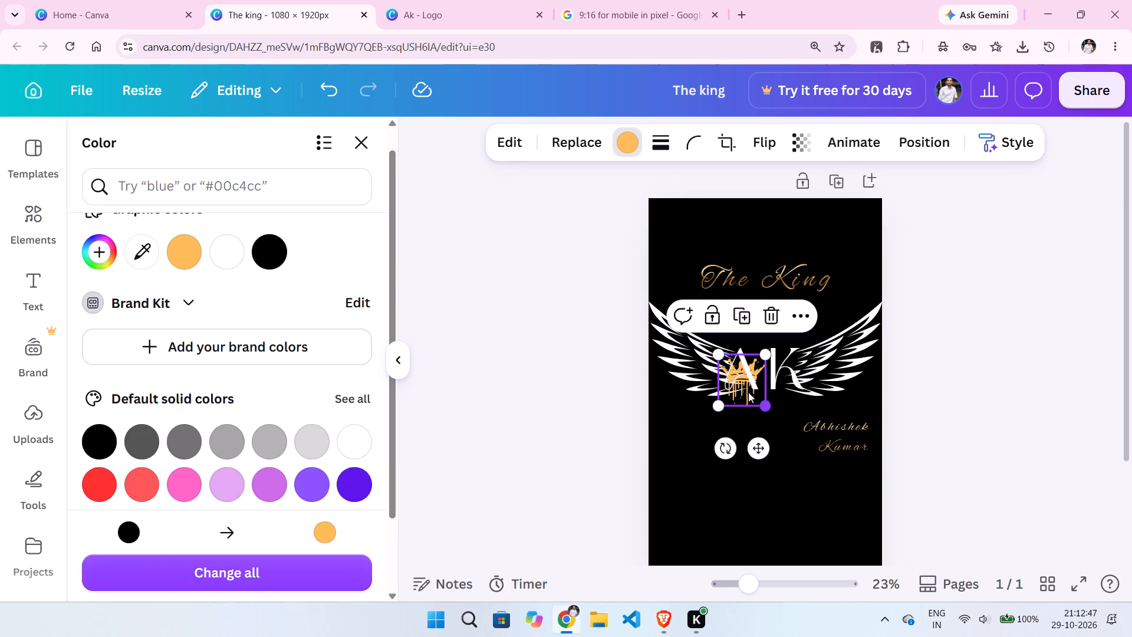
{"action": "left_click_drag", "start_coordinate": [735, 390], "coordinate": [757, 251]}
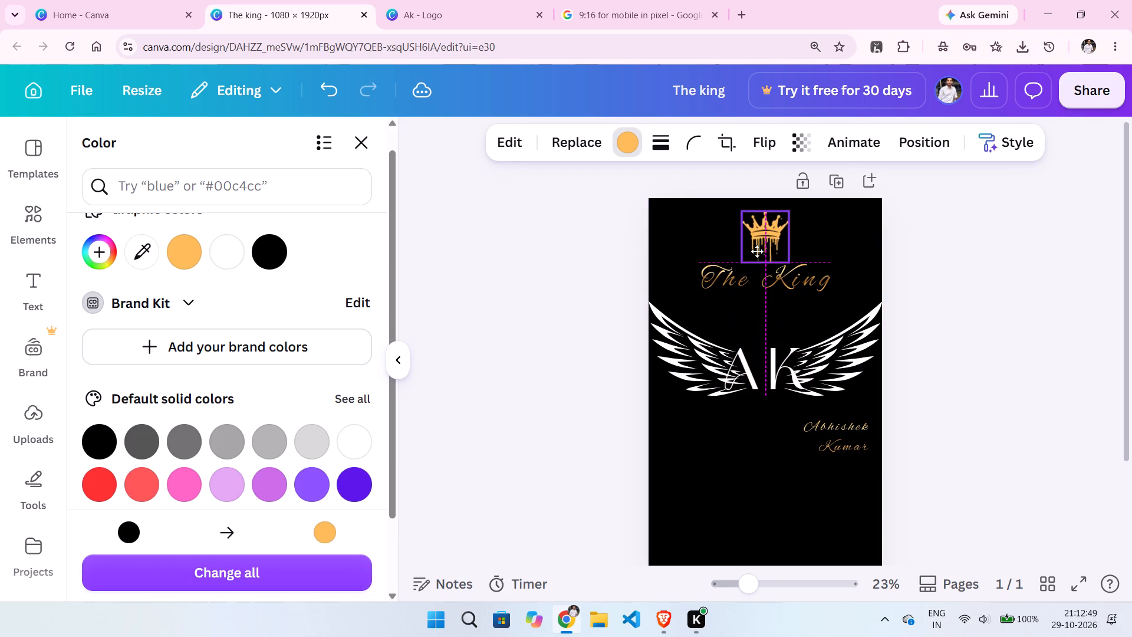
{"action": "left_click_drag", "start_coordinate": [757, 251], "coordinate": [756, 249]}
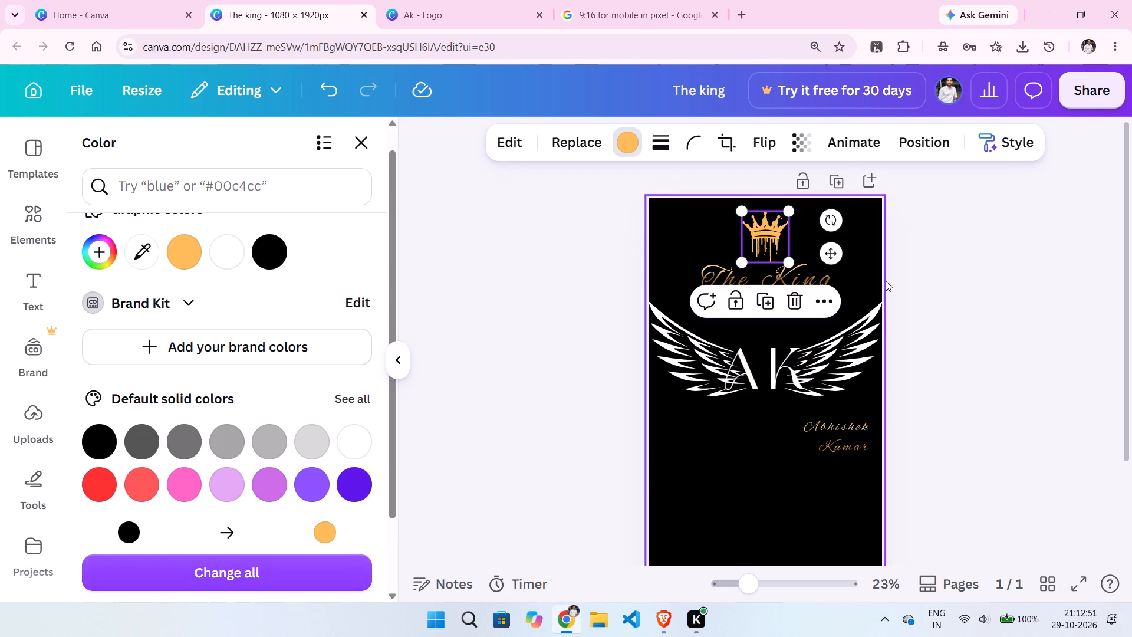
{"action": "left_click", "coordinate": [918, 294]}
{"action": "left_click", "coordinate": [943, 365]}
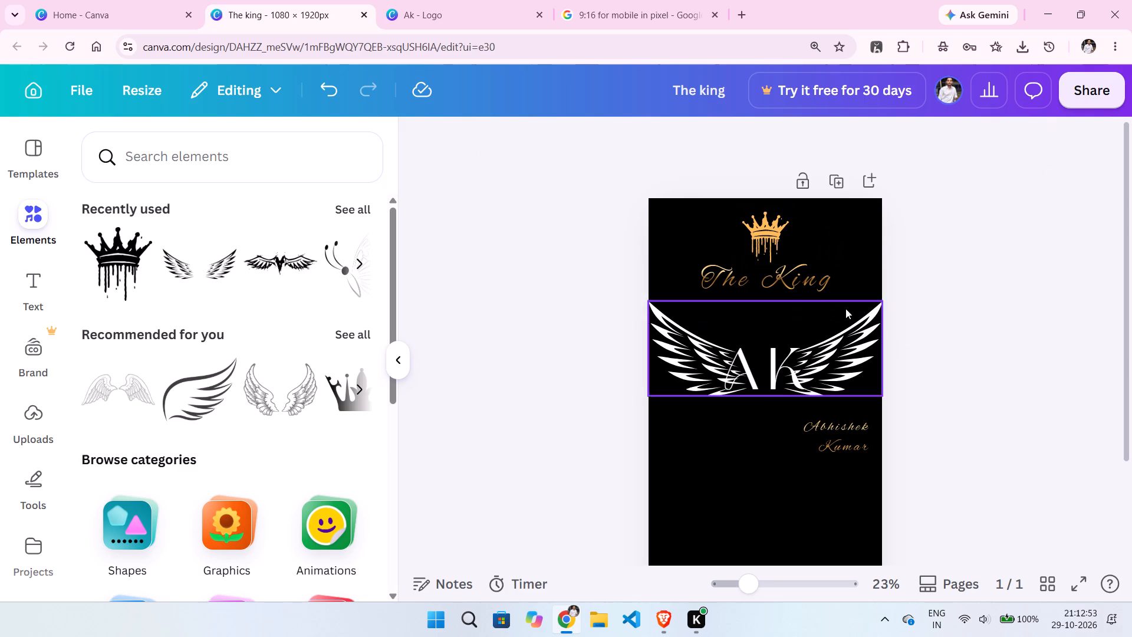
Lower the "The King" text between the wing tips and move the crown slightly down to the top margin, horizontally centred.
{"action": "left_click_drag", "start_coordinate": [779, 278], "coordinate": [780, 295]}
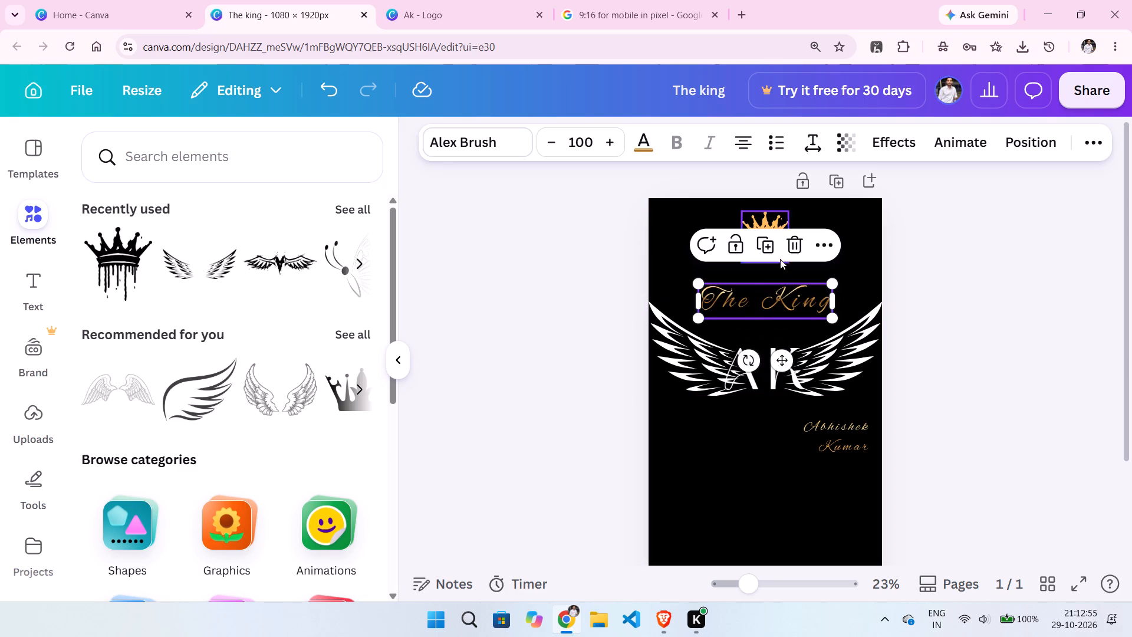
{"action": "left_click_drag", "start_coordinate": [768, 218], "coordinate": [766, 233]}
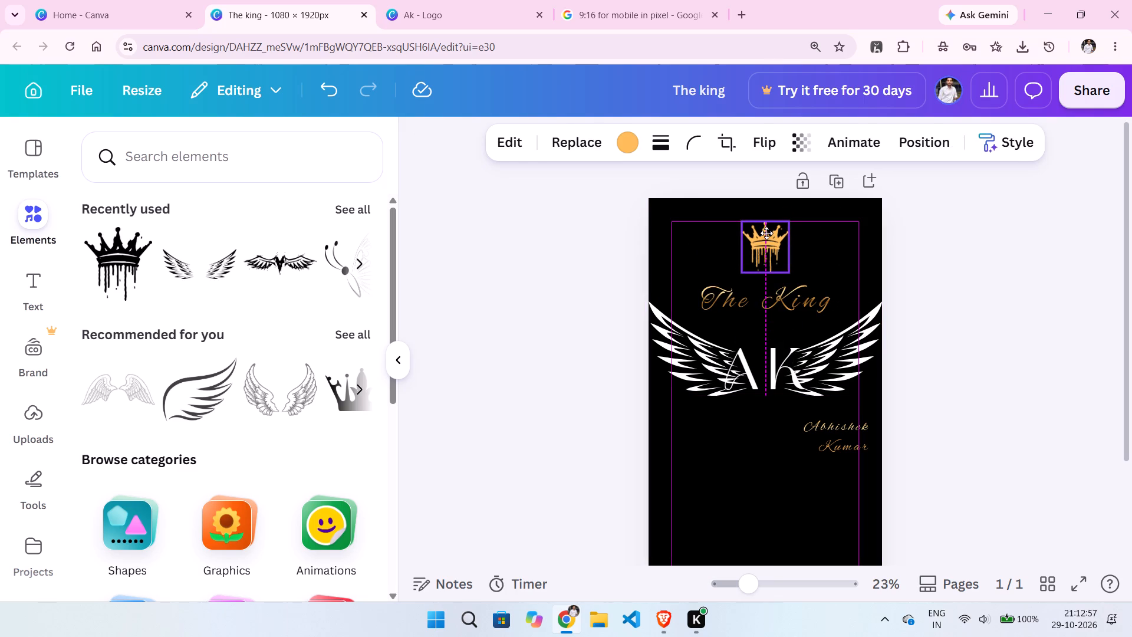
Fine-tune the crown's position so it sits horizontally centred against the top margin, and deselect it.
{"action": "left_click_drag", "start_coordinate": [766, 233], "coordinate": [765, 231]}
{"action": "left_click_drag", "start_coordinate": [765, 231], "coordinate": [767, 232]}
{"action": "left_click", "coordinate": [946, 284]}
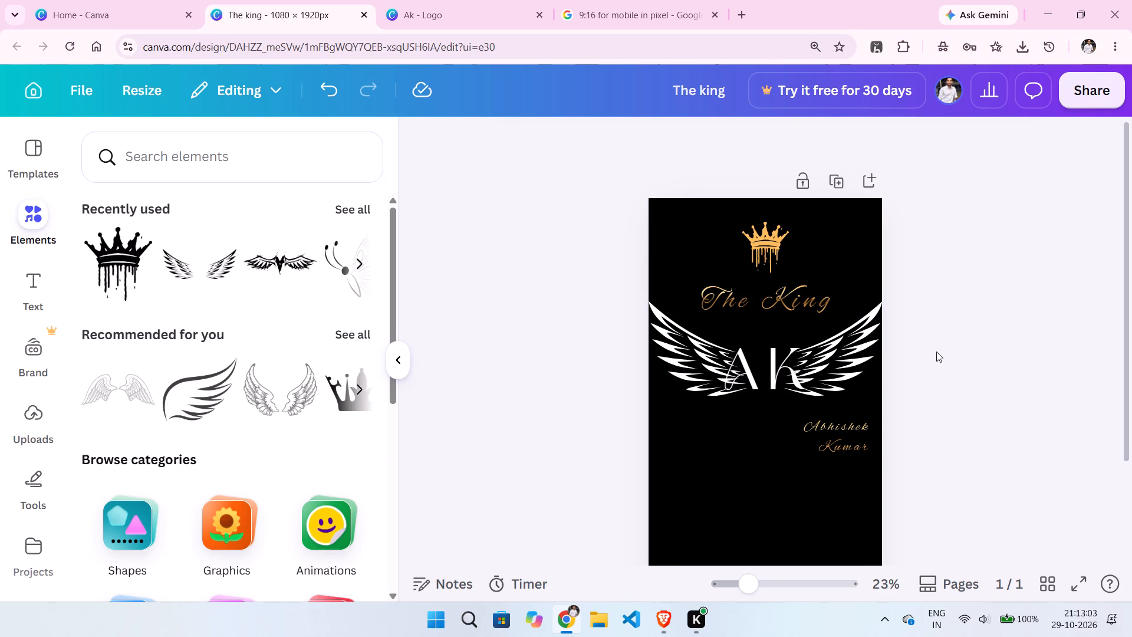
Review the whole mobile page, checking the layout of the crown, title, wings, AK letters and owner's name.
{"action": "scroll", "coordinate": [916, 432], "scroll_direction": "down", "scroll_amount": 4}
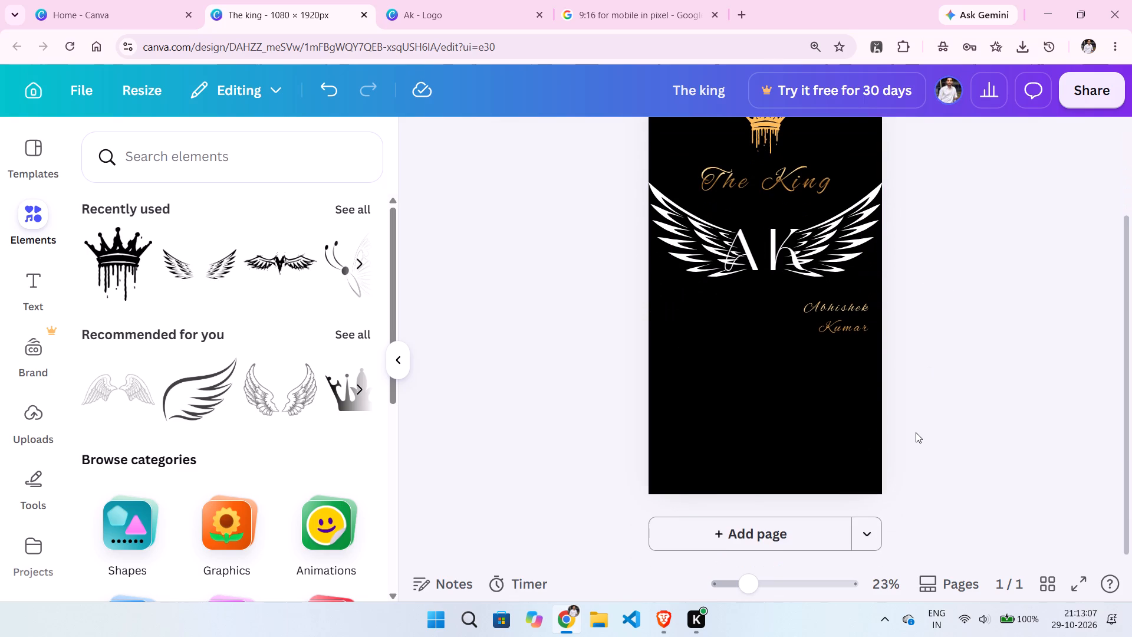
{"action": "scroll", "coordinate": [916, 432], "scroll_direction": "up", "scroll_amount": 2}
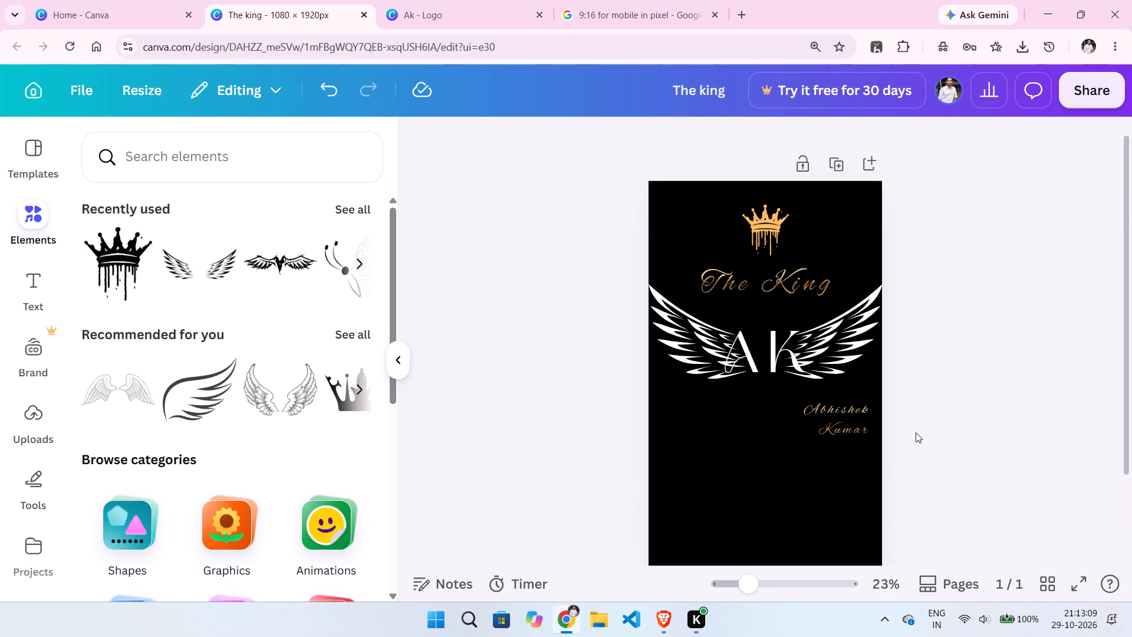
{"action": "scroll", "coordinate": [916, 432], "scroll_direction": "down", "scroll_amount": 2}
{"action": "scroll", "coordinate": [916, 432], "scroll_direction": "up", "scroll_amount": 1}
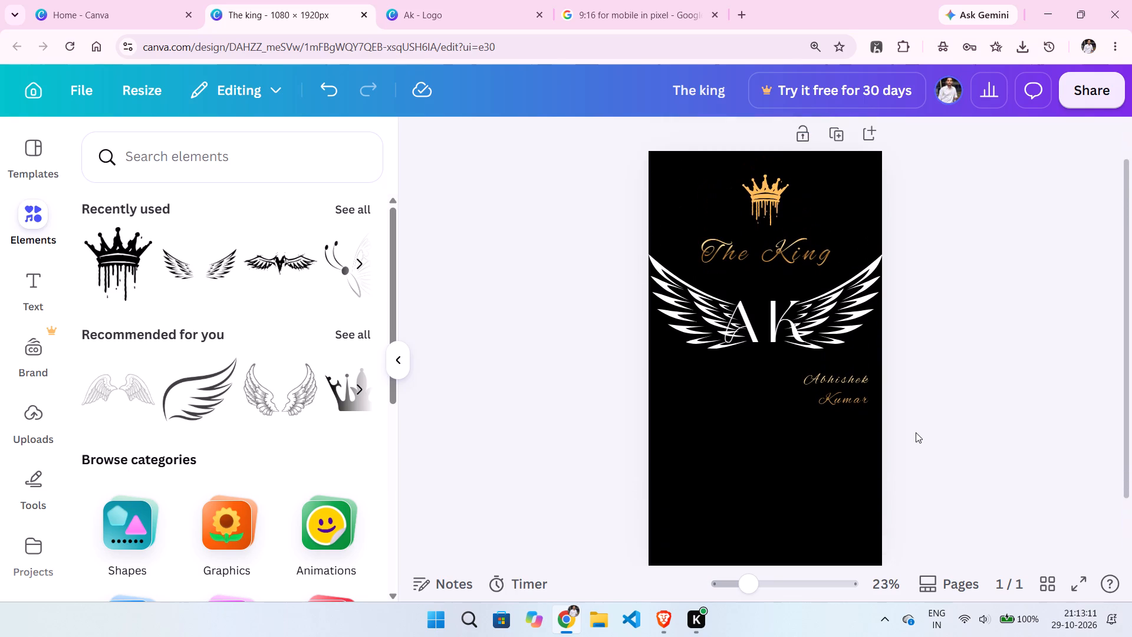
{"action": "scroll", "coordinate": [916, 432], "scroll_direction": "down", "scroll_amount": 1}
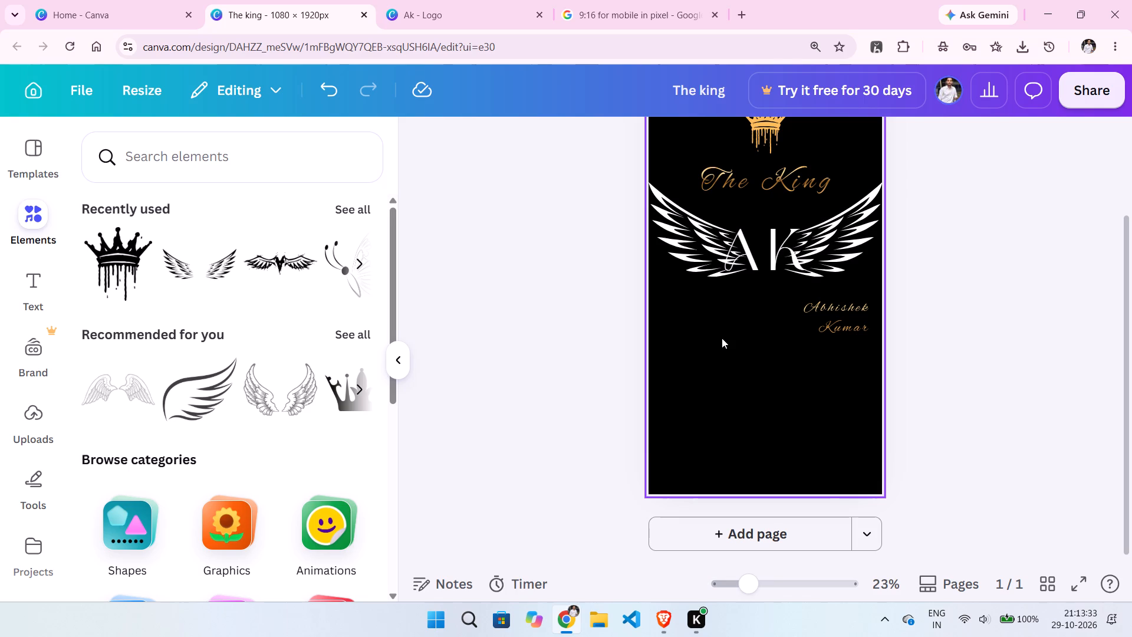
{"action": "scroll", "coordinate": [722, 338], "scroll_direction": "up", "scroll_amount": 1}
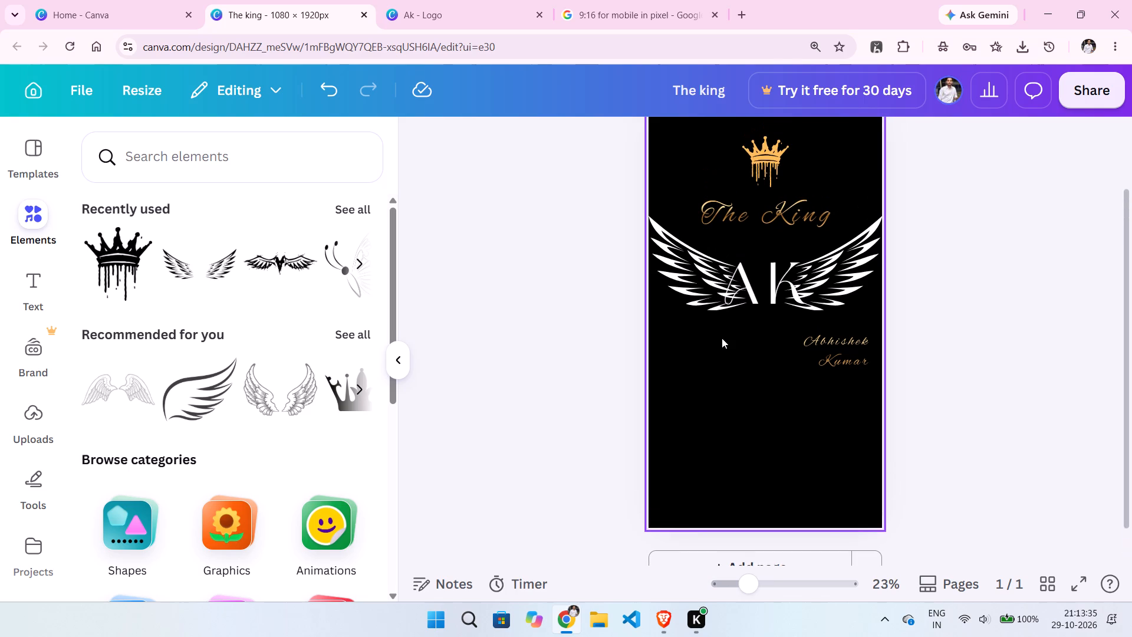
{"action": "scroll", "coordinate": [722, 338], "scroll_direction": "up", "scroll_amount": 1}
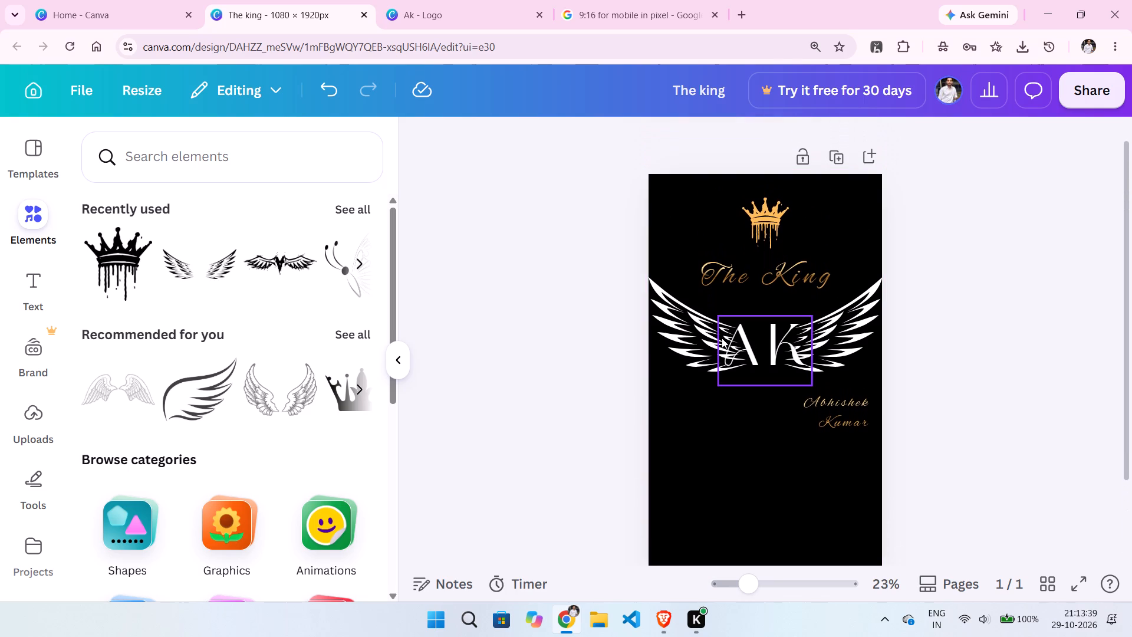
{"action": "scroll", "coordinate": [722, 338], "scroll_direction": "down", "scroll_amount": 1}
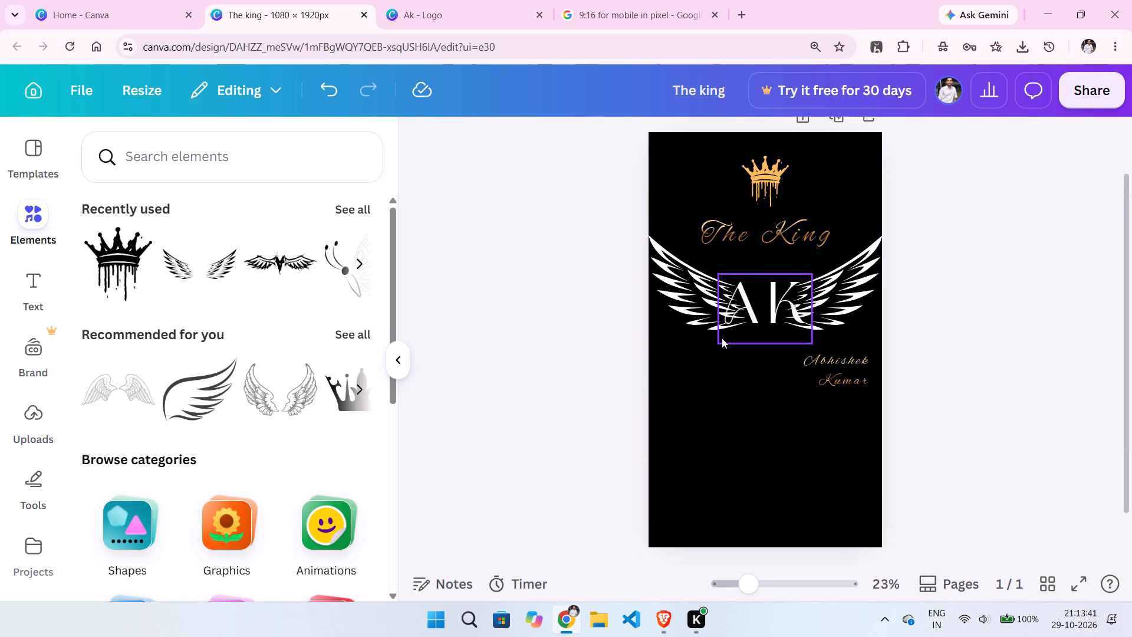
{"action": "scroll", "coordinate": [722, 338], "scroll_direction": "down", "scroll_amount": 1}
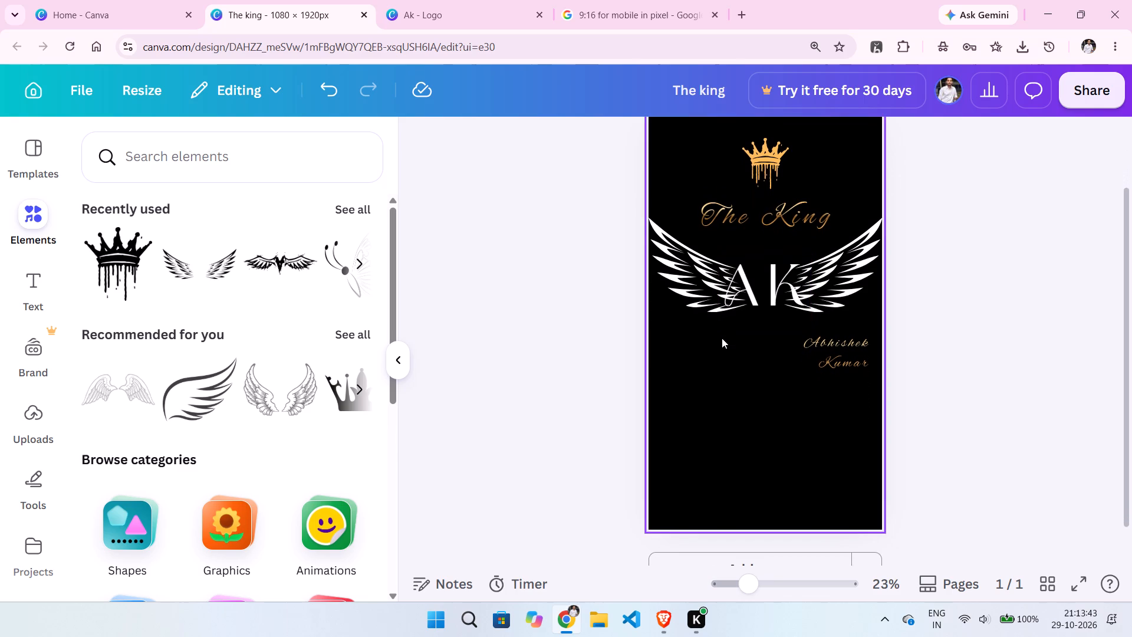
{"action": "scroll", "coordinate": [722, 338], "scroll_direction": "up", "scroll_amount": 1}
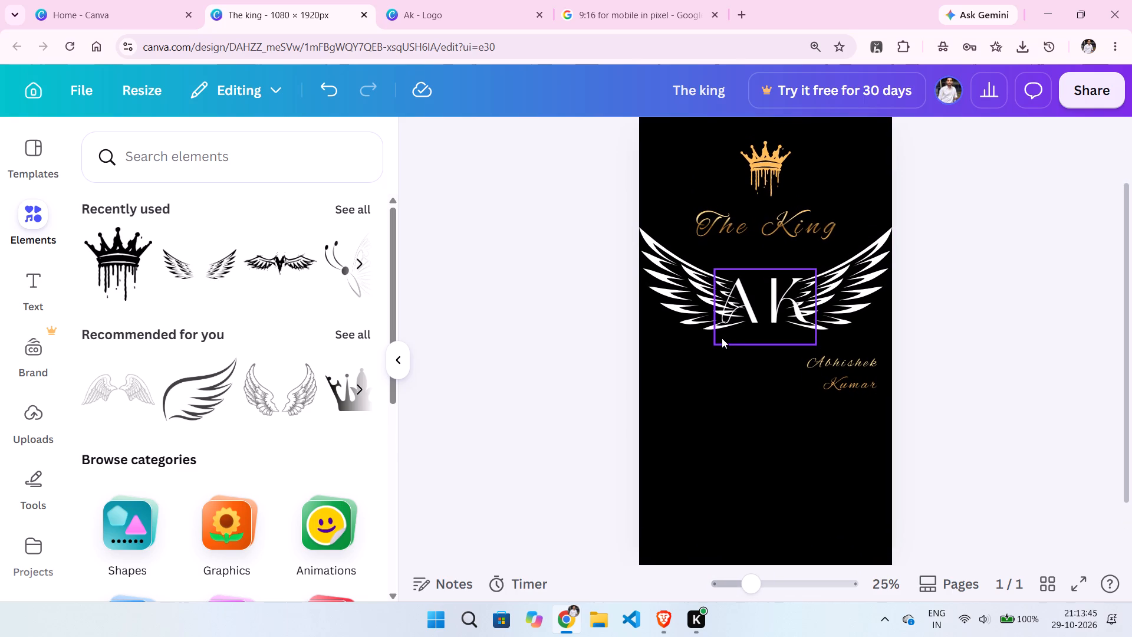
{"action": "scroll", "coordinate": [722, 338], "scroll_direction": "left", "scroll_amount": 1}
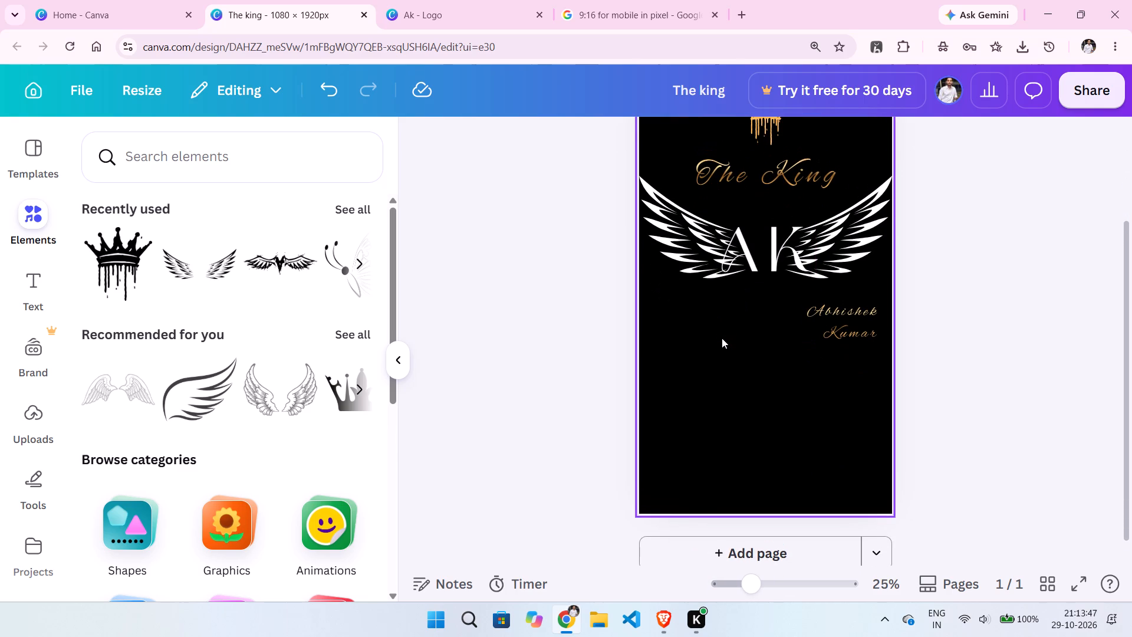
{"action": "scroll", "coordinate": [722, 338], "scroll_direction": "up", "scroll_amount": 1}
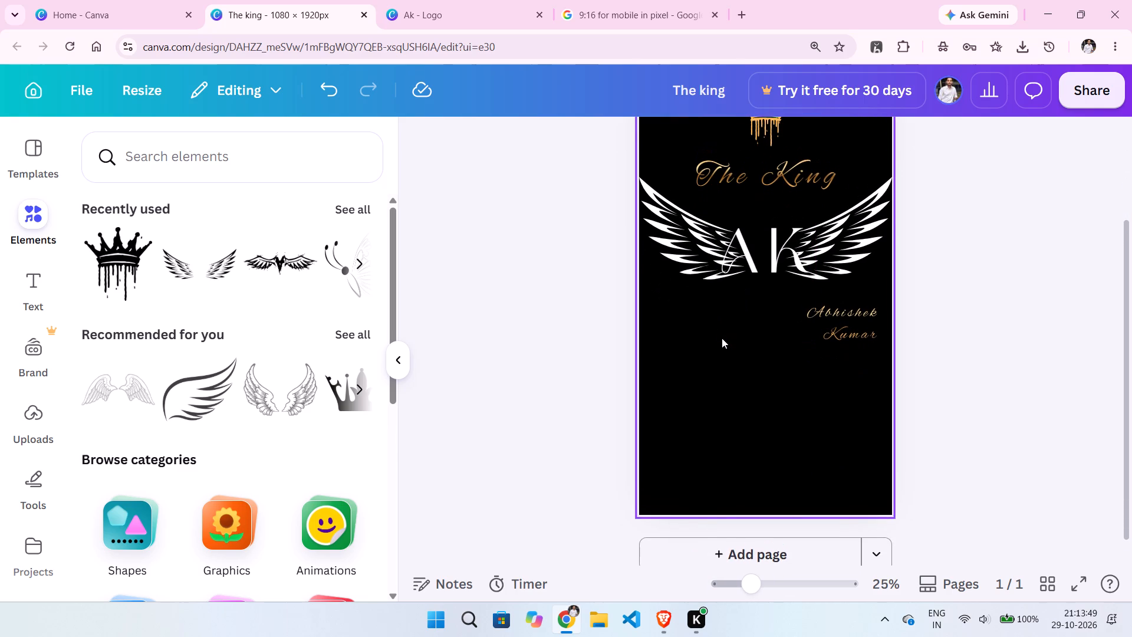
{"action": "scroll", "coordinate": [722, 338], "scroll_direction": "up", "scroll_amount": 1}
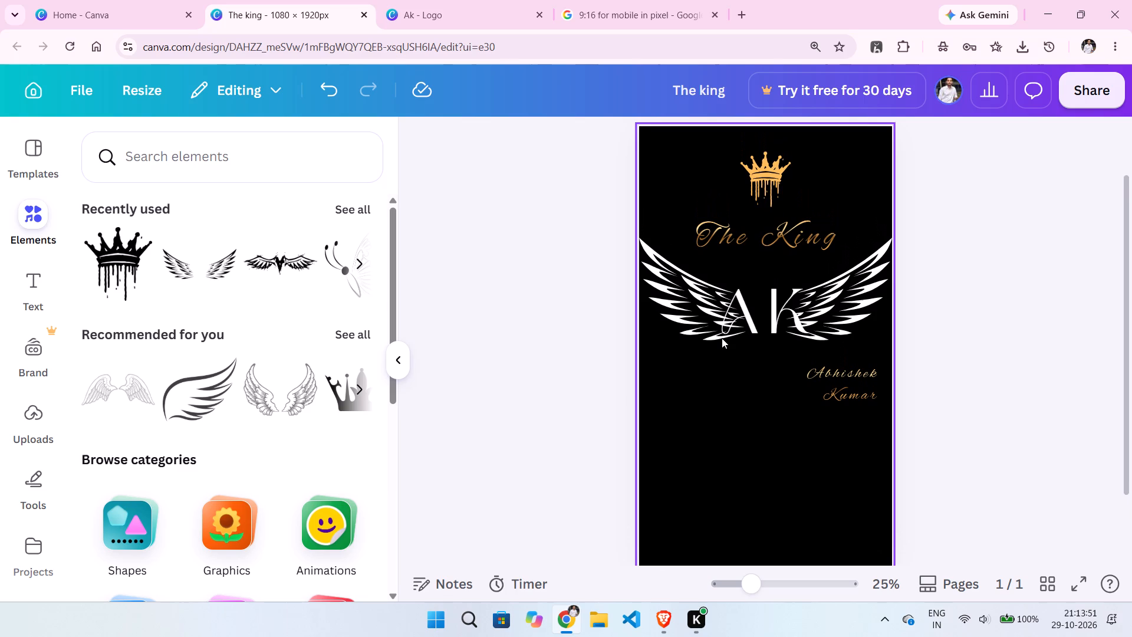
{"action": "scroll", "coordinate": [722, 338], "scroll_direction": "up", "scroll_amount": 1}
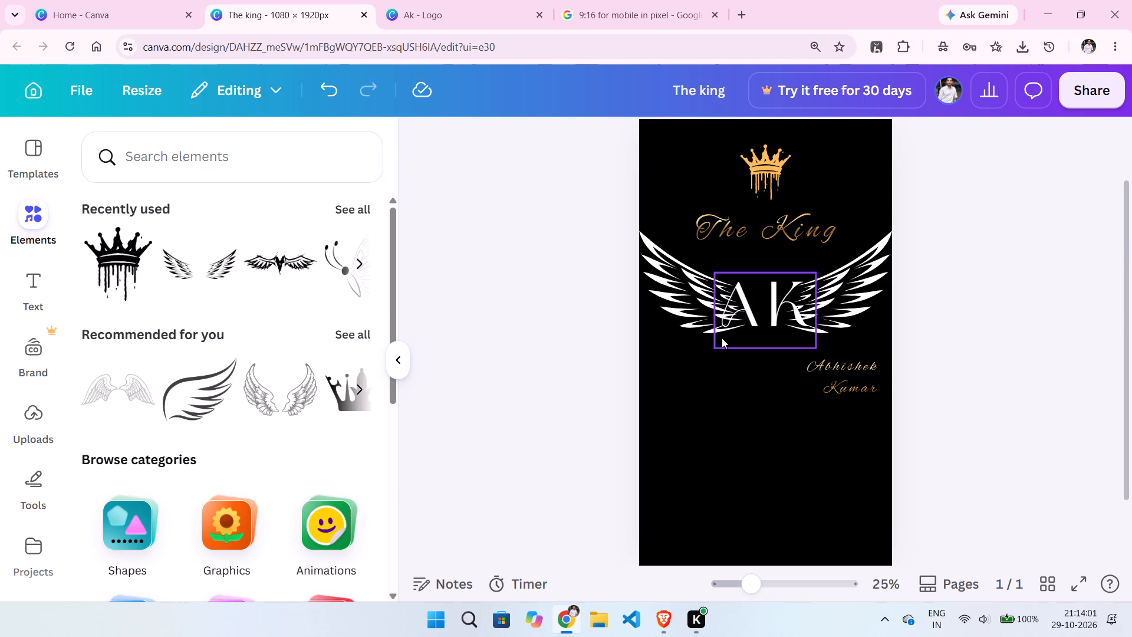
Set the font size of the owner's name text below the wings to 60.
{"action": "left_click", "coordinate": [980, 338]}
{"action": "triple_click", "coordinate": [858, 372]}
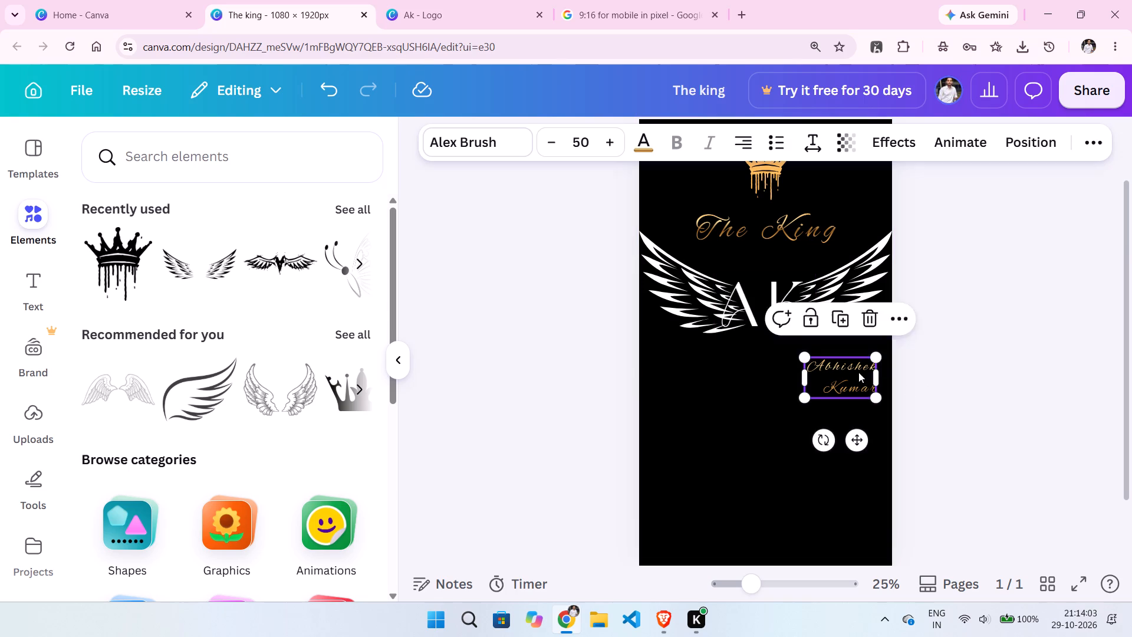
{"action": "key", "text": "ctrl+a"}
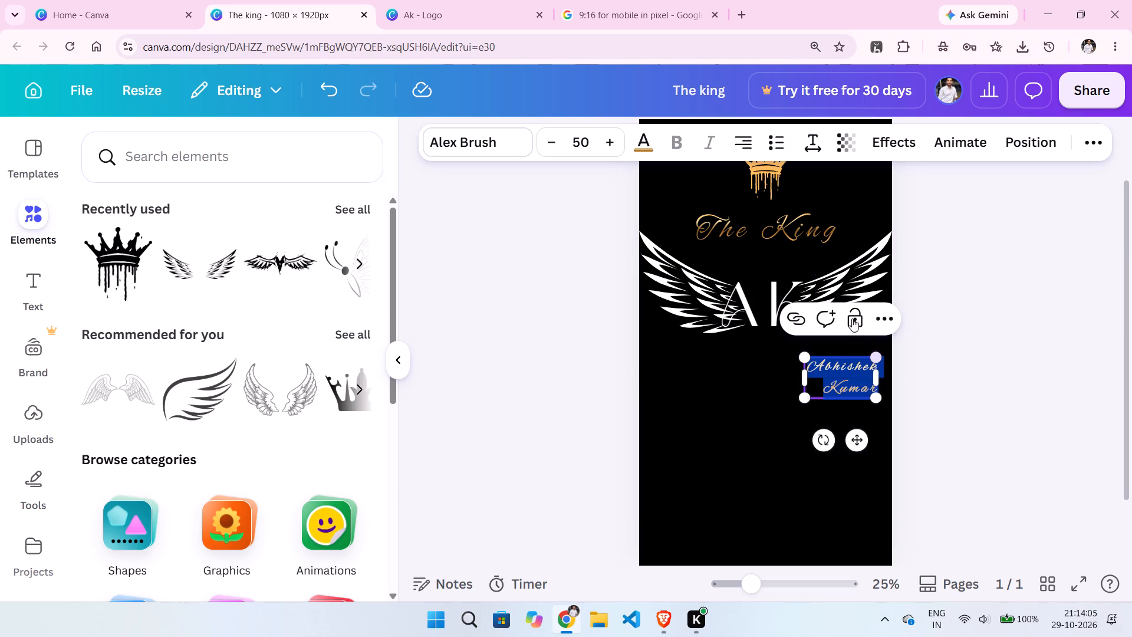
{"action": "left_click", "coordinate": [581, 145]}
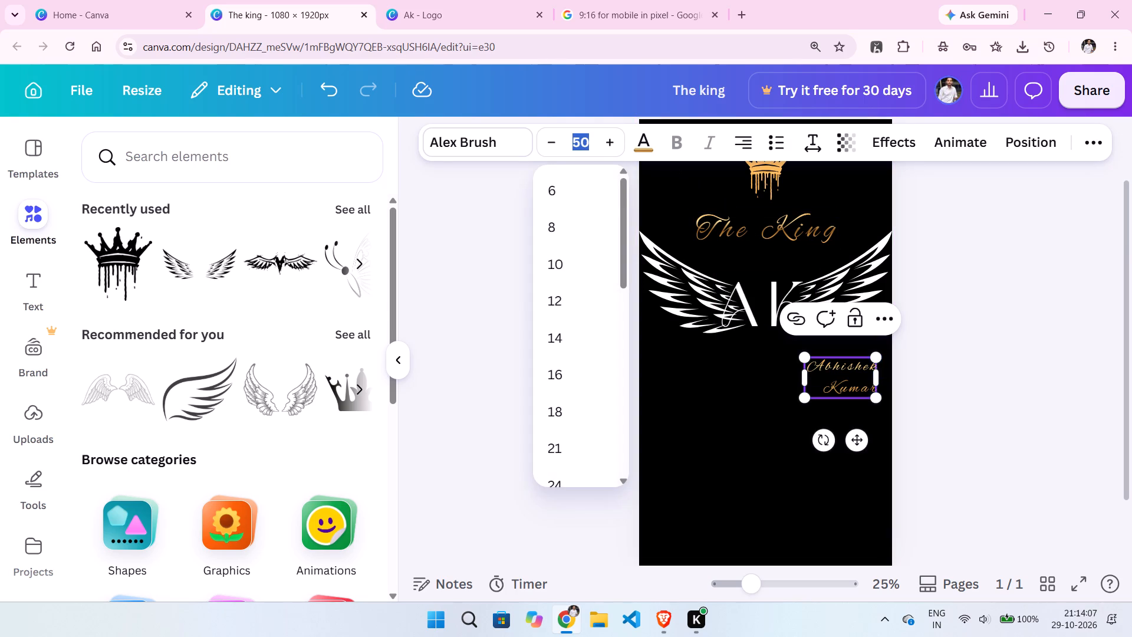
{"action": "type", "text": "60"}
{"action": "key", "text": "Return"}
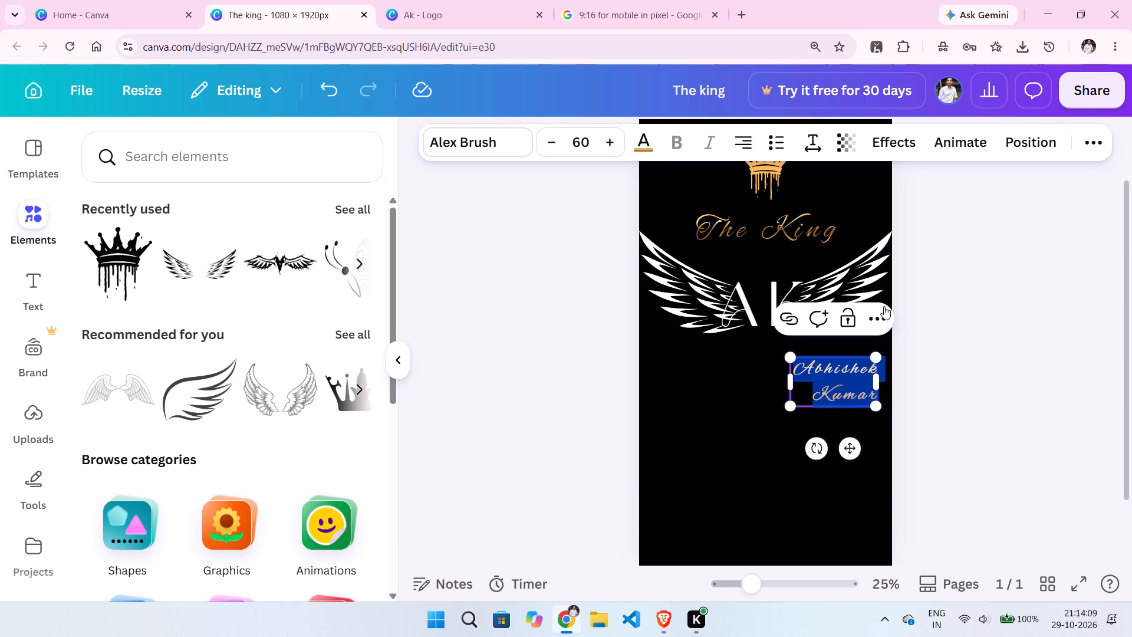
{"action": "left_click", "coordinate": [942, 409]}
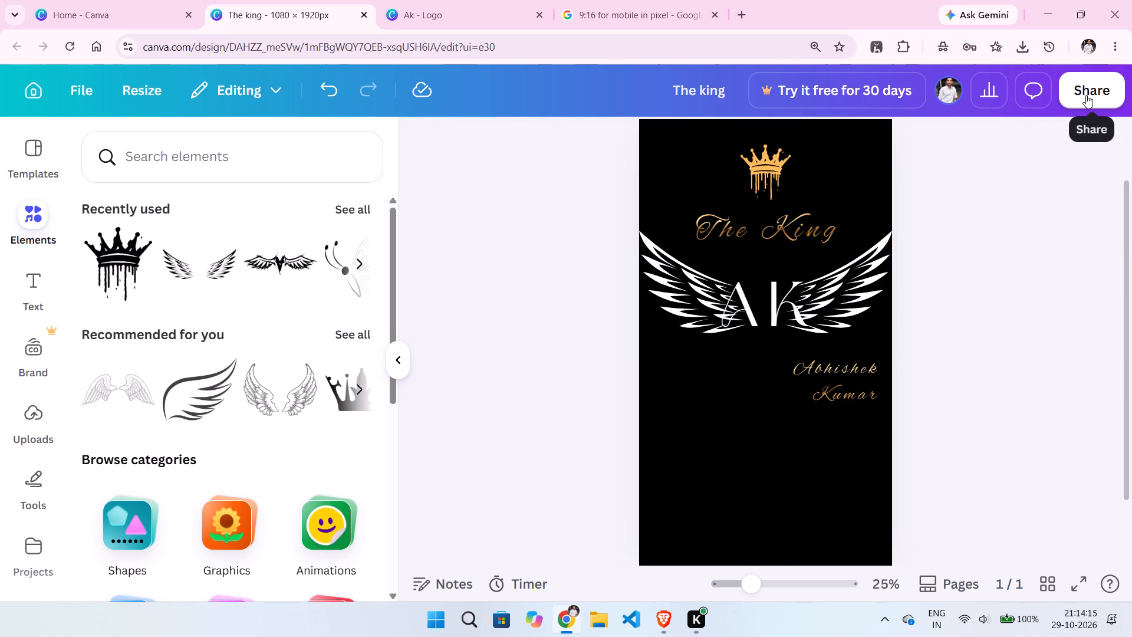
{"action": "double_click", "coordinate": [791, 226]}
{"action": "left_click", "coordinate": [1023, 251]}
Download the design as a high-quality PNG at 1,080 × 1,920 px.
{"action": "left_click", "coordinate": [1079, 96]}
{"action": "left_click", "coordinate": [791, 513]}
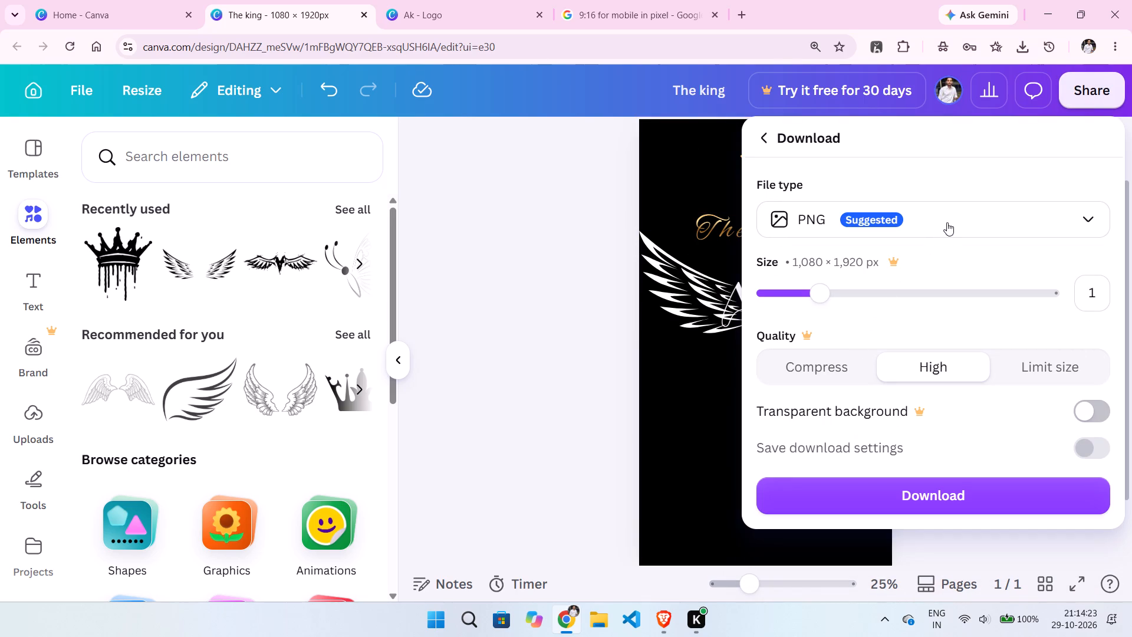
{"action": "left_click", "coordinate": [947, 222]}
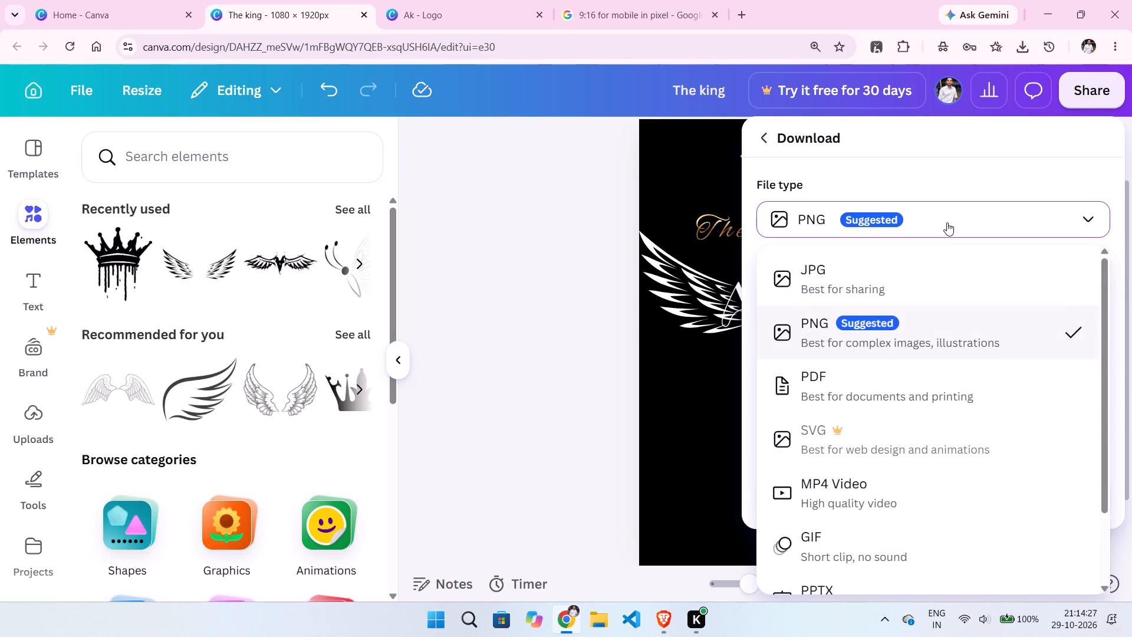
{"action": "left_click", "coordinate": [947, 222]}
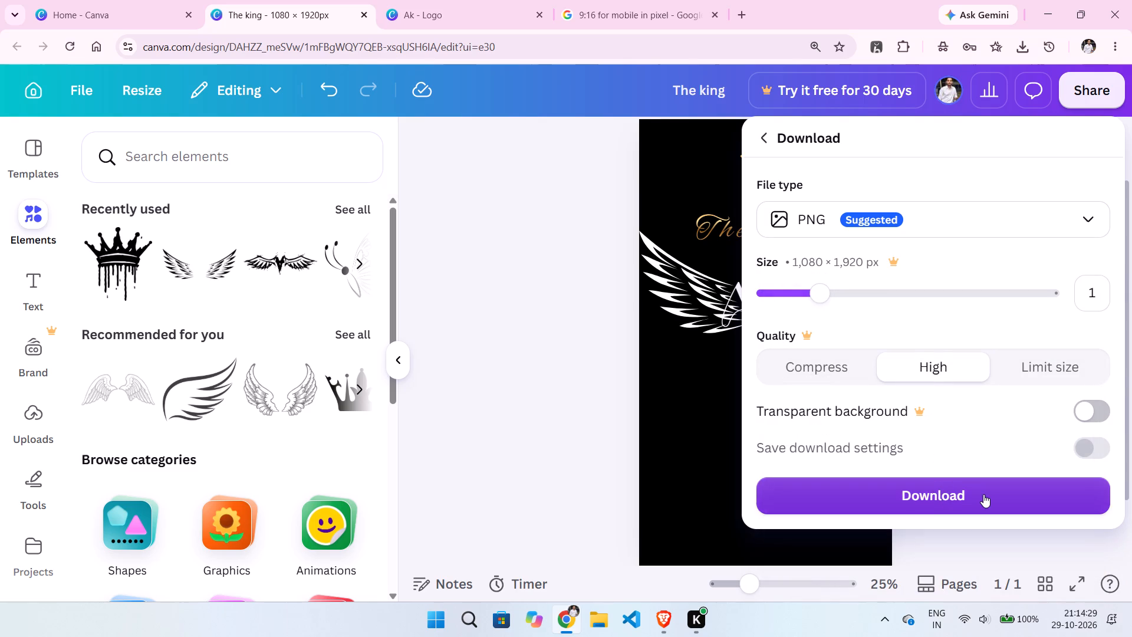
{"action": "left_click", "coordinate": [993, 494]}
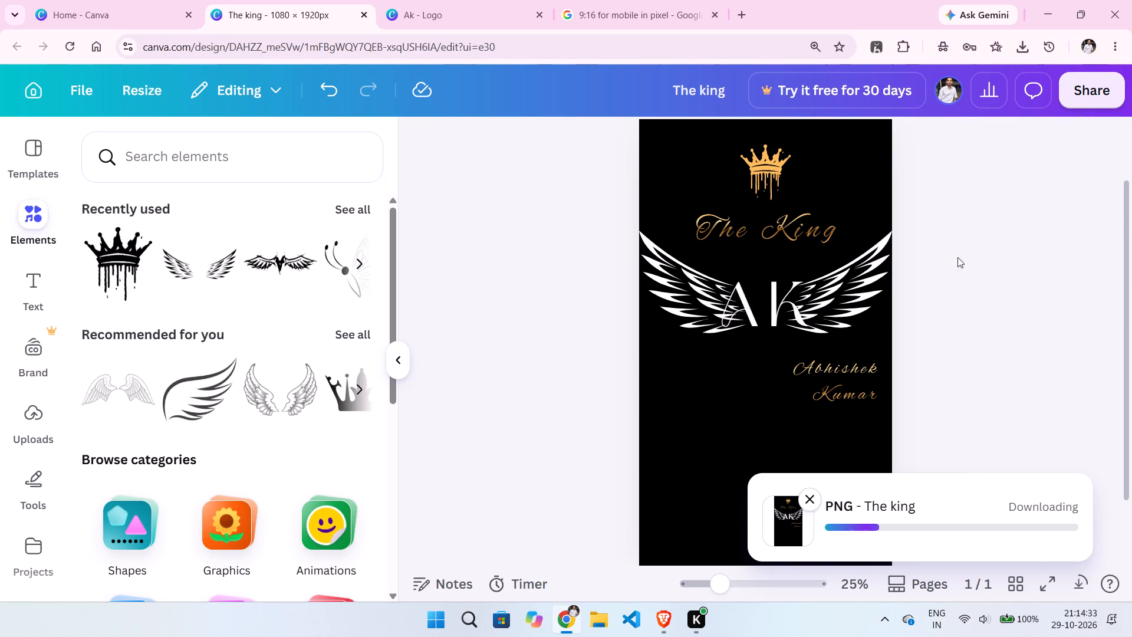
Capitalise the second word of the design's title so that it reads "The King".
{"action": "left_click", "coordinate": [711, 86]}
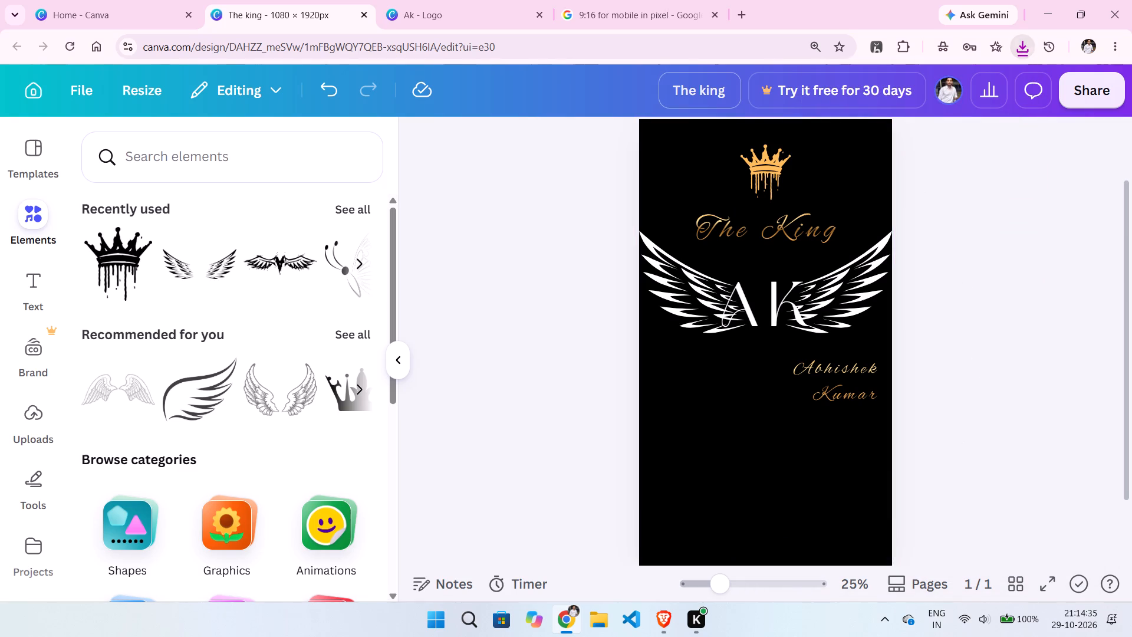
{"action": "left_click", "coordinate": [706, 92]}
{"action": "key", "text": "BackSpace"}
{"action": "key", "text": "shift+k"}
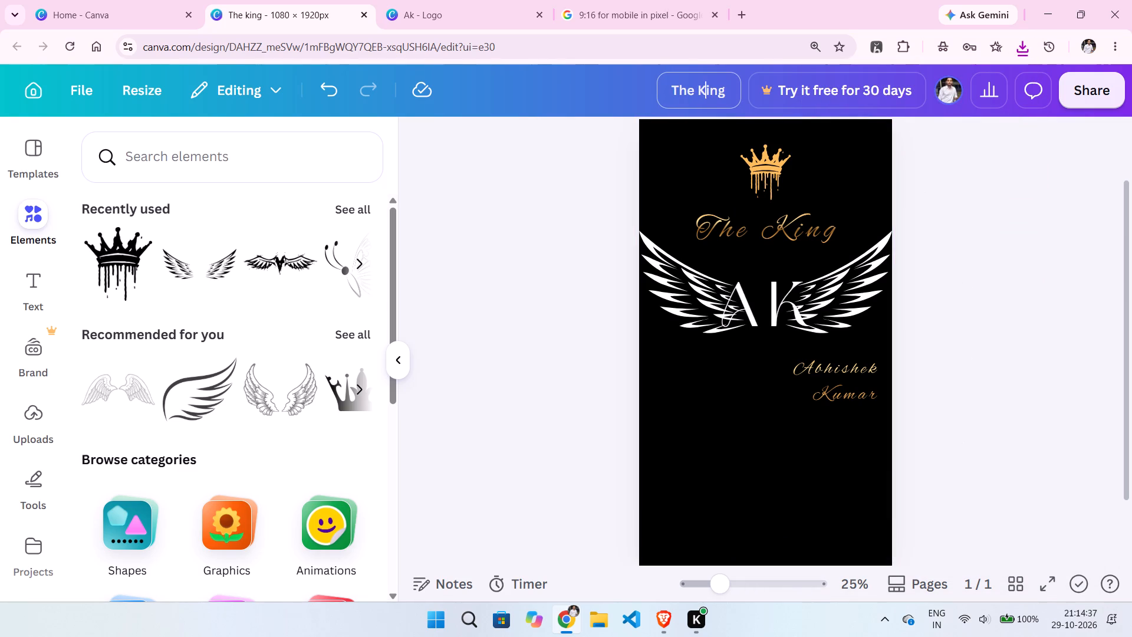
{"action": "left_click", "coordinate": [944, 265]}
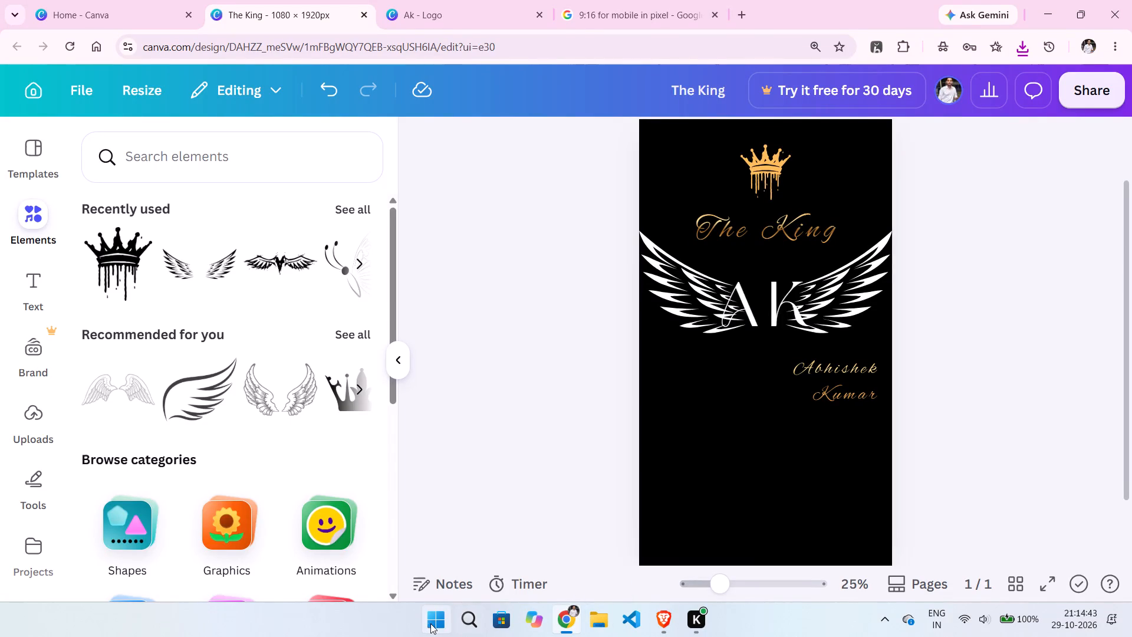
Switch to File Explorer and share "The king" image from the Downloads folder with the moto g64 5G phone.
{"action": "left_click", "coordinate": [598, 616]}
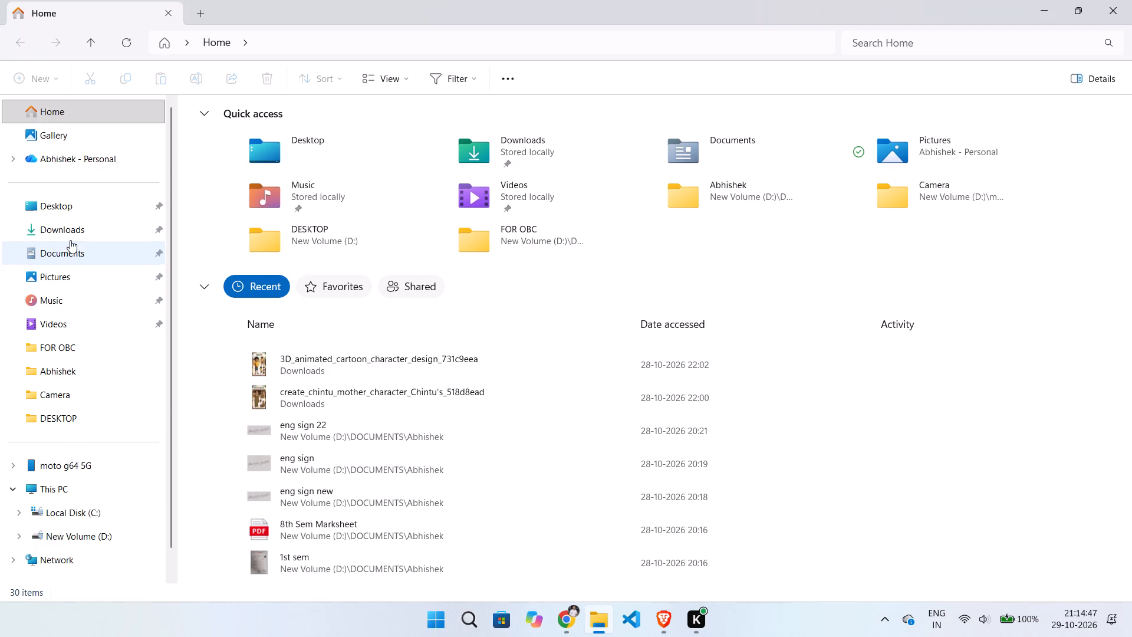
{"action": "left_click", "coordinate": [70, 234]}
{"action": "left_click", "coordinate": [233, 170]}
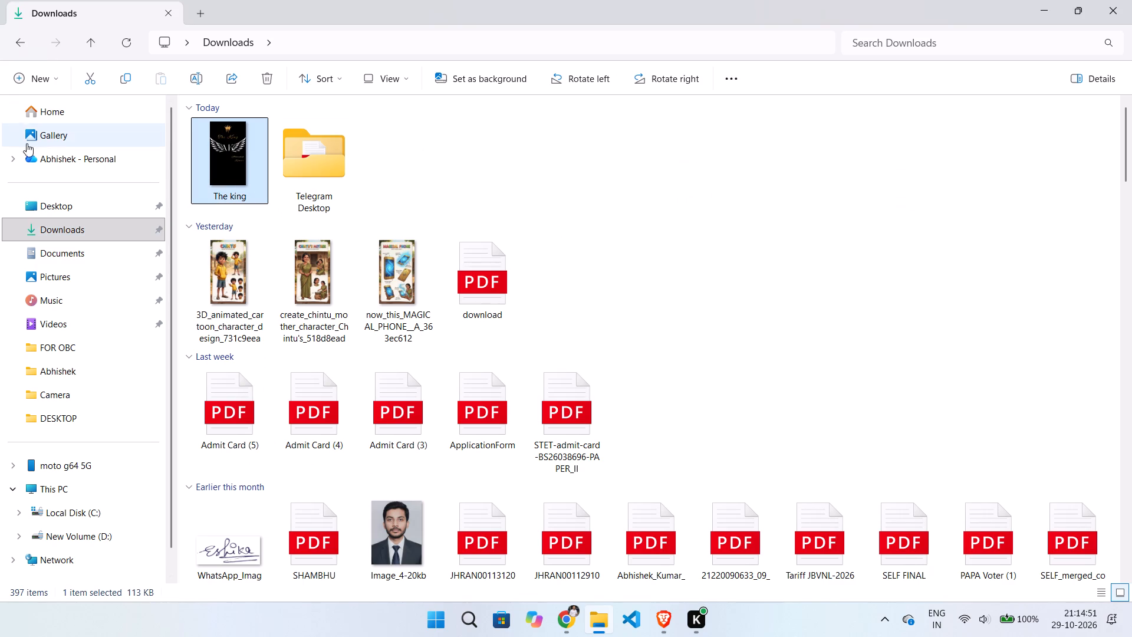
{"action": "left_click", "coordinate": [219, 75]}
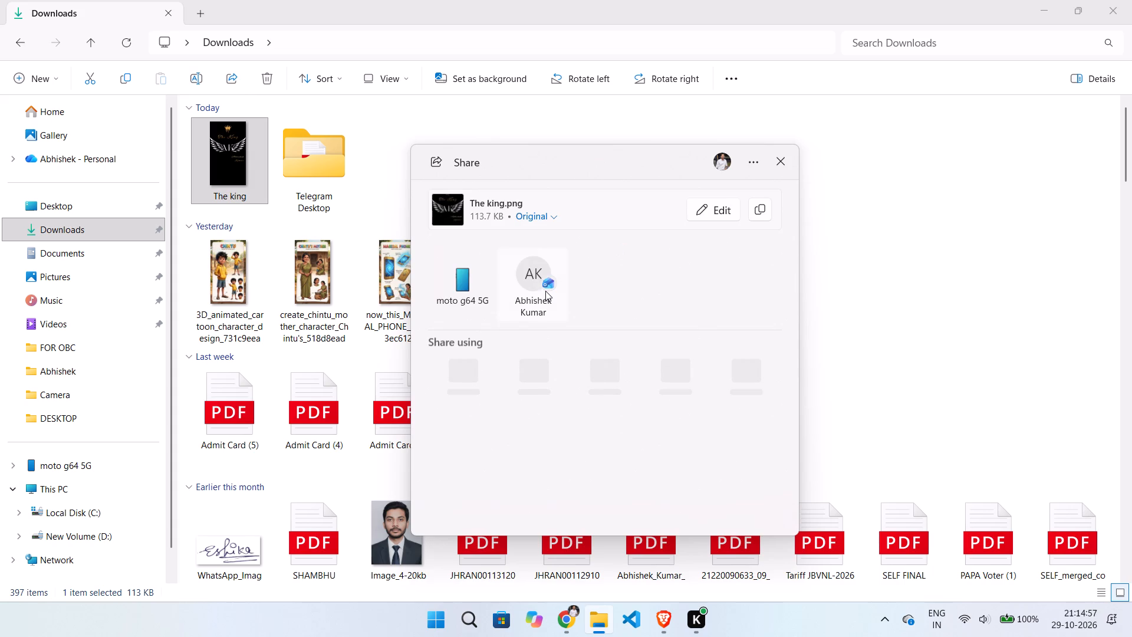
{"action": "left_click", "coordinate": [470, 287]}
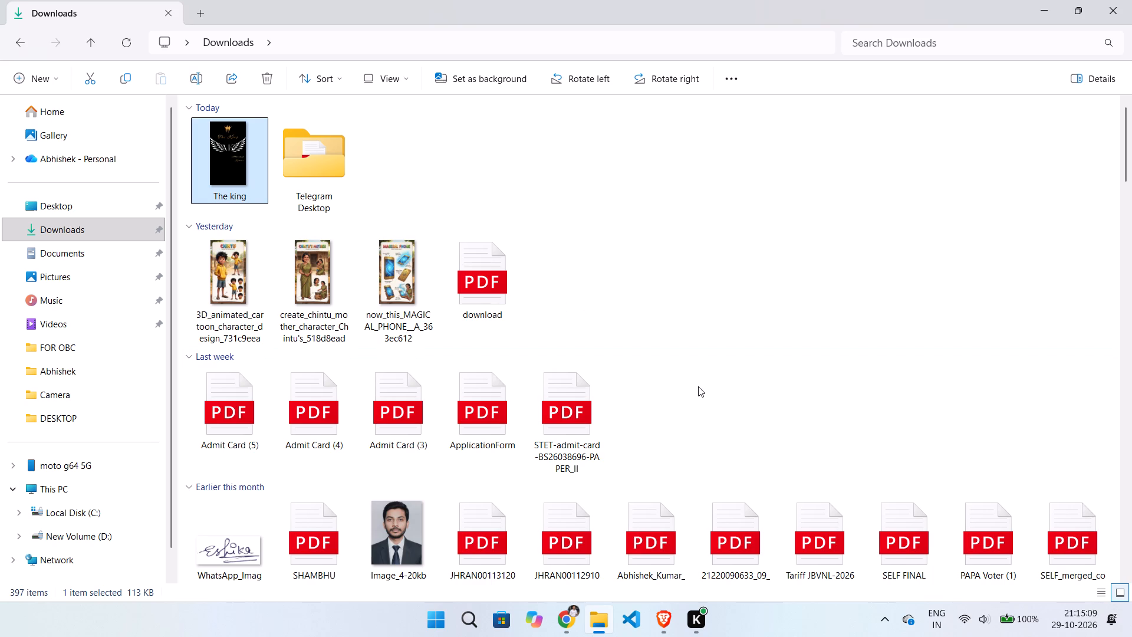
Check the system notifications for the status of the connection to the moto g64 5G phone.
{"action": "left_click", "coordinate": [1113, 613]}
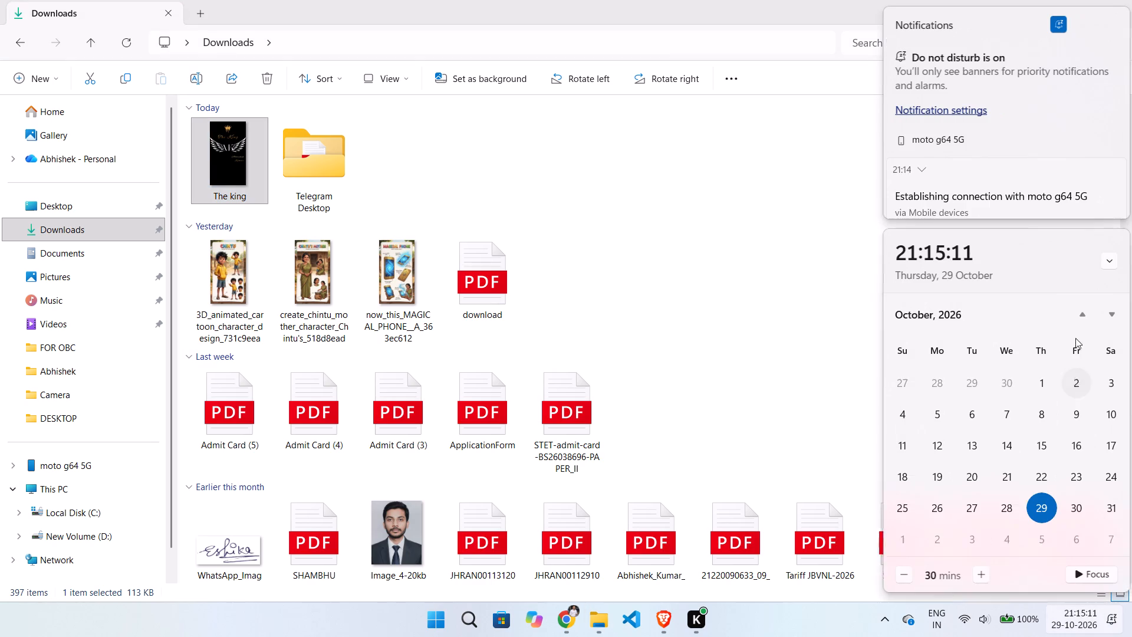
{"action": "scroll", "coordinate": [1015, 216], "scroll_direction": "down", "scroll_amount": 4}
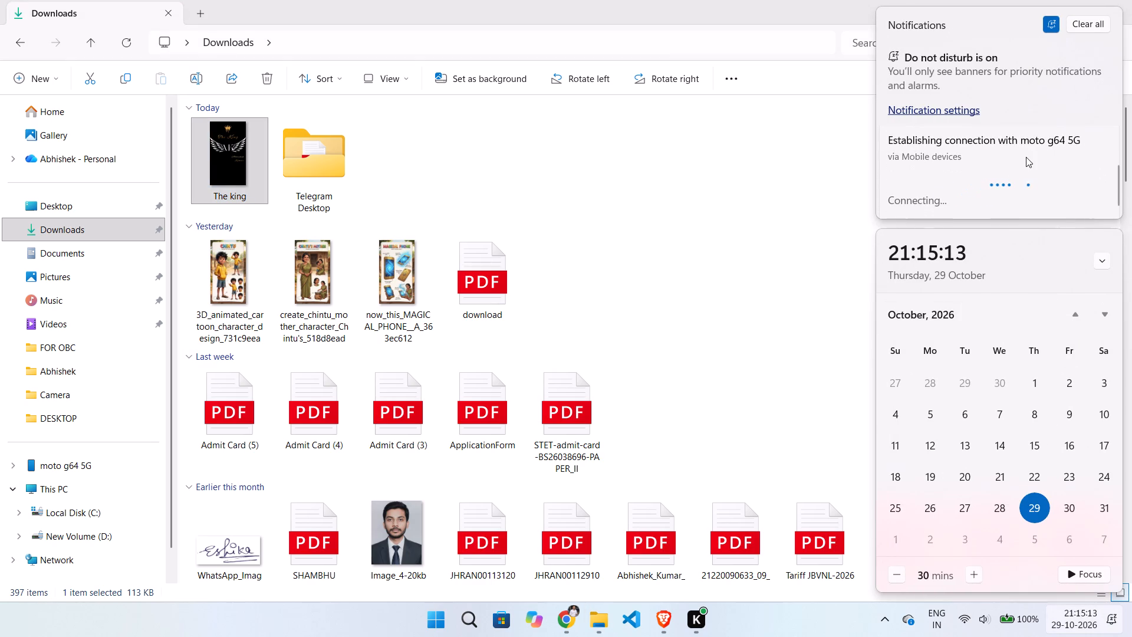
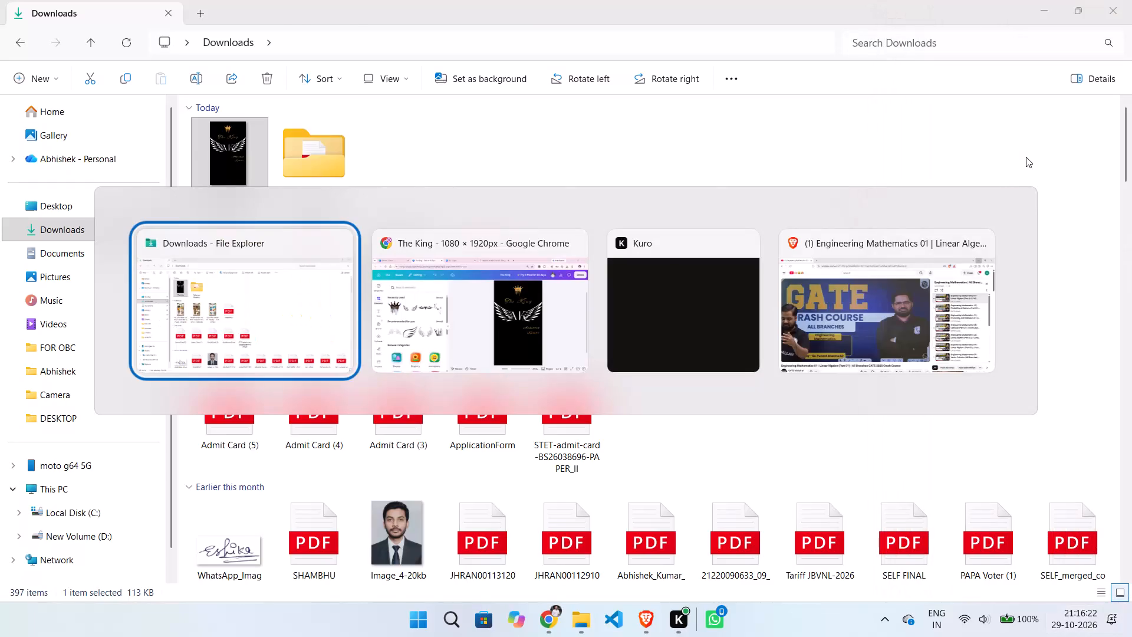
Switch to The King design in Chrome and browse further through the recommended elements.
{"action": "key", "text": "alt+Tab"}
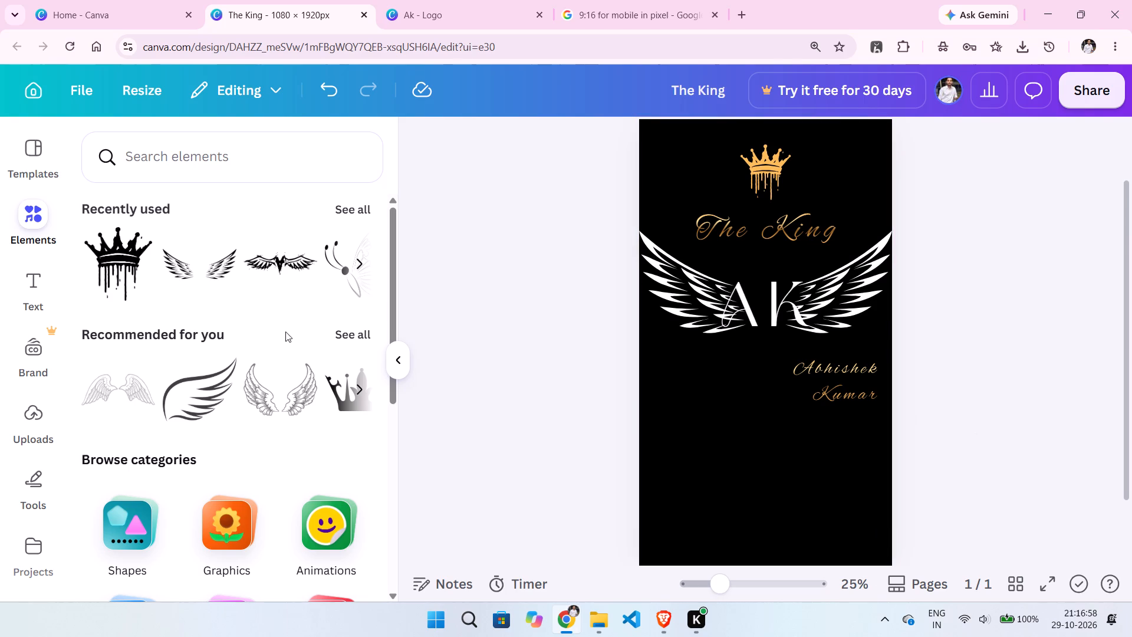
{"action": "left_click", "coordinate": [364, 390]}
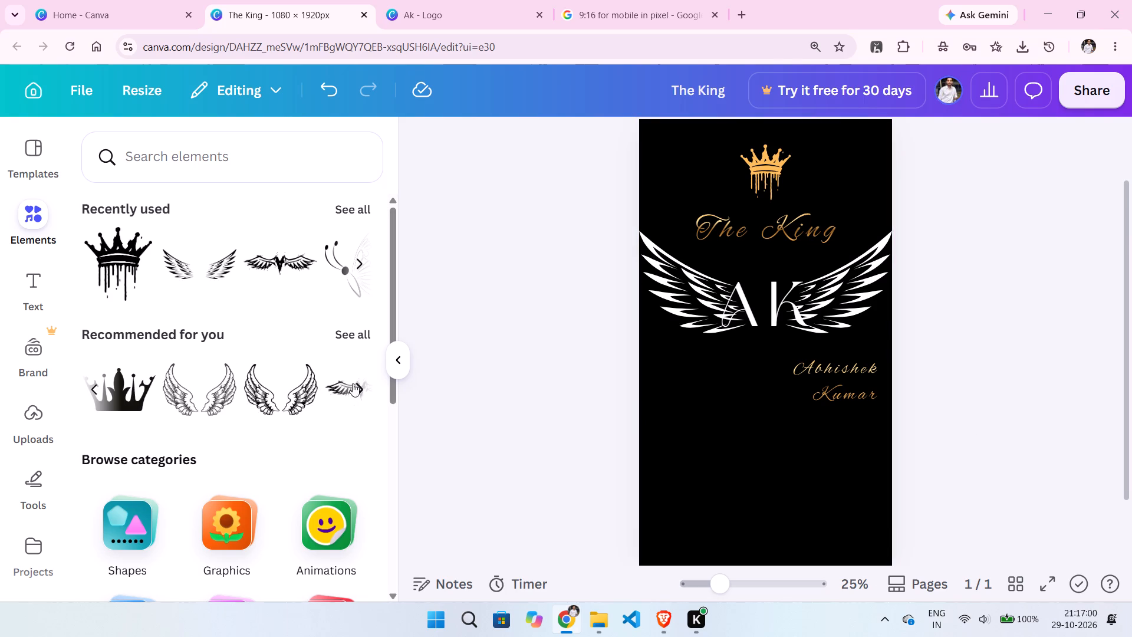
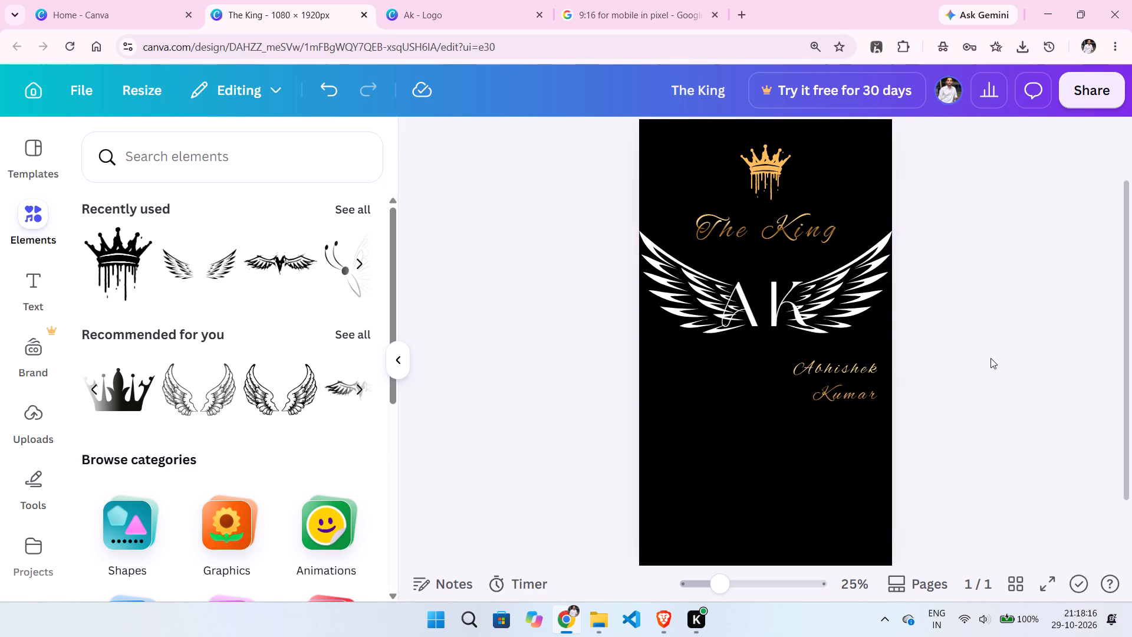
Scale the crown, The King title, wings, AK letters and name text down together and centre them horizontally on the page.
{"action": "scroll", "coordinate": [990, 358], "scroll_direction": "up", "scroll_amount": 1}
{"action": "left_click_drag", "start_coordinate": [617, 201], "coordinate": [939, 521]}
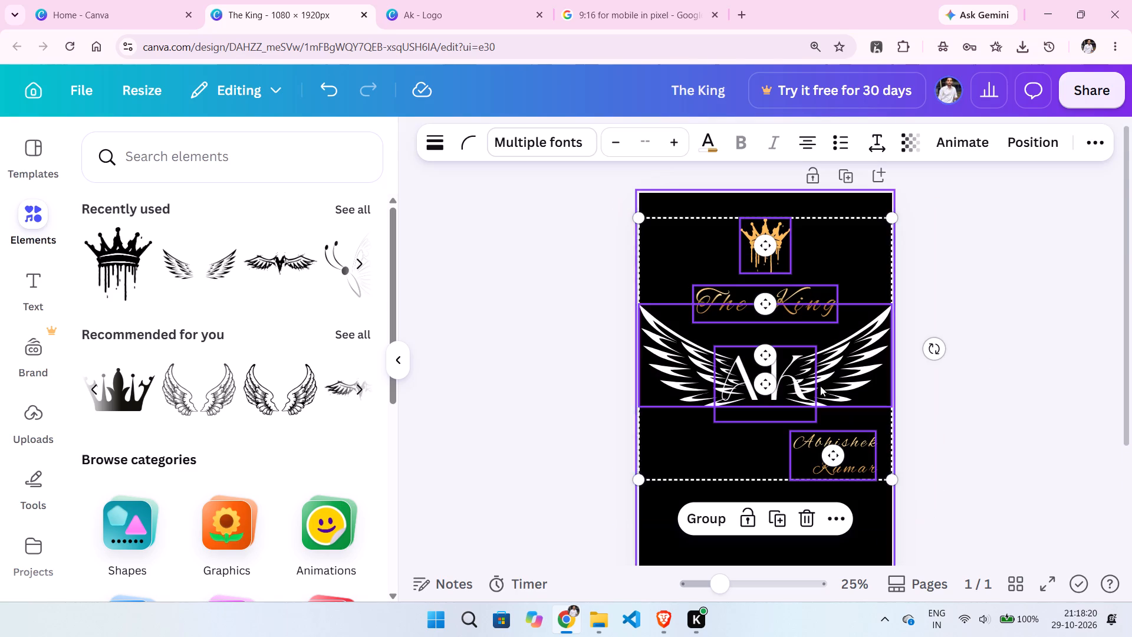
{"action": "left_click_drag", "start_coordinate": [637, 219], "coordinate": [662, 263]}
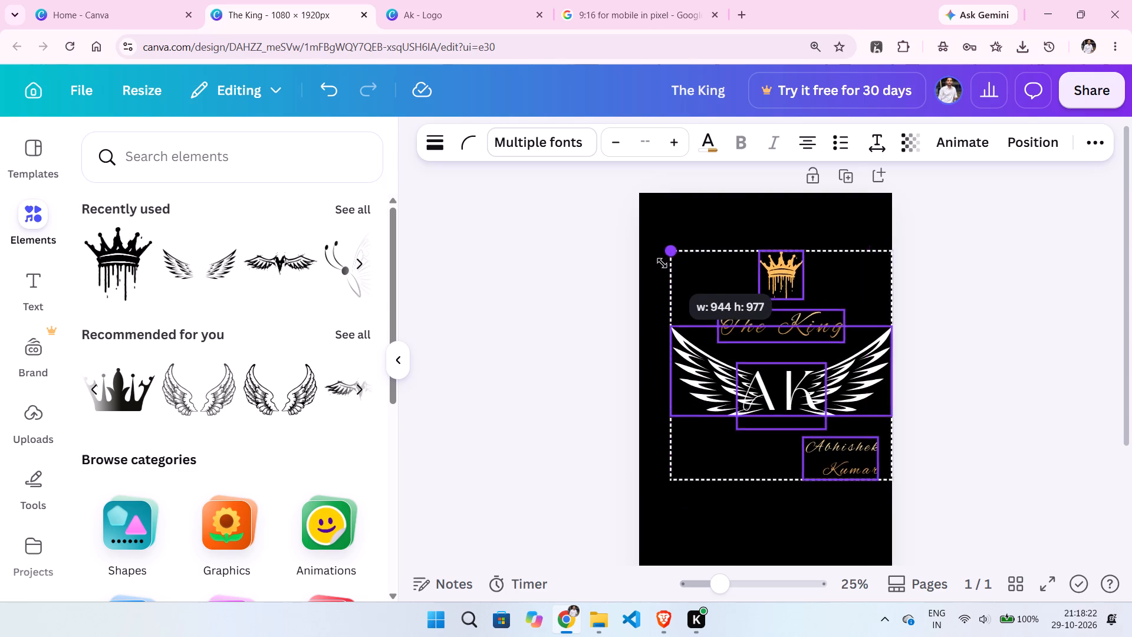
{"action": "left_click_drag", "start_coordinate": [662, 263], "coordinate": [667, 270]}
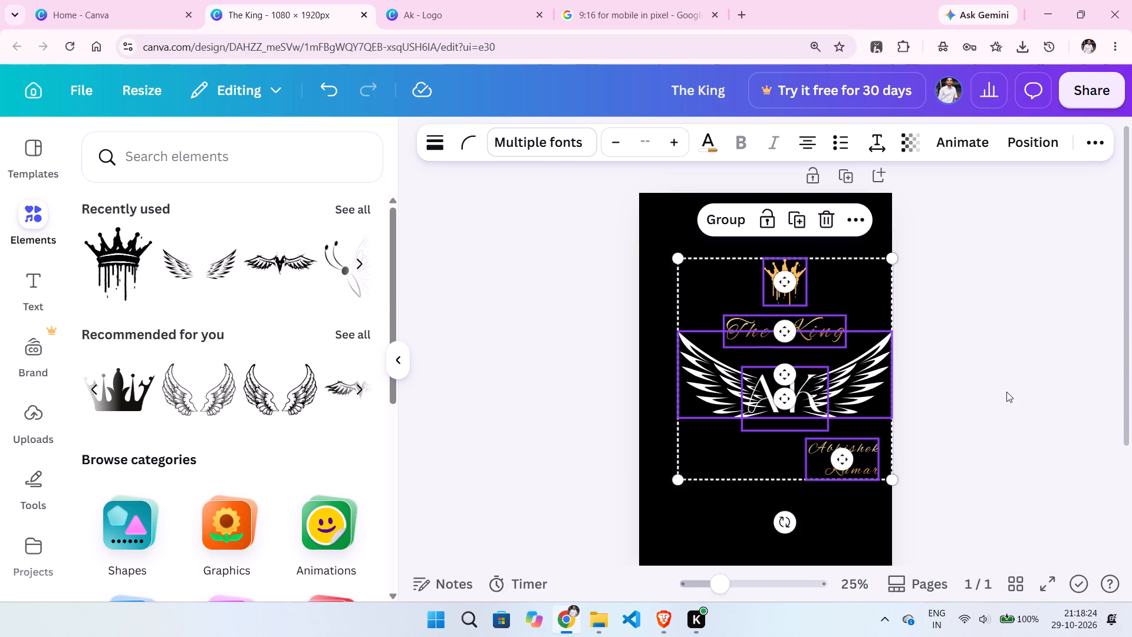
{"action": "left_click_drag", "start_coordinate": [860, 357], "coordinate": [860, 357]}
{"action": "left_click_drag", "start_coordinate": [860, 357], "coordinate": [842, 363]}
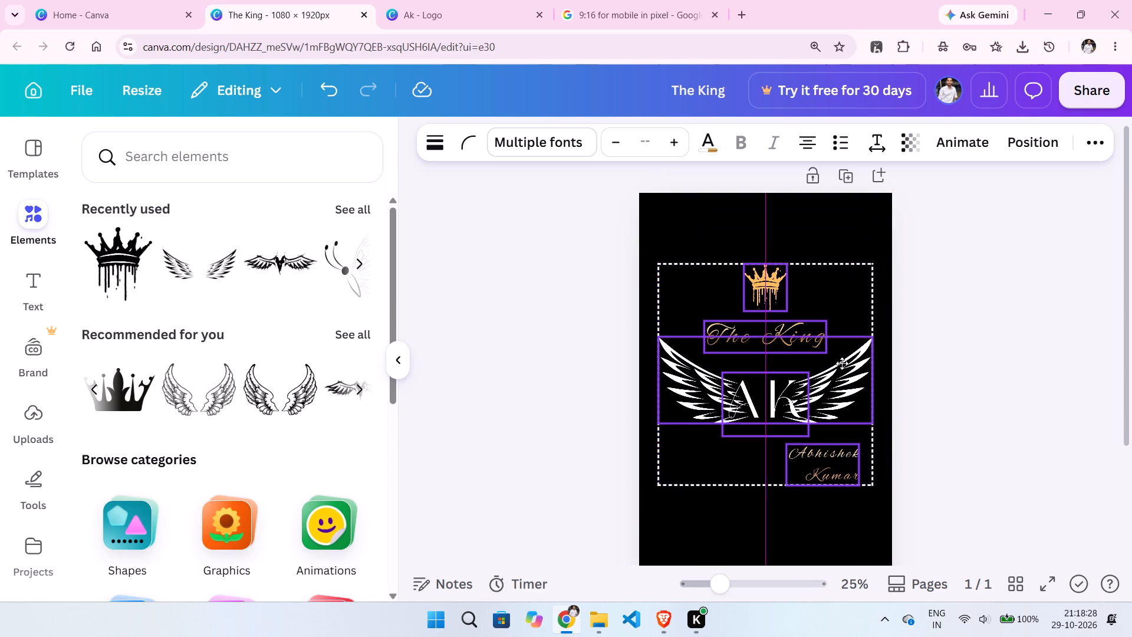
{"action": "left_click_drag", "start_coordinate": [842, 363], "coordinate": [841, 356]}
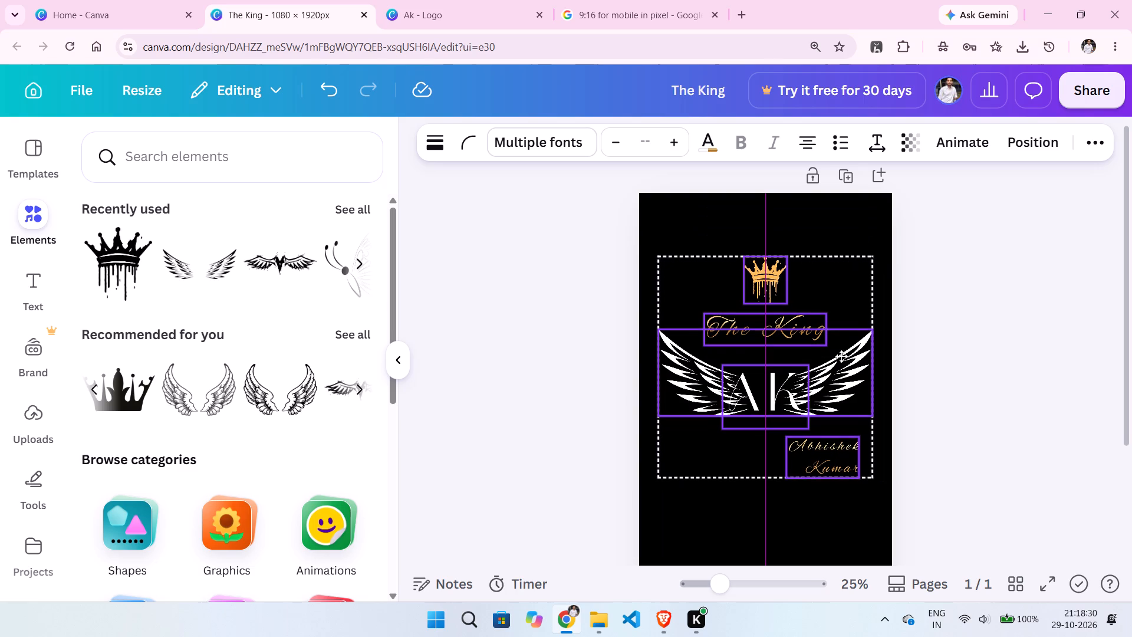
{"action": "left_click_drag", "start_coordinate": [841, 356], "coordinate": [840, 356]}
{"action": "left_click", "coordinate": [958, 366]}
Scale all the logo elements down together slightly more and re-centre them horizontally in the page's upper half.
{"action": "scroll", "coordinate": [959, 367], "scroll_direction": "down", "scroll_amount": 3}
{"action": "scroll", "coordinate": [963, 371], "scroll_direction": "up", "scroll_amount": 1}
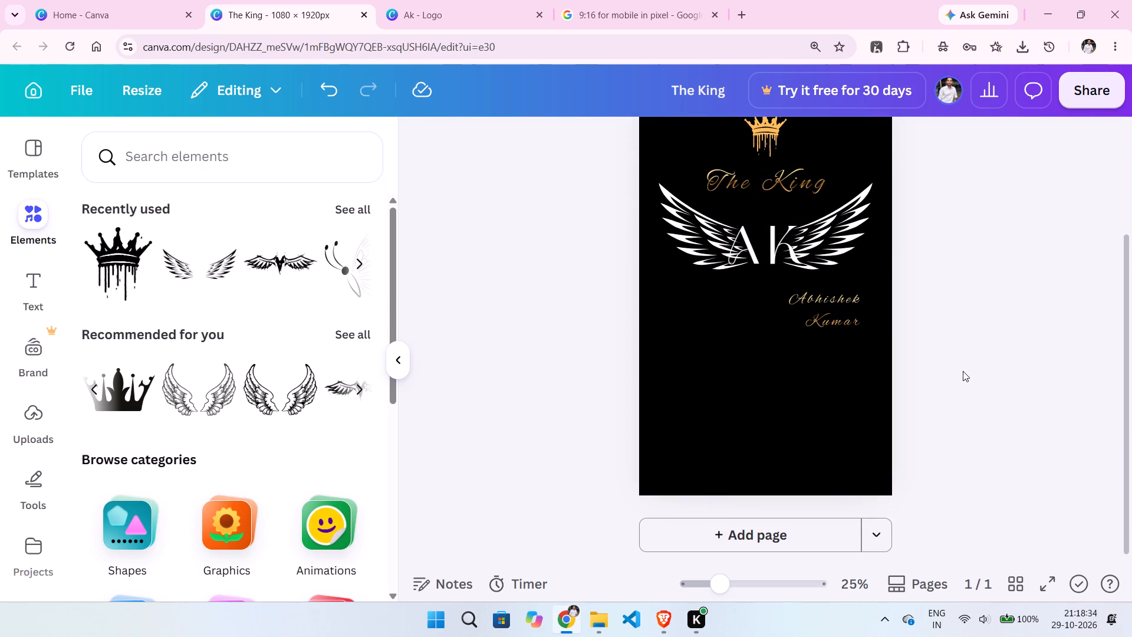
{"action": "scroll", "coordinate": [963, 372], "scroll_direction": "down", "scroll_amount": 1}
{"action": "scroll", "coordinate": [963, 372], "scroll_direction": "up", "scroll_amount": 1}
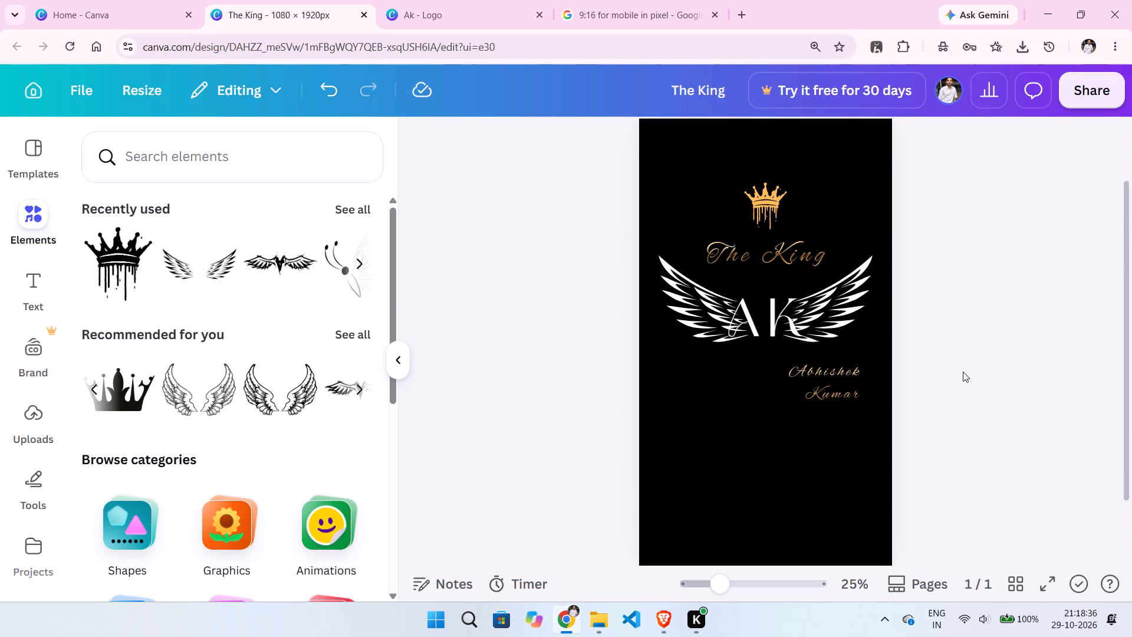
{"action": "scroll", "coordinate": [963, 372], "scroll_direction": "up", "scroll_amount": 1}
{"action": "scroll", "coordinate": [963, 372], "scroll_direction": "down", "scroll_amount": 1}
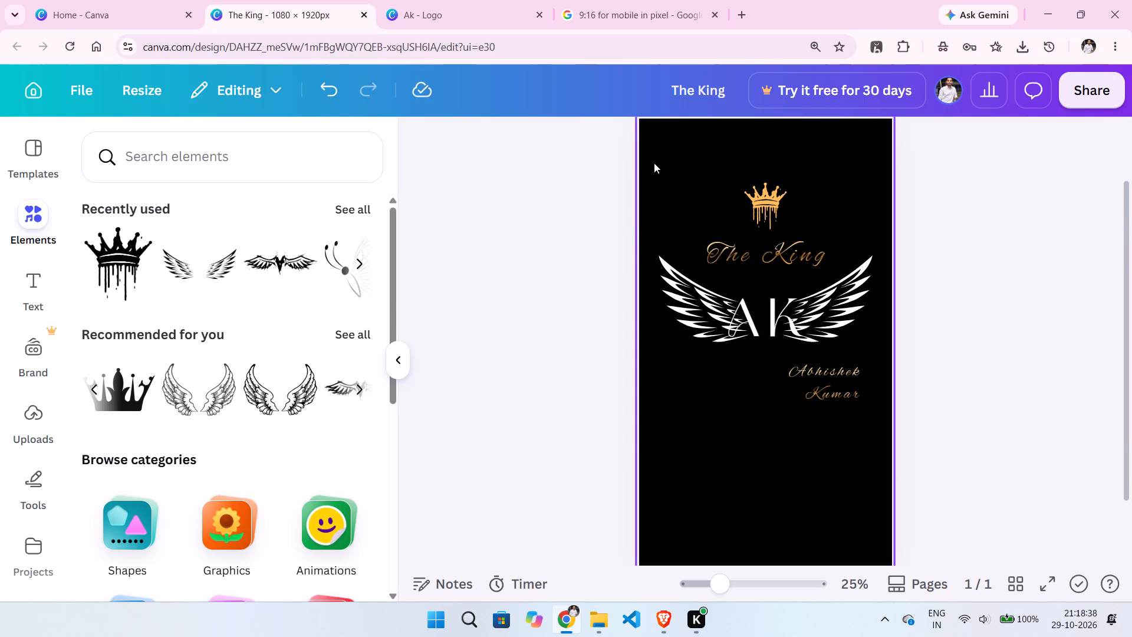
{"action": "left_click_drag", "start_coordinate": [650, 158], "coordinate": [884, 467]}
{"action": "left_click_drag", "start_coordinate": [871, 405], "coordinate": [858, 389]}
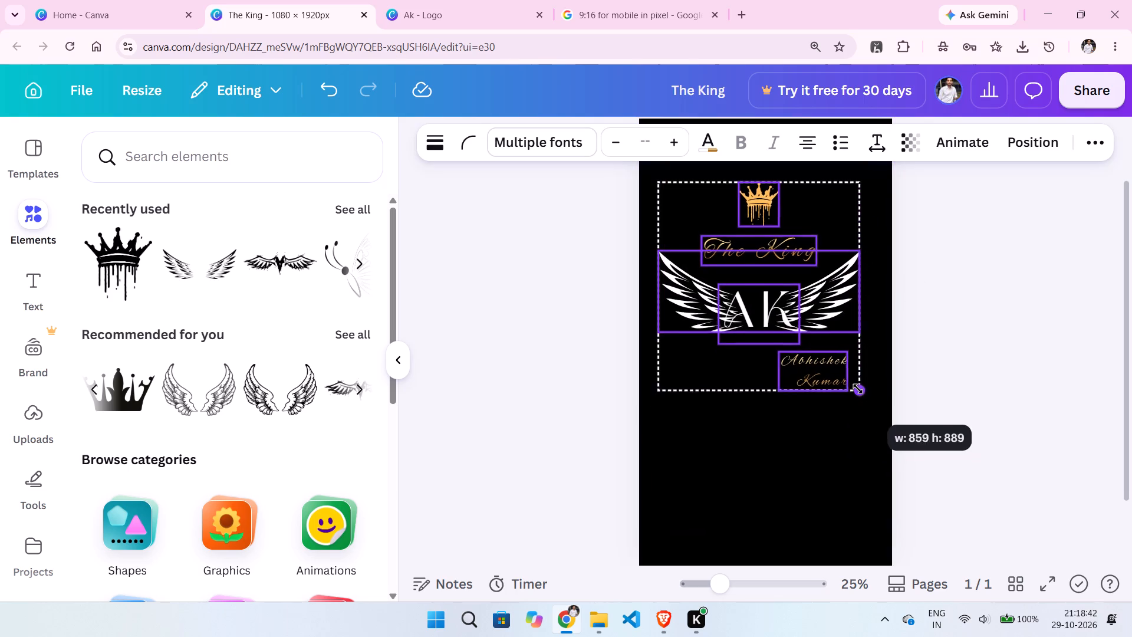
{"action": "left_click_drag", "start_coordinate": [858, 389], "coordinate": [851, 382]}
{"action": "left_click_drag", "start_coordinate": [753, 337], "coordinate": [764, 347]}
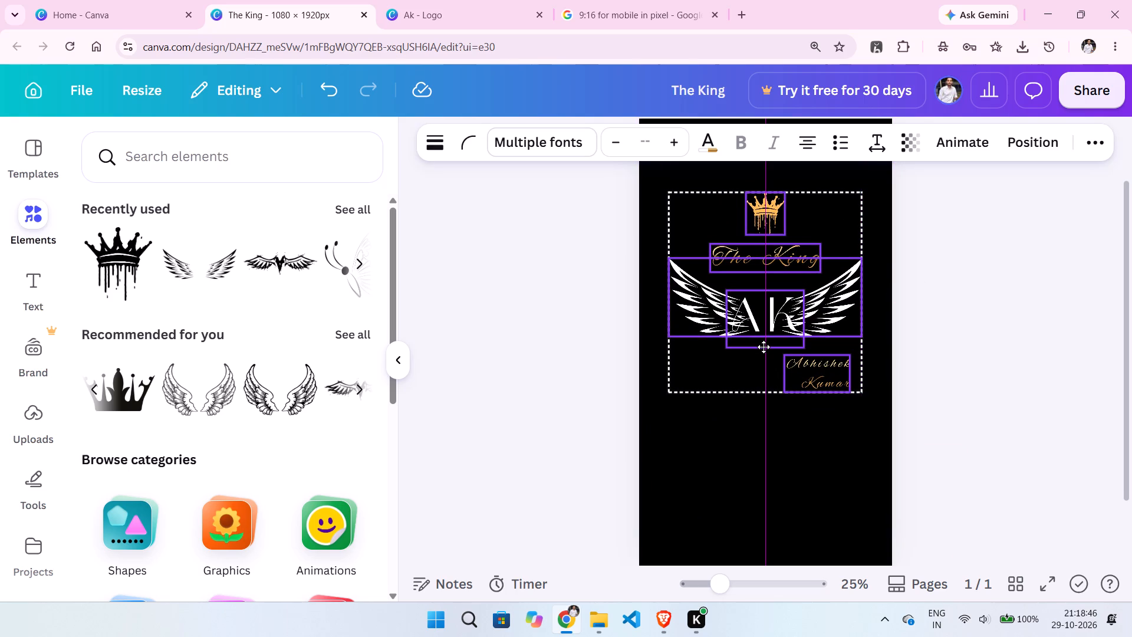
{"action": "left_click_drag", "start_coordinate": [764, 347], "coordinate": [764, 340]}
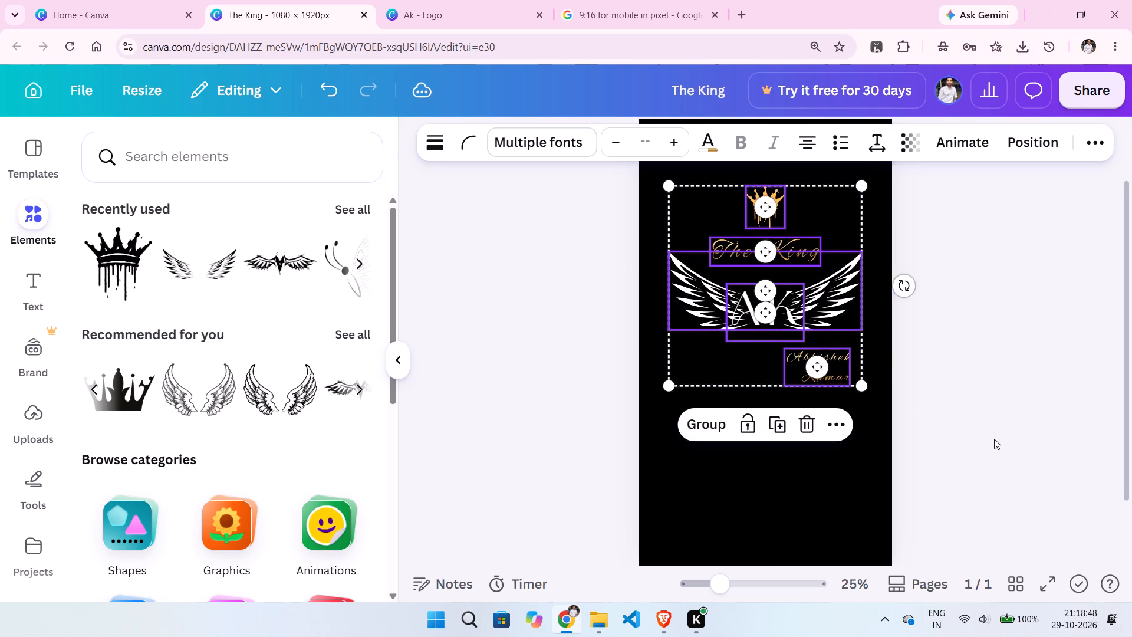
{"action": "scroll", "coordinate": [994, 439], "scroll_direction": "up", "scroll_amount": 2}
{"action": "left_click", "coordinate": [771, 430]}
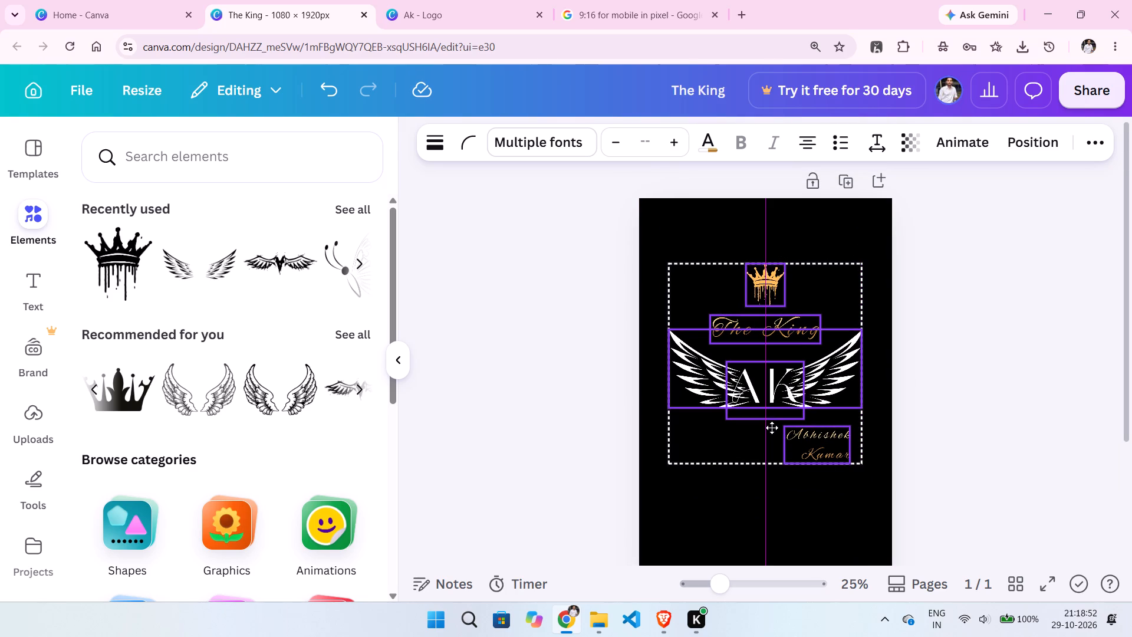
{"action": "left_click", "coordinate": [957, 413]}
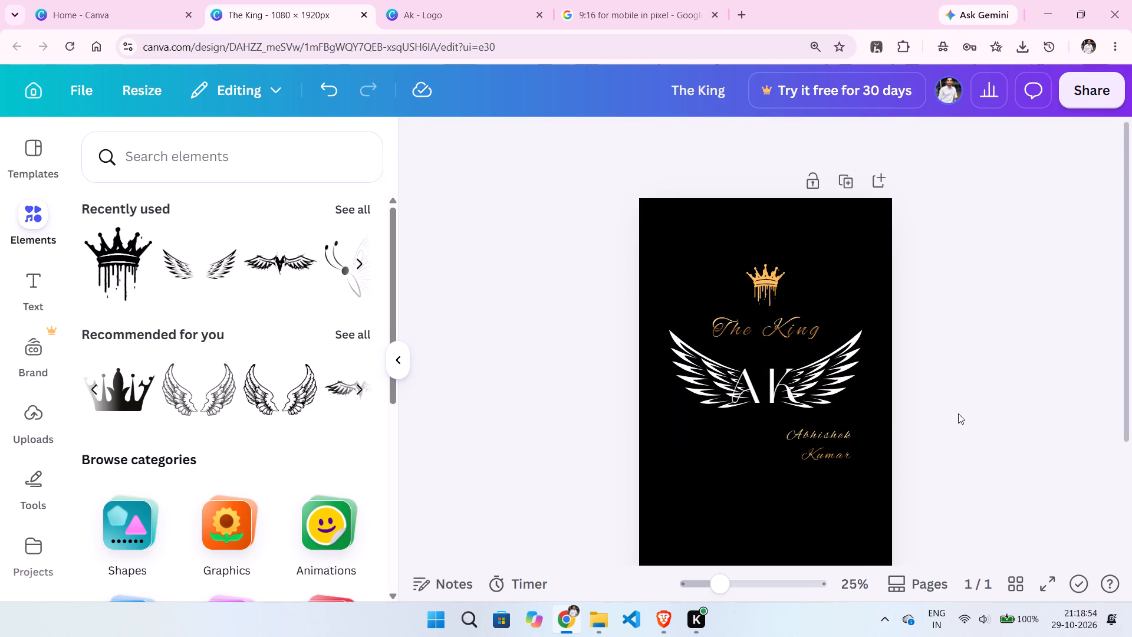
Download The King design as a 1,080 × 1,920 px PNG and dismiss the older download's notification.
{"action": "left_click", "coordinate": [1088, 104]}
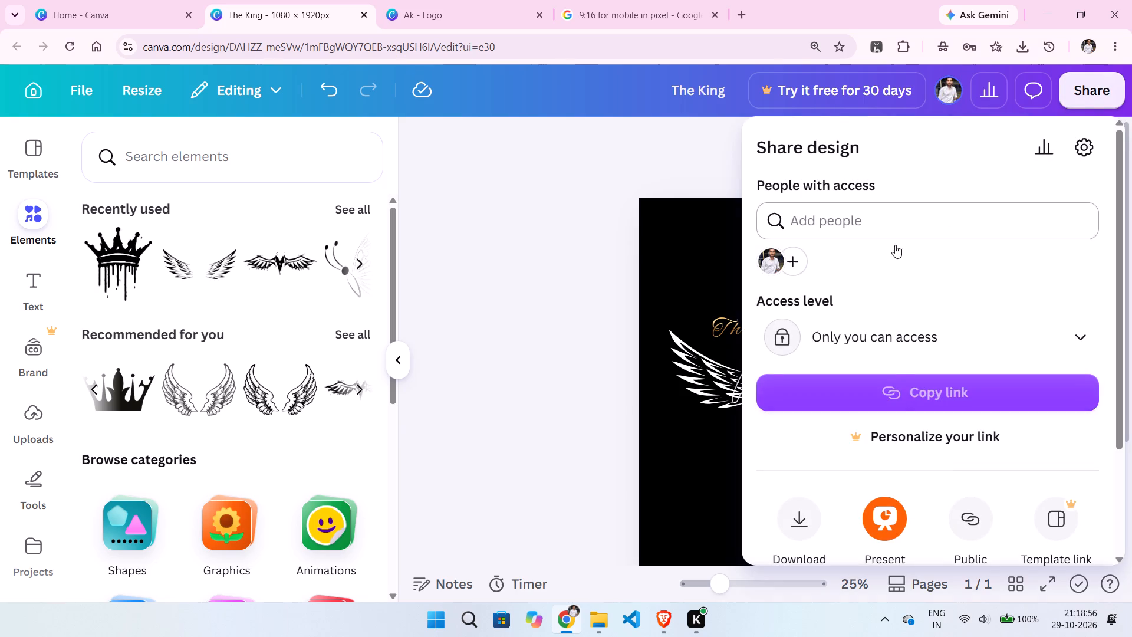
{"action": "left_click", "coordinate": [808, 515]}
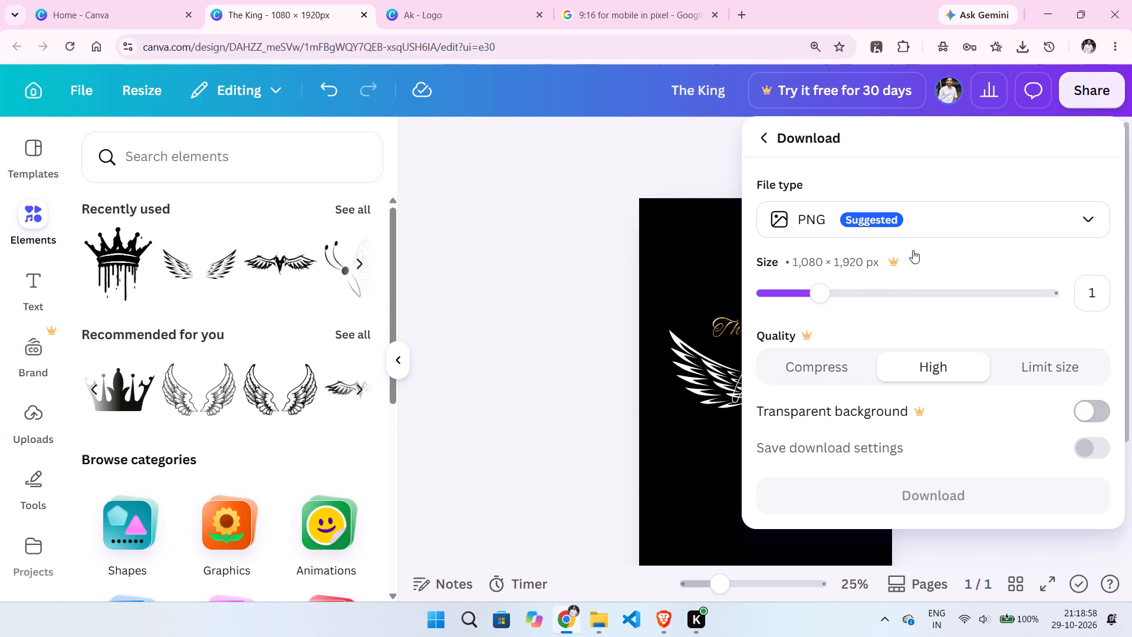
{"action": "left_click", "coordinate": [896, 490]}
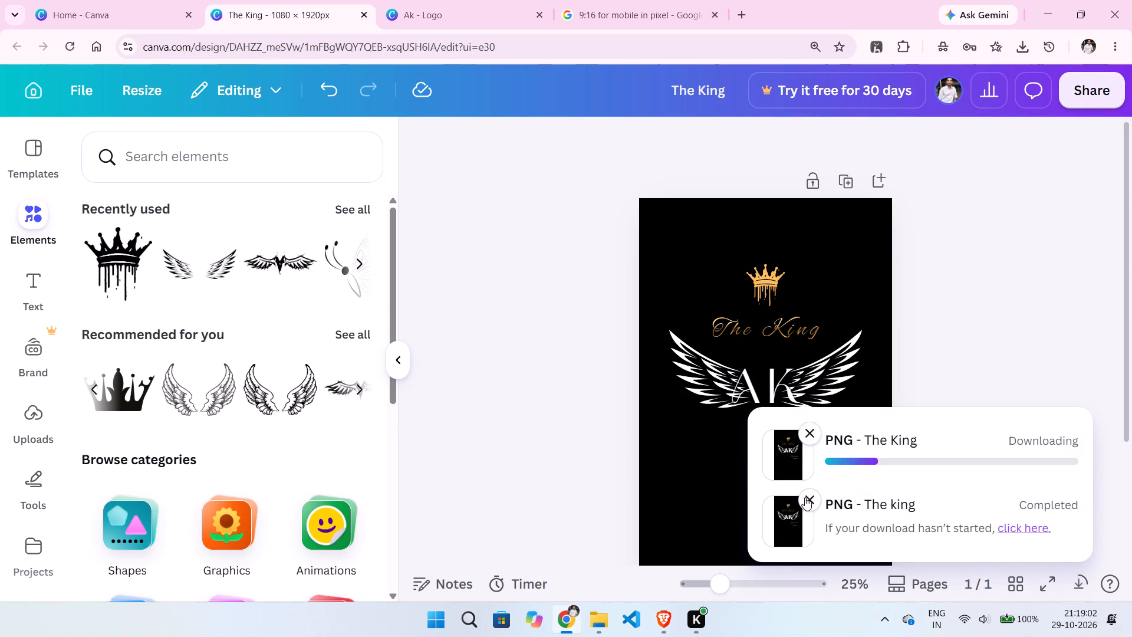
{"action": "left_click", "coordinate": [805, 497]}
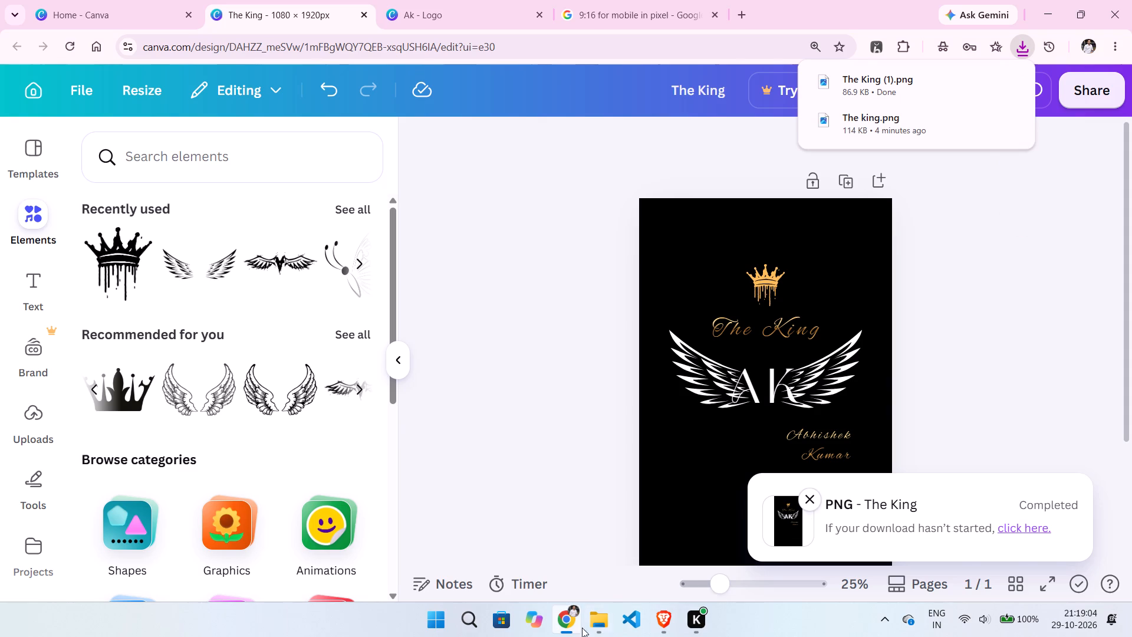
Switch to the Downloads folder in File Explorer and delete the older The king image.
{"action": "left_click", "coordinate": [591, 621]}
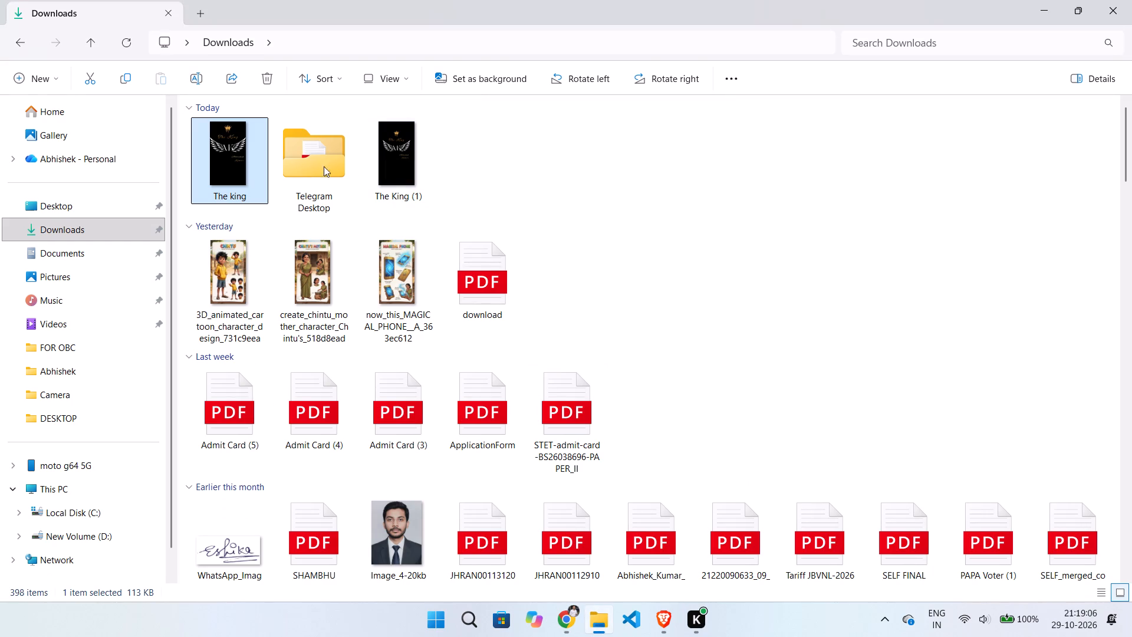
{"action": "left_click", "coordinate": [259, 82]}
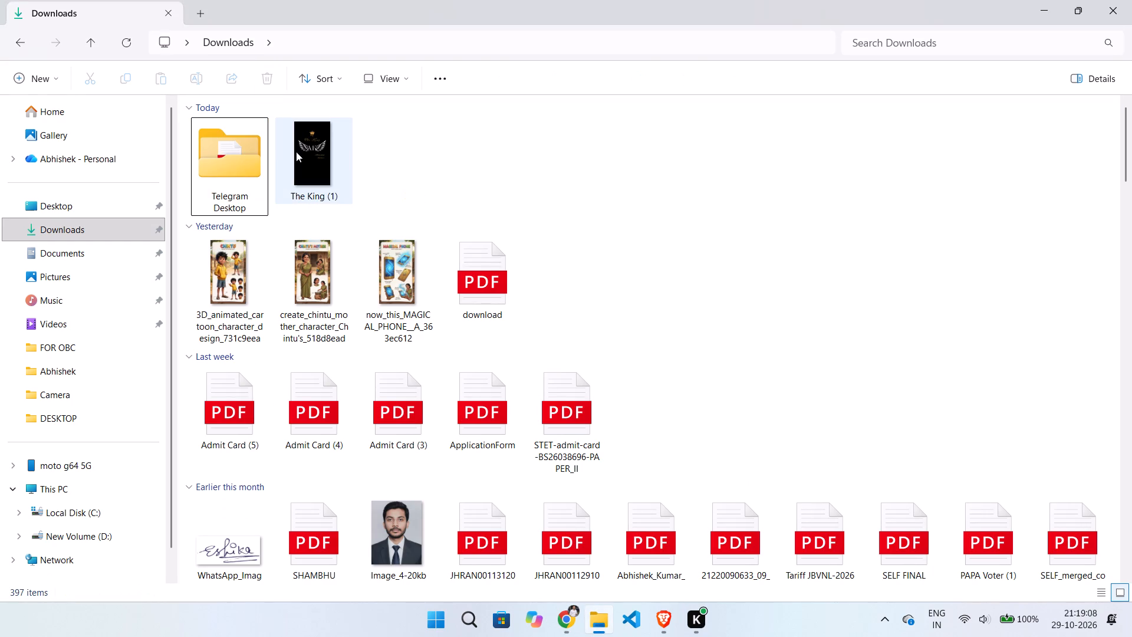
Start sharing the newly downloaded The King (1) image from the Downloads folder.
{"action": "left_click", "coordinate": [296, 152]}
{"action": "left_click", "coordinate": [235, 82]}
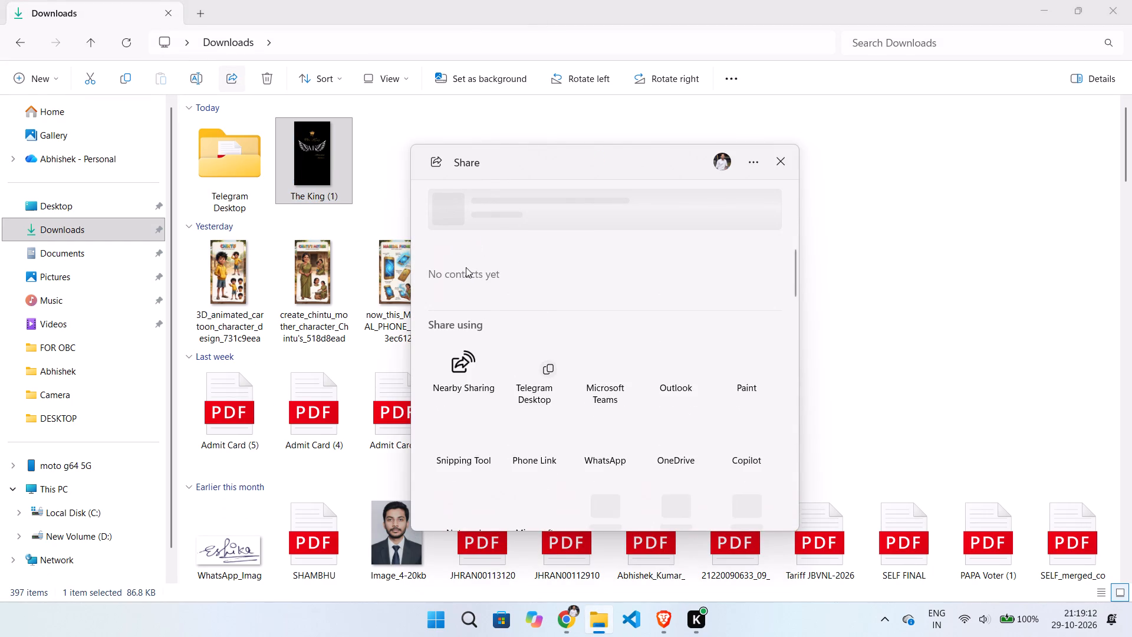
{"action": "left_click", "coordinate": [466, 281]}
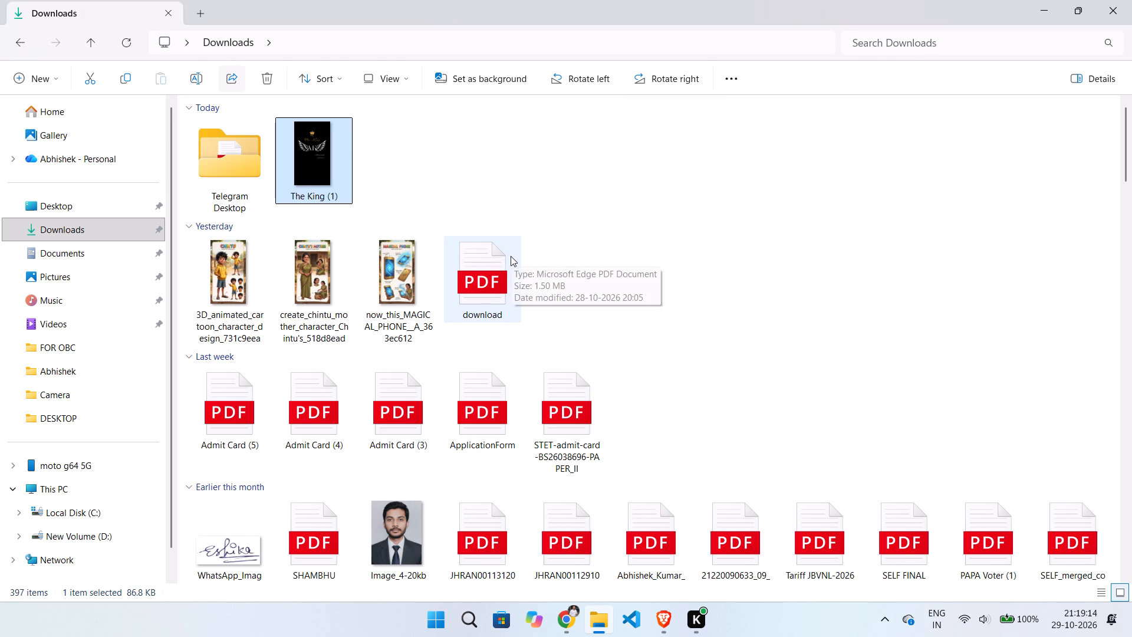
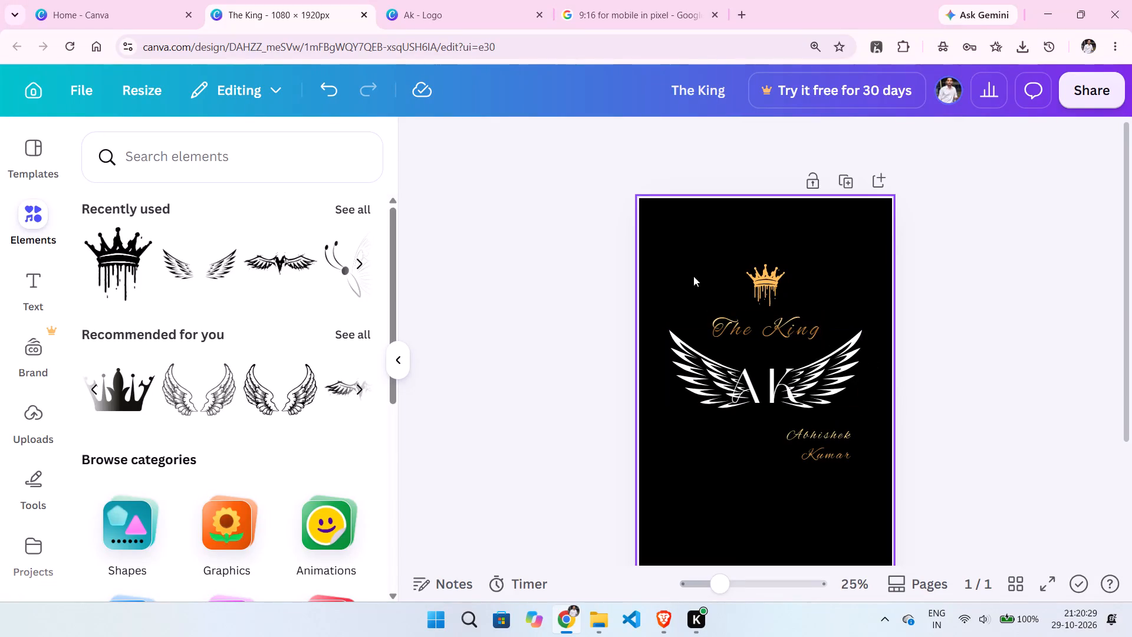
Select the crown, The King title, wings and AK lettering together, leaving out the name text below.
{"action": "left_click_drag", "start_coordinate": [674, 247], "coordinate": [714, 324]}
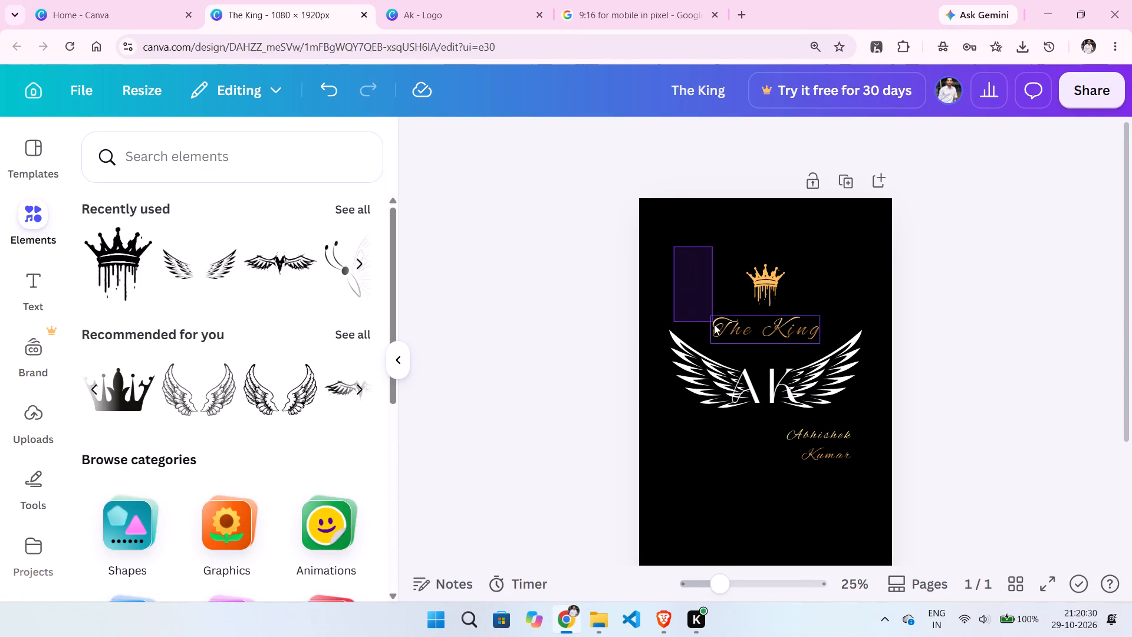
{"action": "left_click_drag", "start_coordinate": [714, 324], "coordinate": [857, 422]}
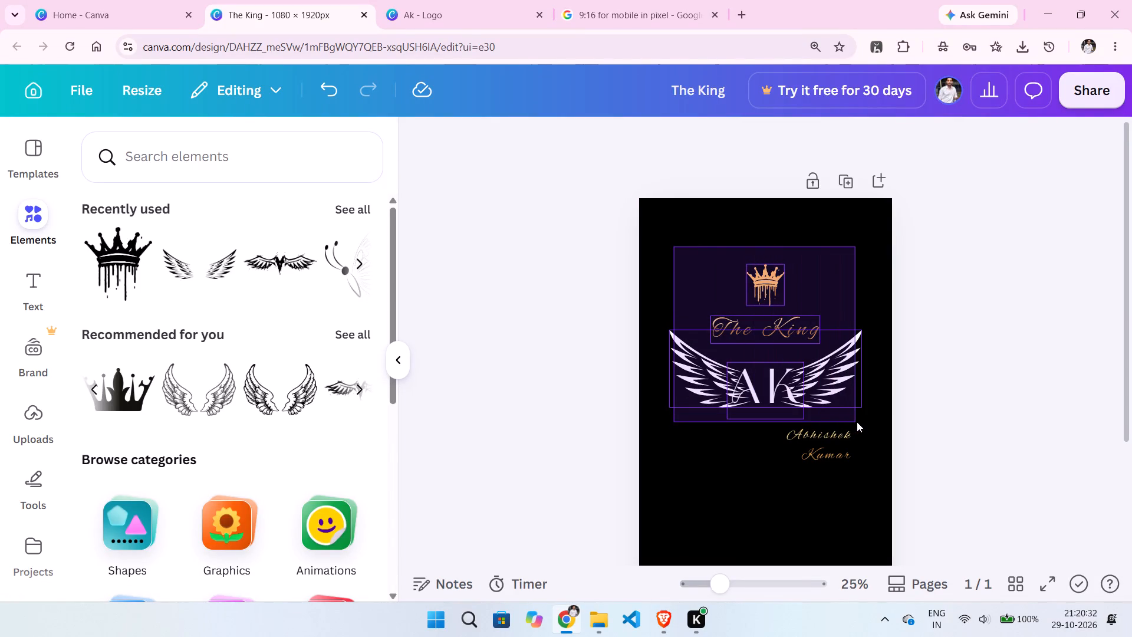
{"action": "left_click_drag", "start_coordinate": [857, 422], "coordinate": [859, 421]}
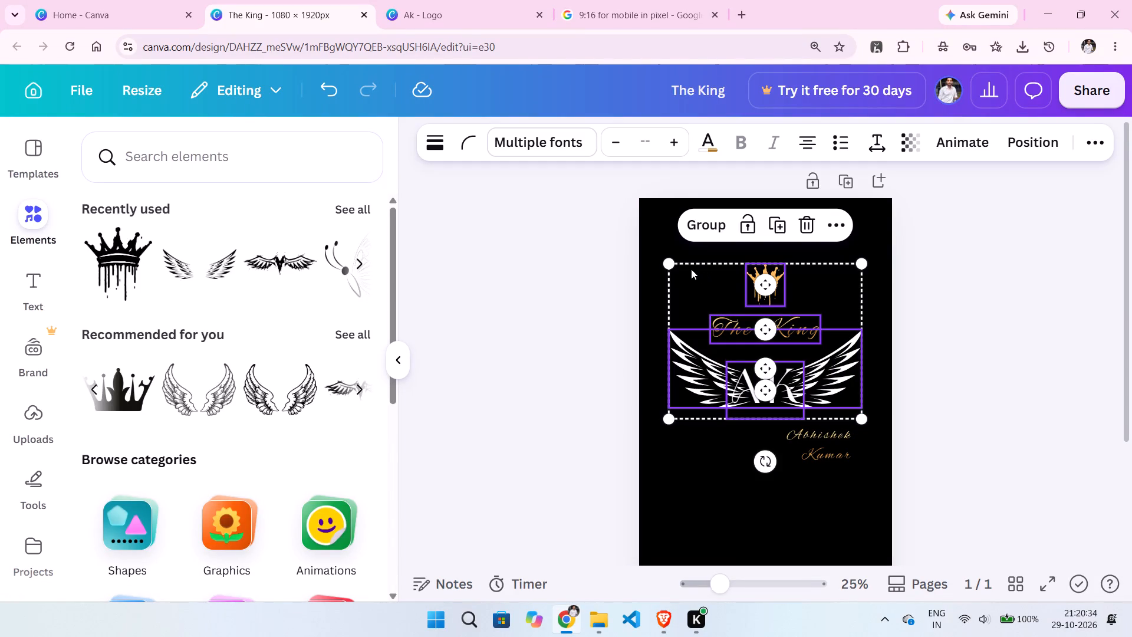
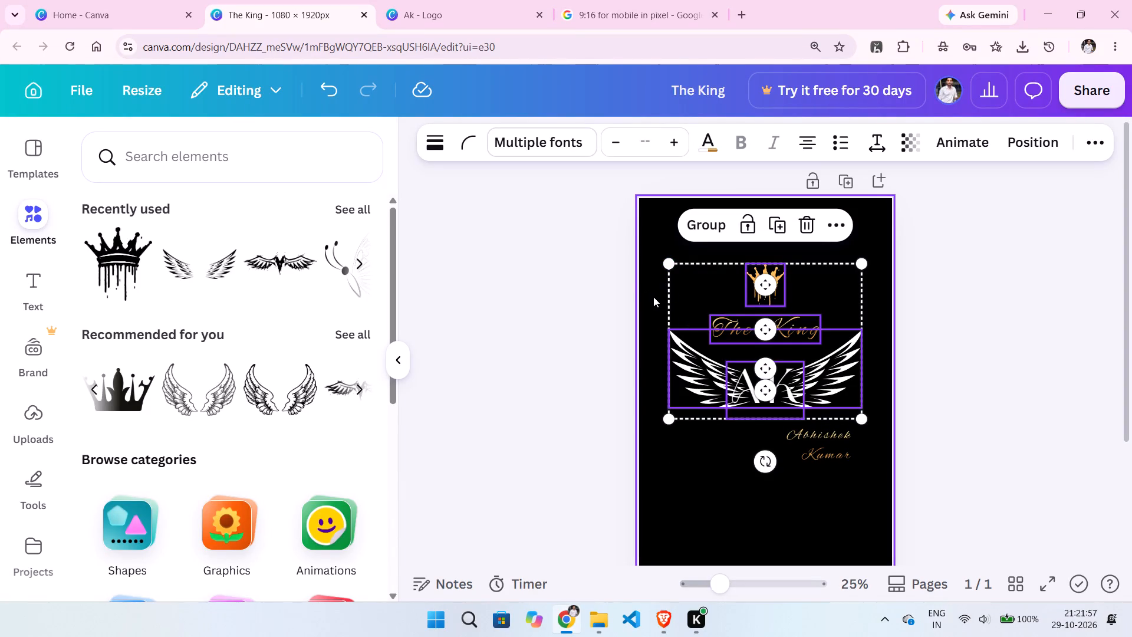
Nudge the selected crown, The King title, wings and AK lettering slightly down, closer to the name text.
{"action": "key", "text": "shift+Down"}
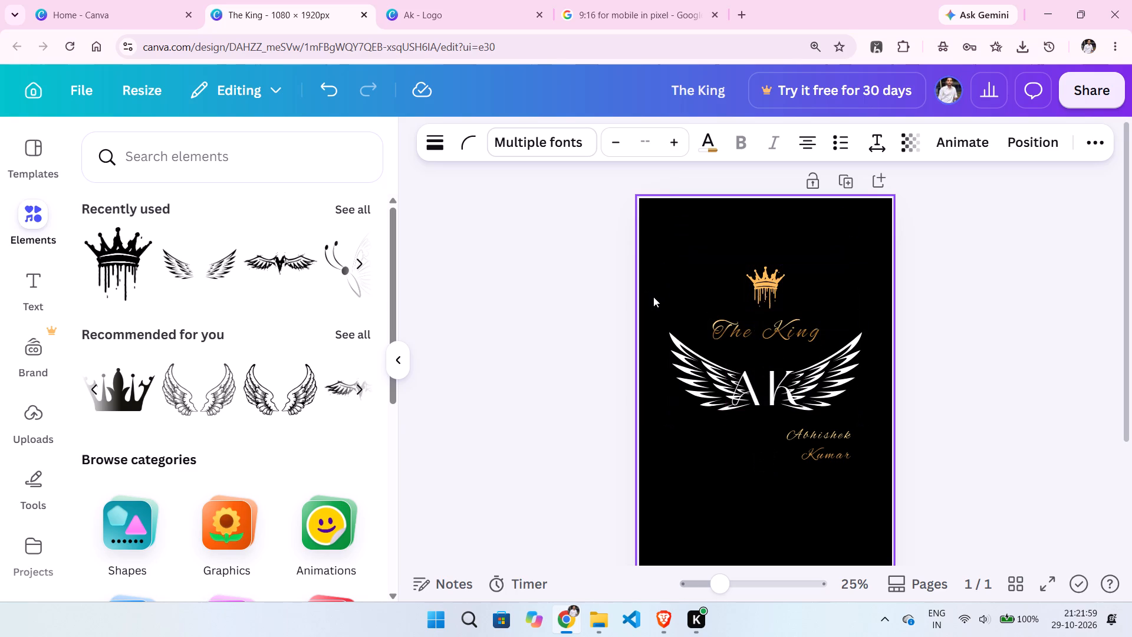
{"action": "key", "text": "shift+Down"}
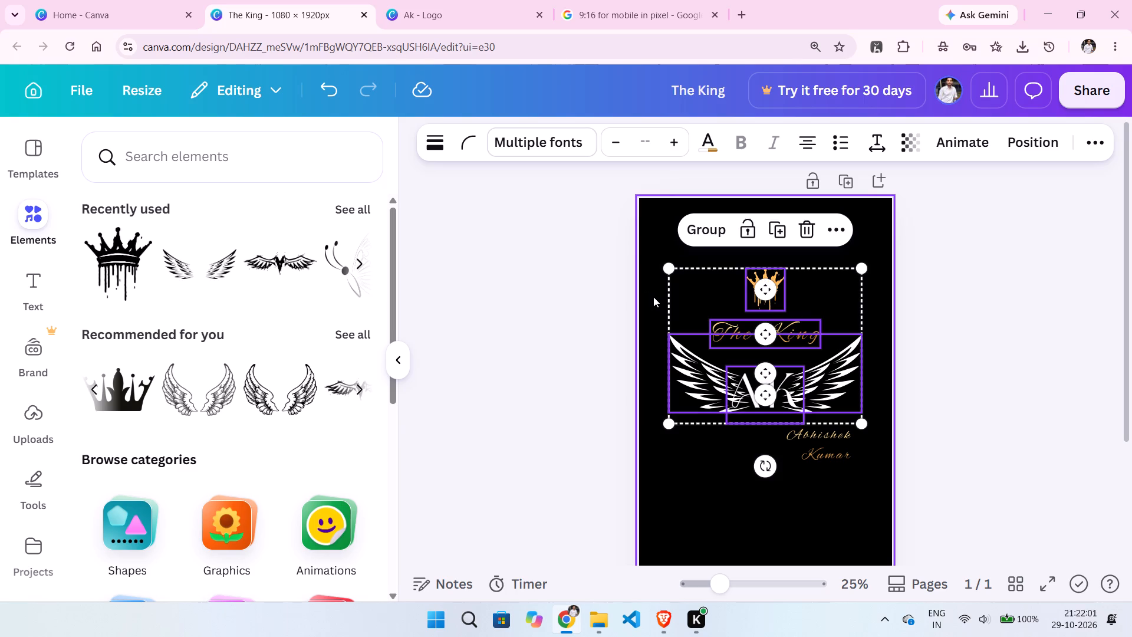
{"action": "left_click", "coordinate": [973, 334]}
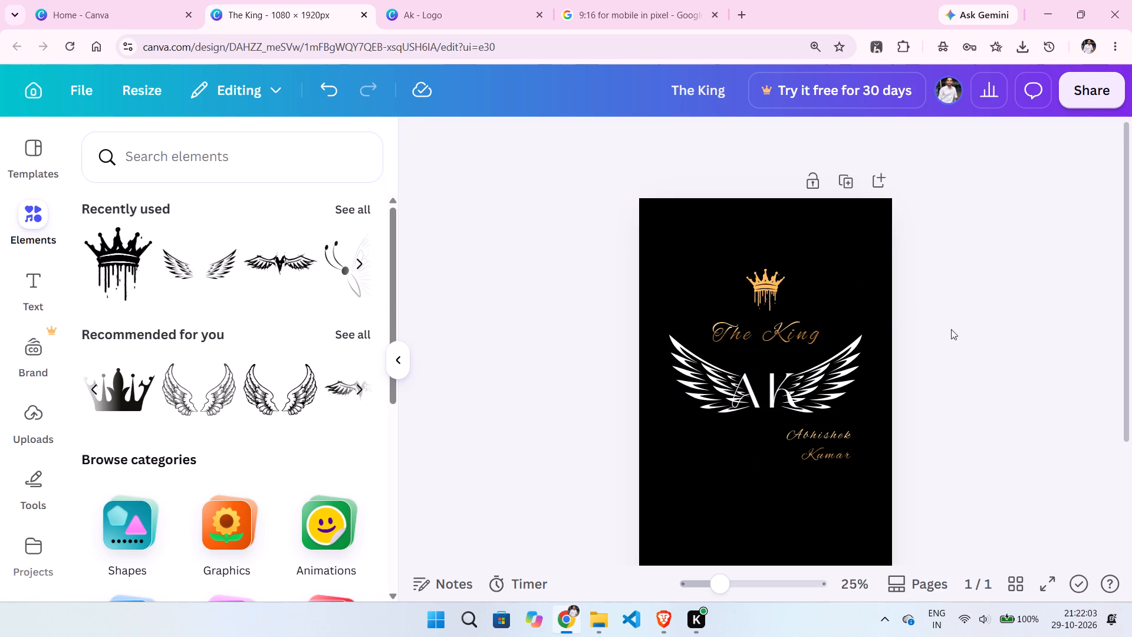
Select only the crown and The King title together and nudge them down closer to the wings.
{"action": "left_click_drag", "start_coordinate": [717, 263], "coordinate": [785, 334]}
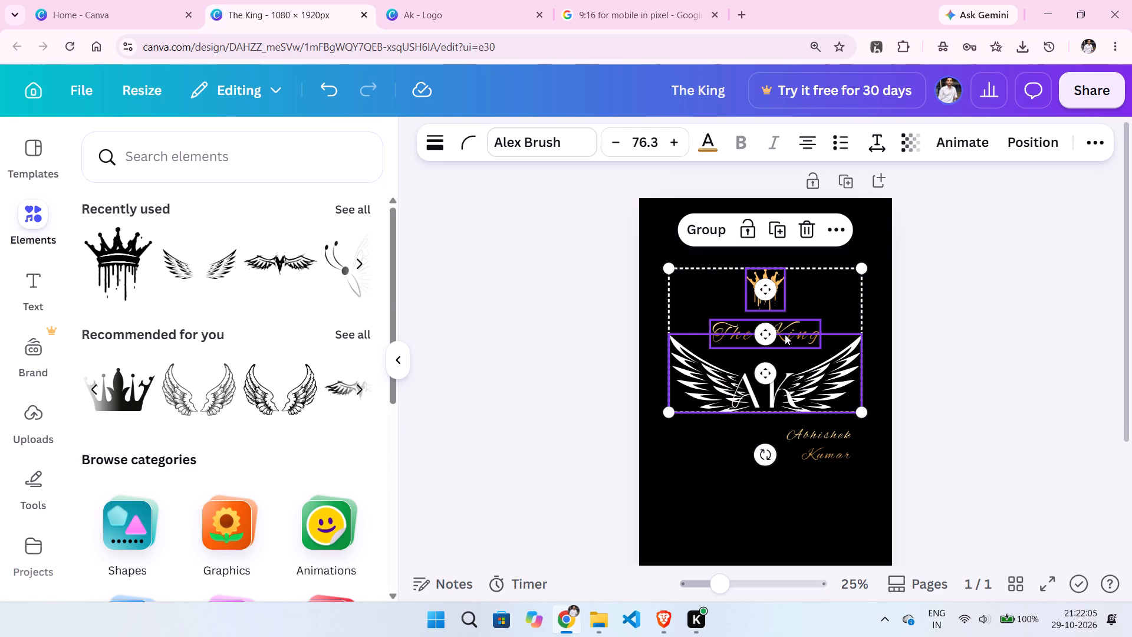
{"action": "left_click", "coordinate": [963, 340]}
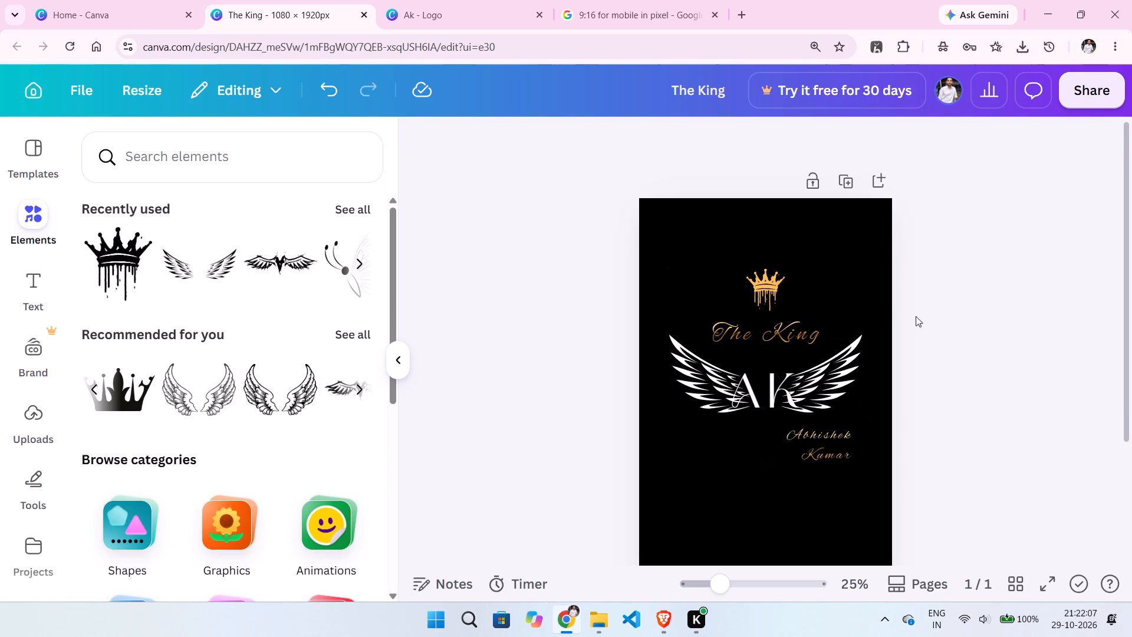
{"action": "left_click_drag", "start_coordinate": [759, 264], "coordinate": [768, 300]}
{"action": "left_click", "coordinate": [738, 282]}
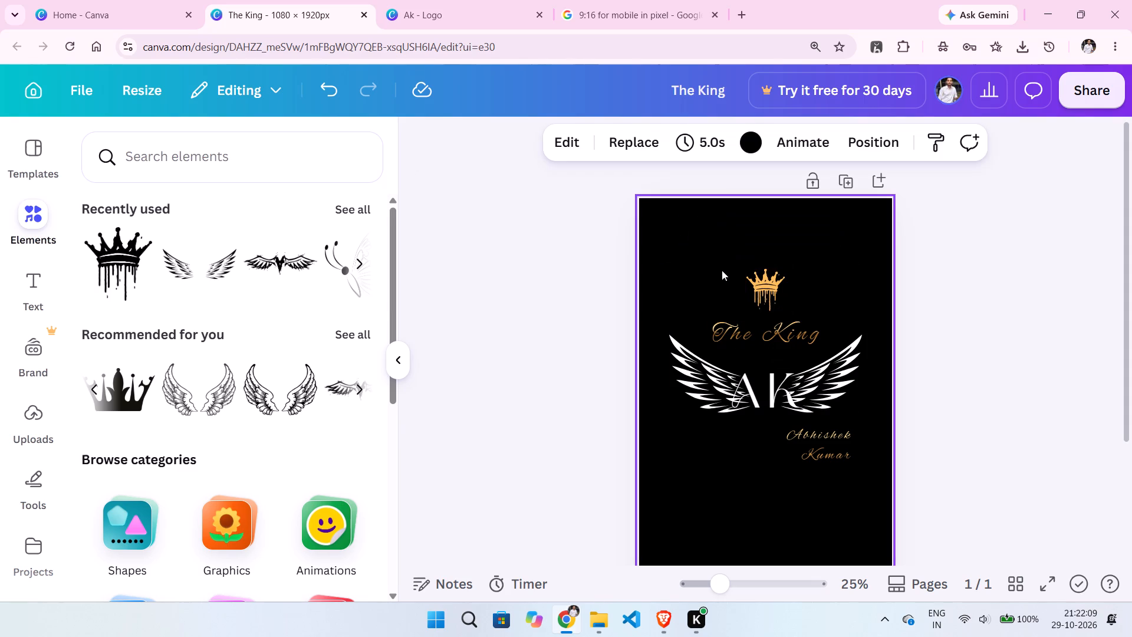
{"action": "left_click_drag", "start_coordinate": [722, 270], "coordinate": [764, 324]}
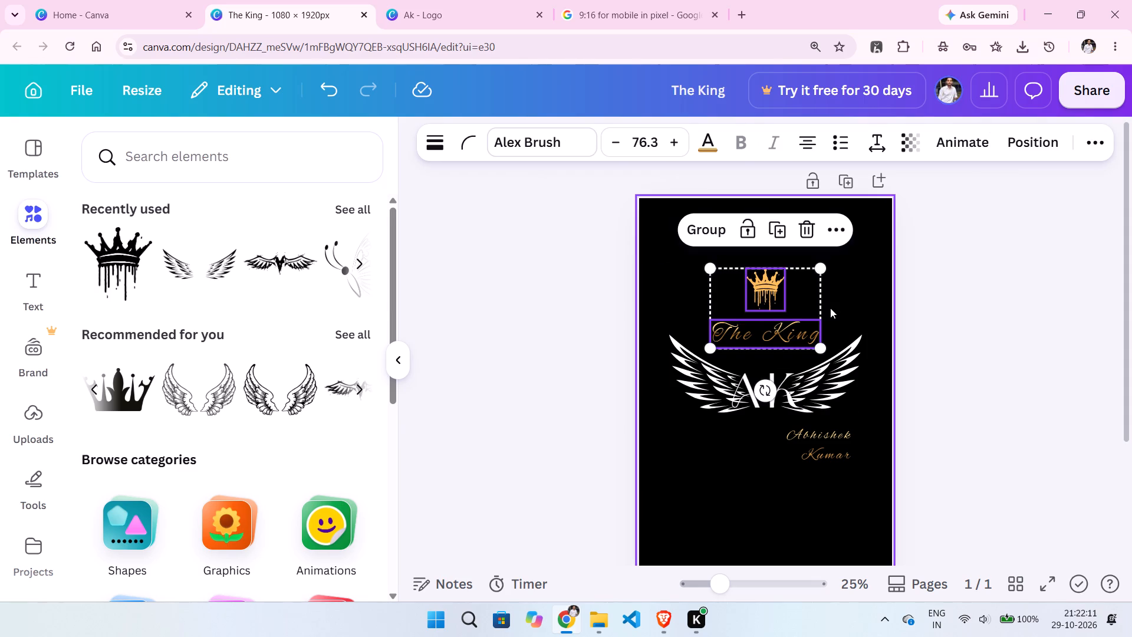
{"action": "key", "text": "shift+Down"}
{"action": "key", "text": "shift+Down"}
{"action": "key", "text": "shift+Down"}
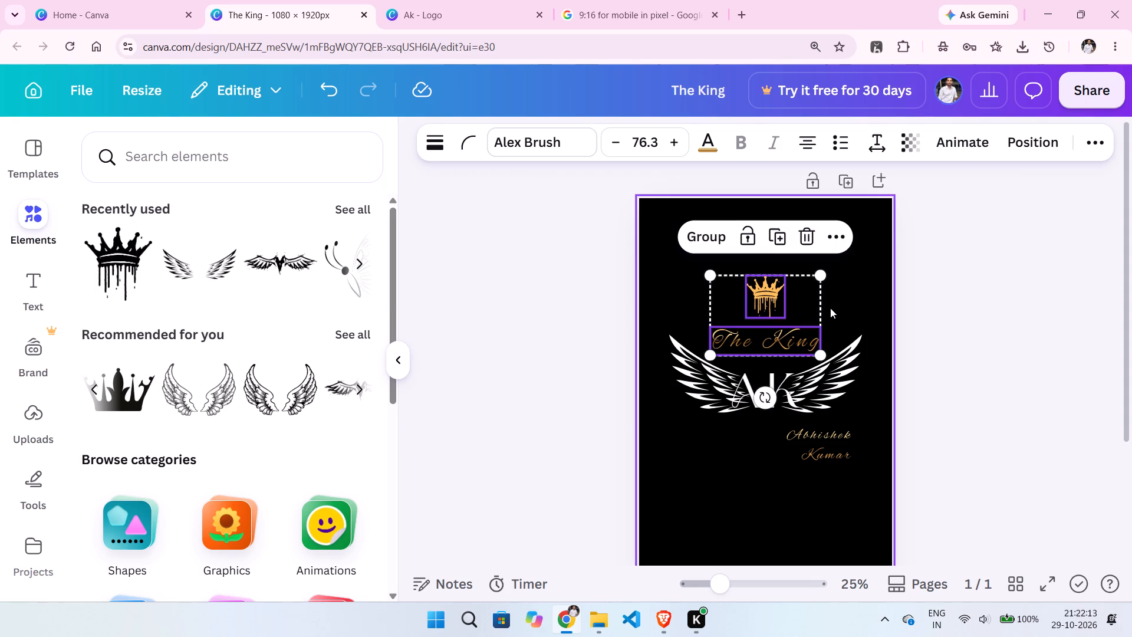
{"action": "key", "text": "shift+Down"}
{"action": "left_click", "coordinate": [861, 290]}
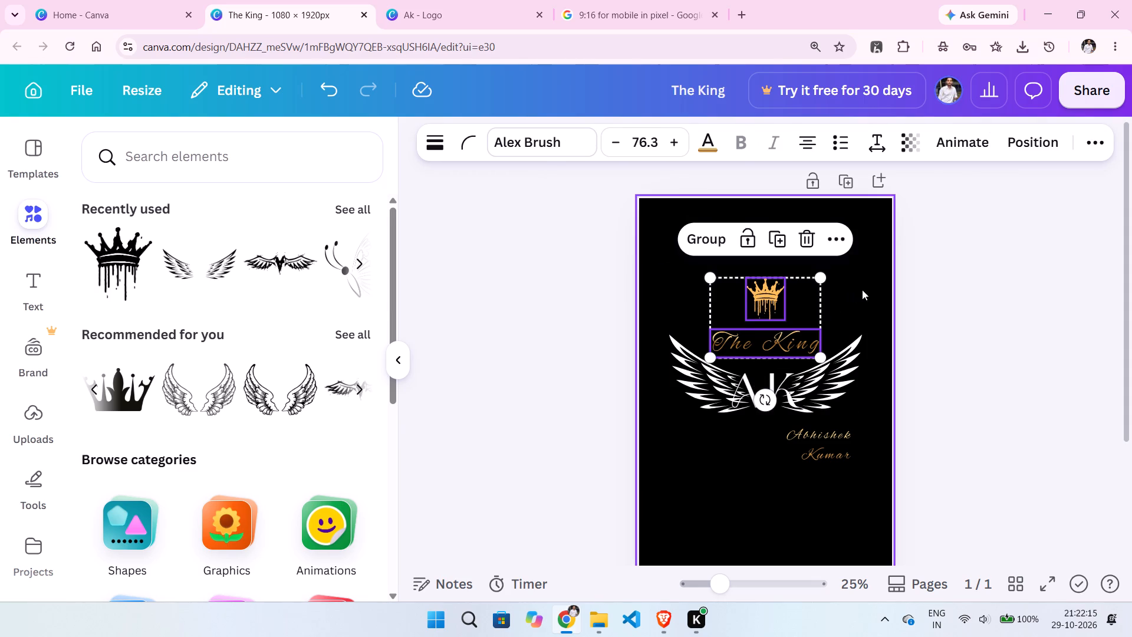
Move the crown alone down so it sits just above The King title.
{"action": "left_click", "coordinate": [785, 283]}
{"action": "key", "text": "Down"}
{"action": "key", "text": "Down"}
{"action": "key", "text": "Down"}
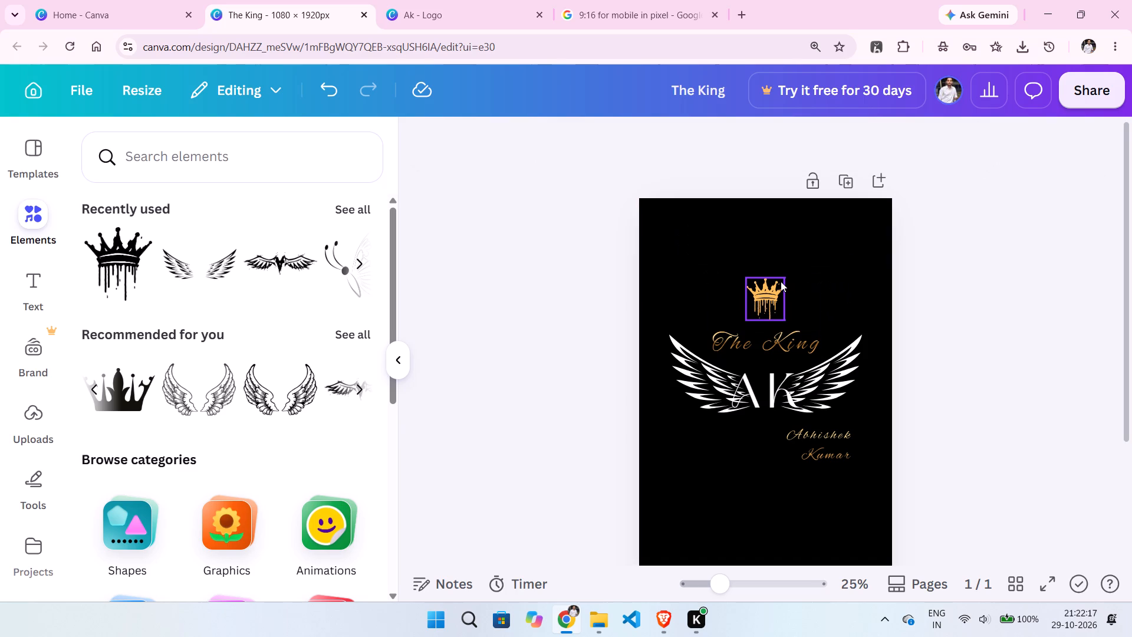
{"action": "key", "text": "shift+Down"}
{"action": "left_click", "coordinate": [835, 321]}
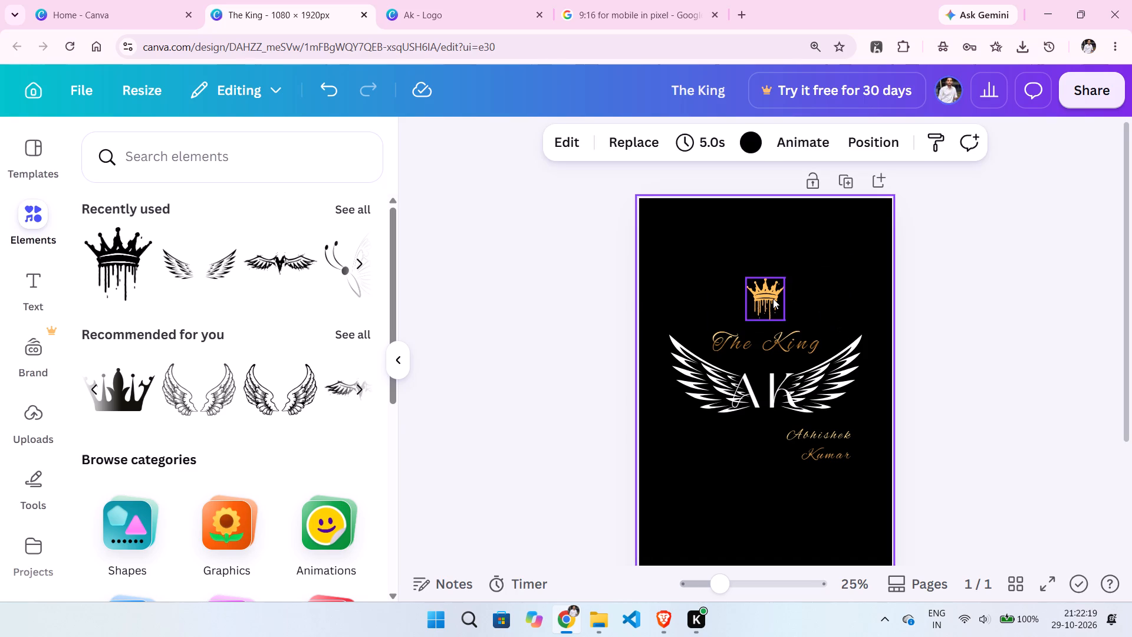
{"action": "left_click", "coordinate": [773, 298]}
{"action": "key", "text": "shift+Down"}
{"action": "key", "text": "shift+Down"}
{"action": "key", "text": "shift+Down"}
{"action": "key", "text": "shift+Down"}
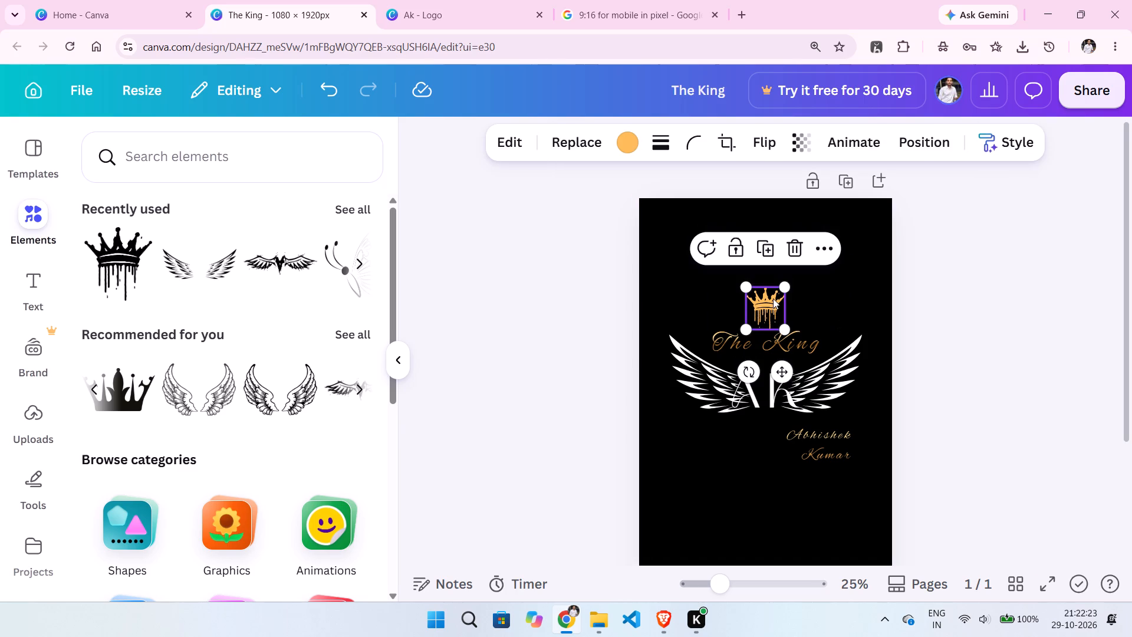
{"action": "left_click", "coordinate": [985, 367]}
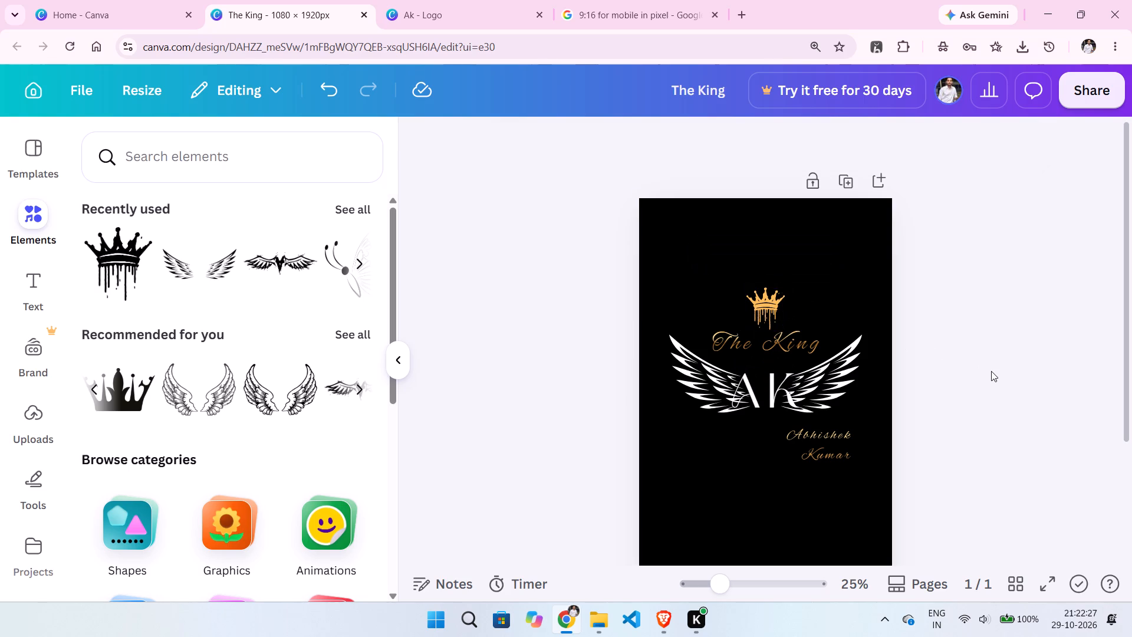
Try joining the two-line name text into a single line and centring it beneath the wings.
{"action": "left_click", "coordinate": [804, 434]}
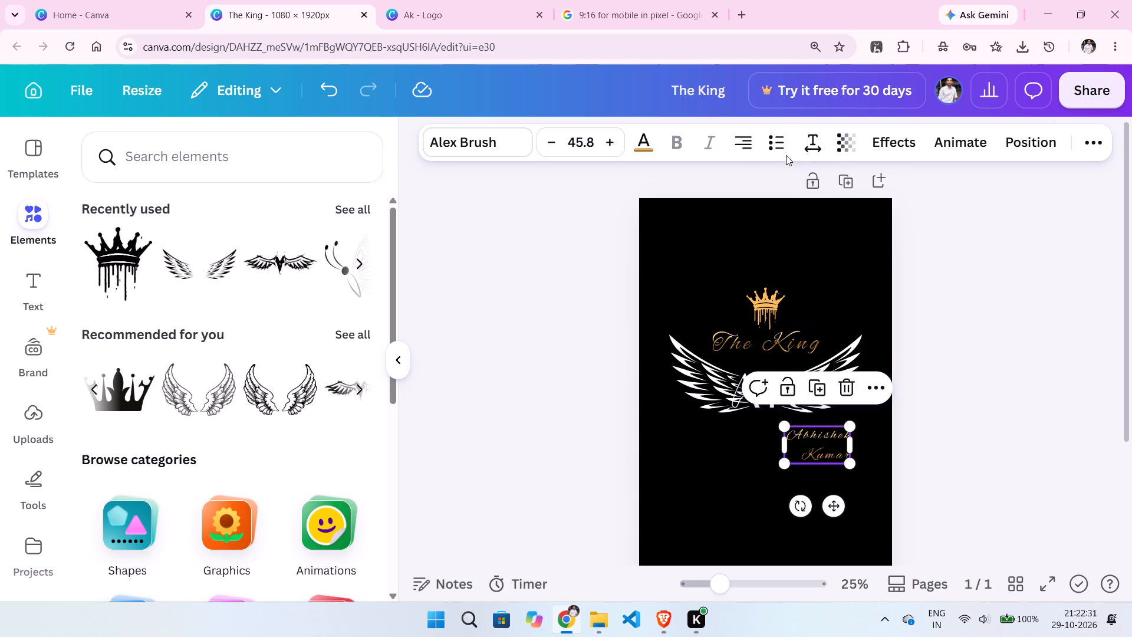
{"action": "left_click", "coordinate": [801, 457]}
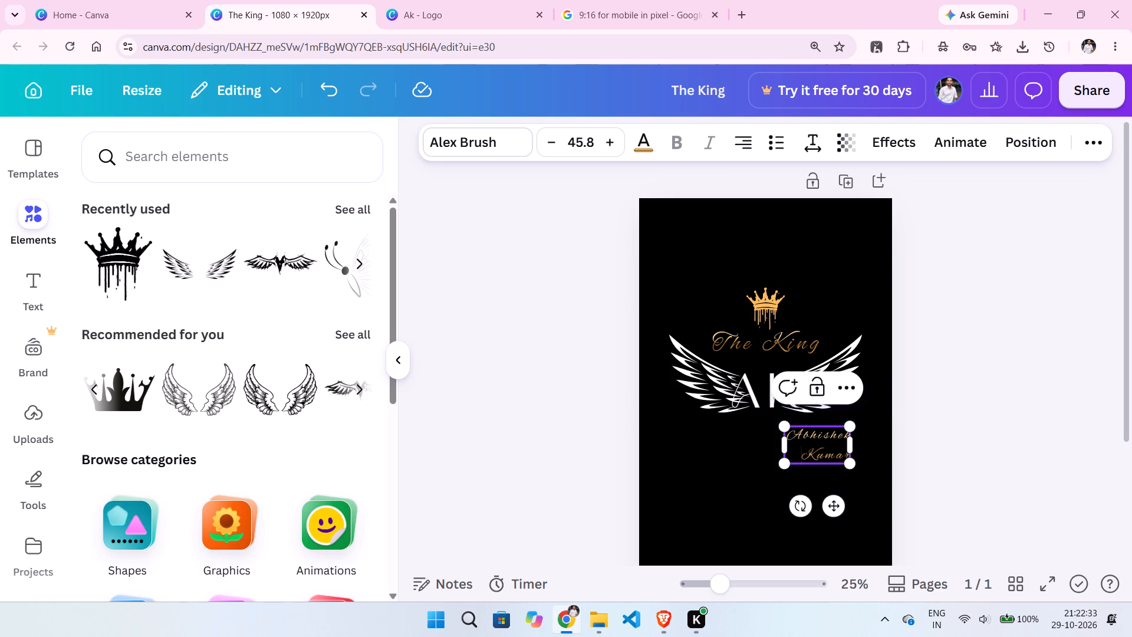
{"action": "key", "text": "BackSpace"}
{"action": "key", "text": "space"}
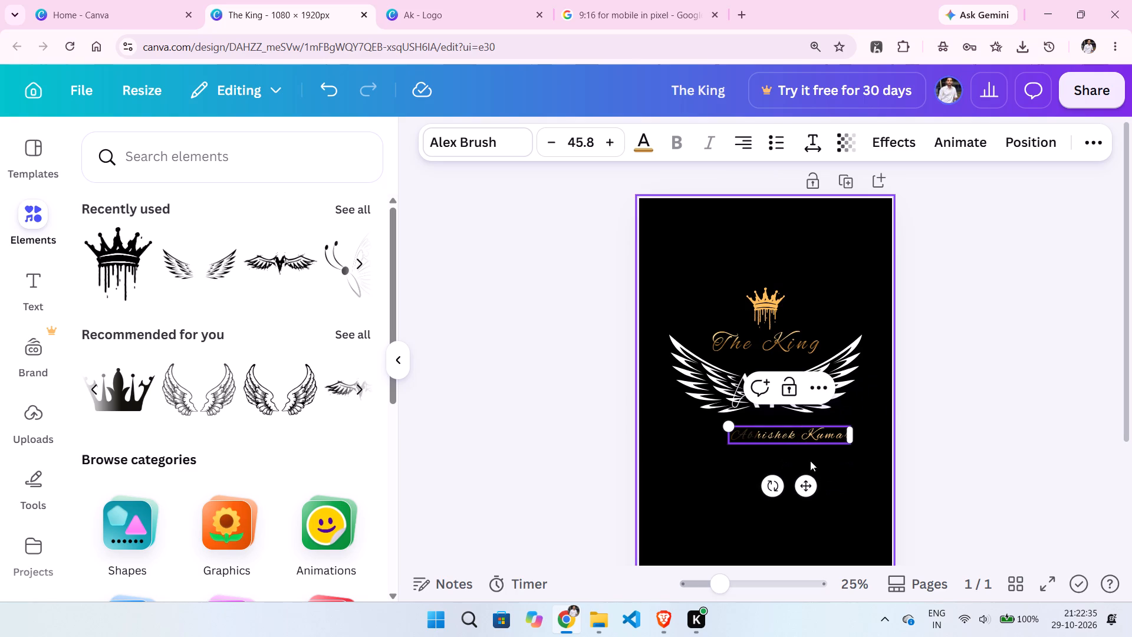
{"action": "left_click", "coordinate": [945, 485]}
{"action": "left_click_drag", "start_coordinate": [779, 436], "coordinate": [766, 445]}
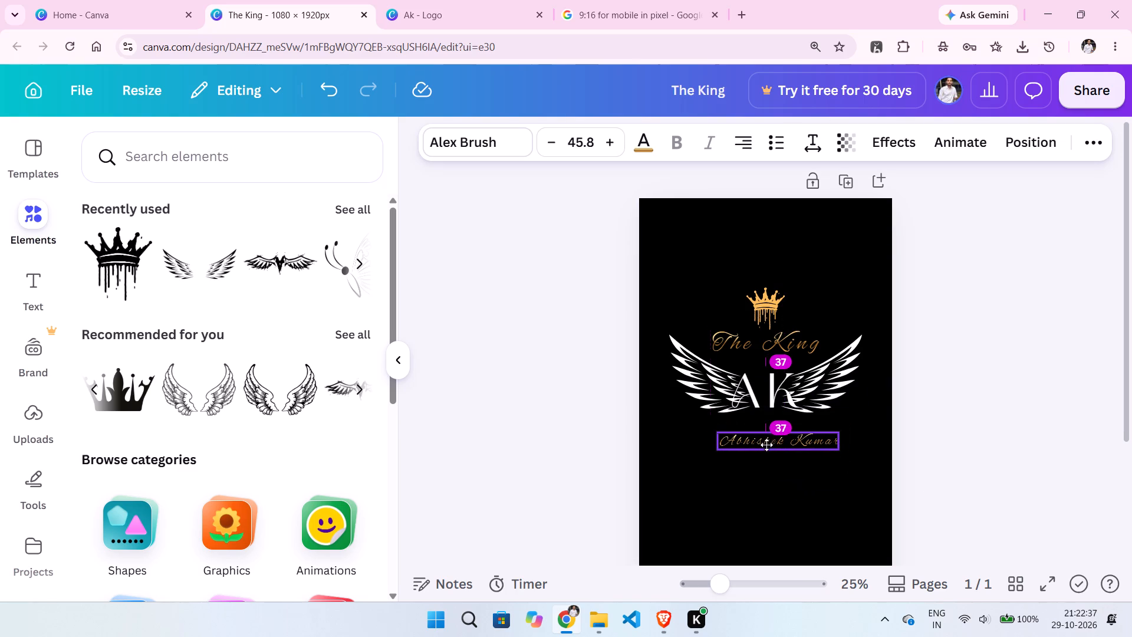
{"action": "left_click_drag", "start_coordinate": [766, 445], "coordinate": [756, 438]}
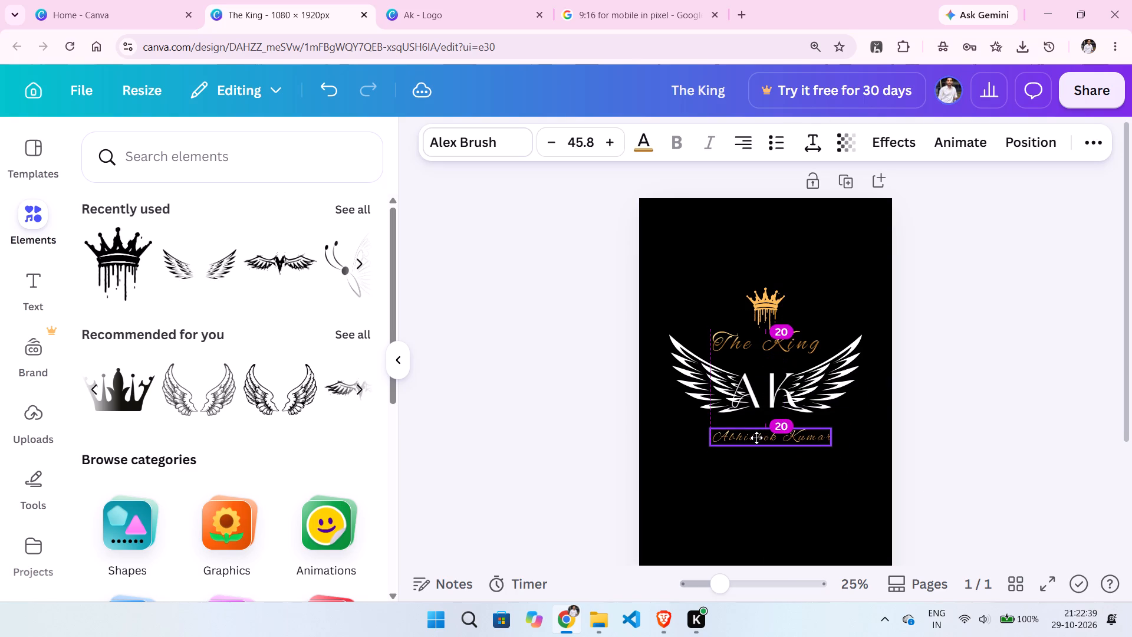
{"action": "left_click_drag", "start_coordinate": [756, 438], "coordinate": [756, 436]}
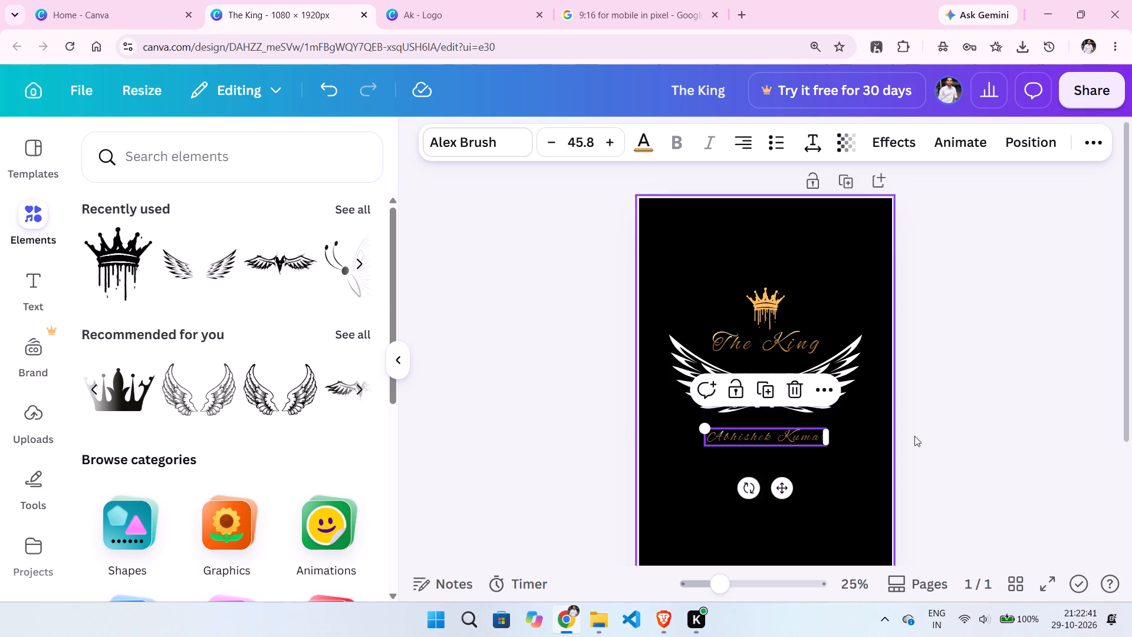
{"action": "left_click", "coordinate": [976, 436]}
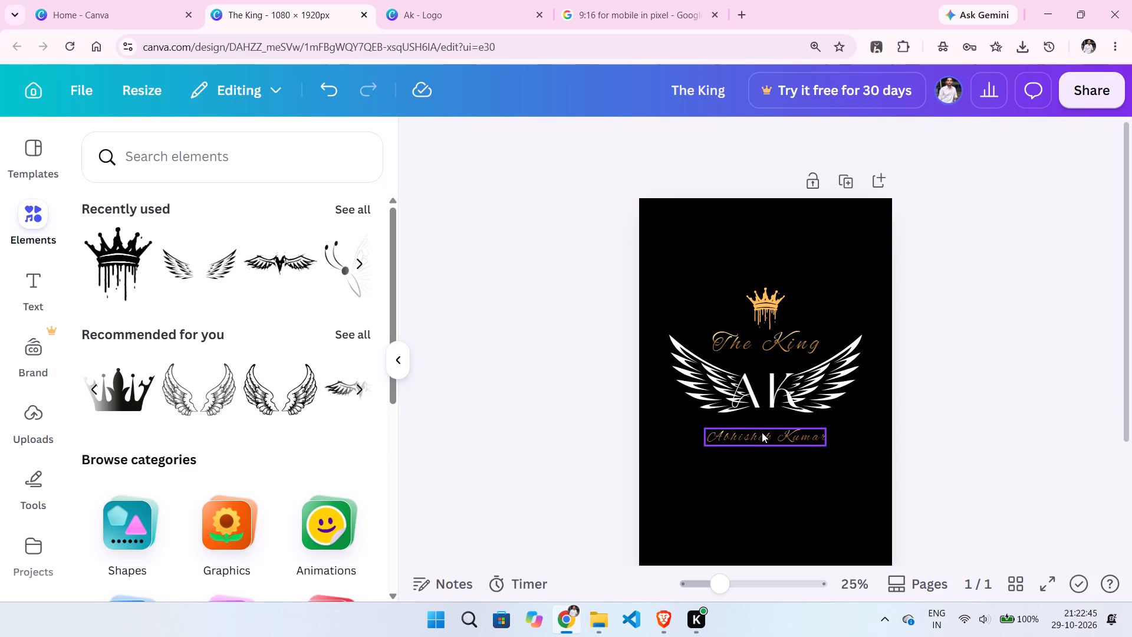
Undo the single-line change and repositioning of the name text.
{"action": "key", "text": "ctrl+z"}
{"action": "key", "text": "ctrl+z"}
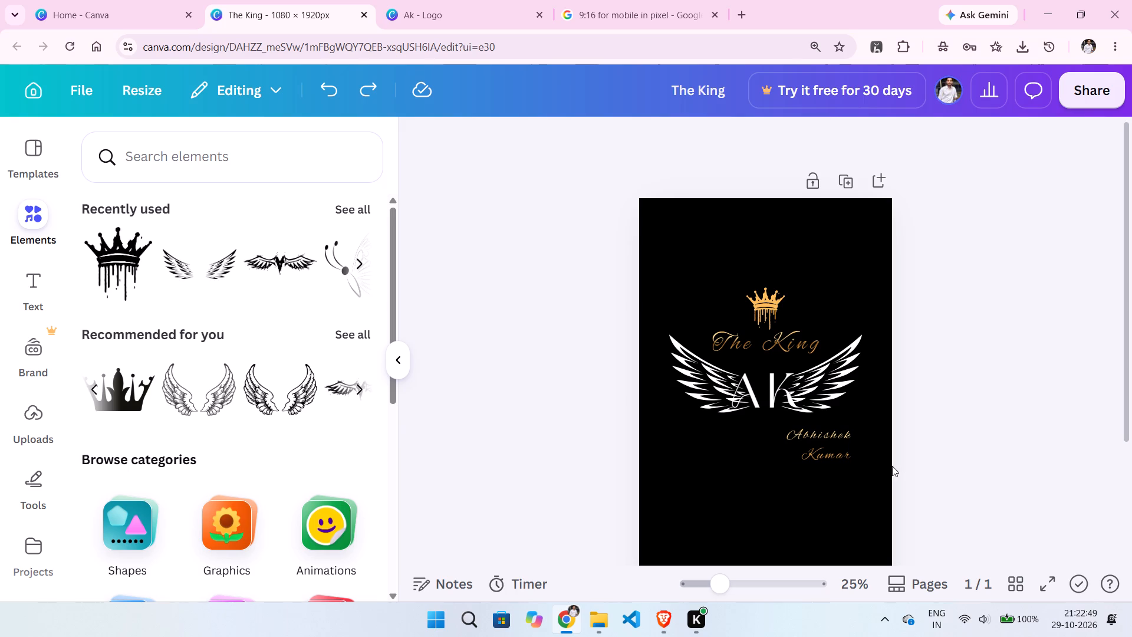
Replace the line break in the name text with a space so both words sit on one line.
{"action": "scroll", "coordinate": [949, 448], "scroll_direction": "up", "scroll_amount": 2}
{"action": "scroll", "coordinate": [936, 451], "scroll_direction": "down", "scroll_amount": 5}
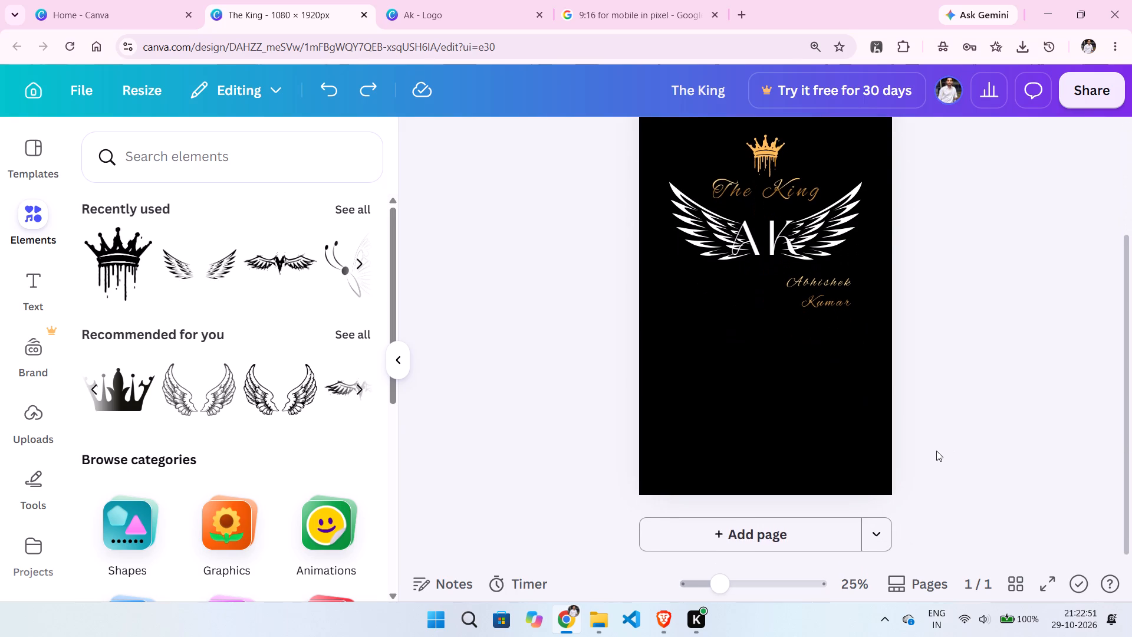
{"action": "scroll", "coordinate": [936, 451], "scroll_direction": "up", "scroll_amount": 7}
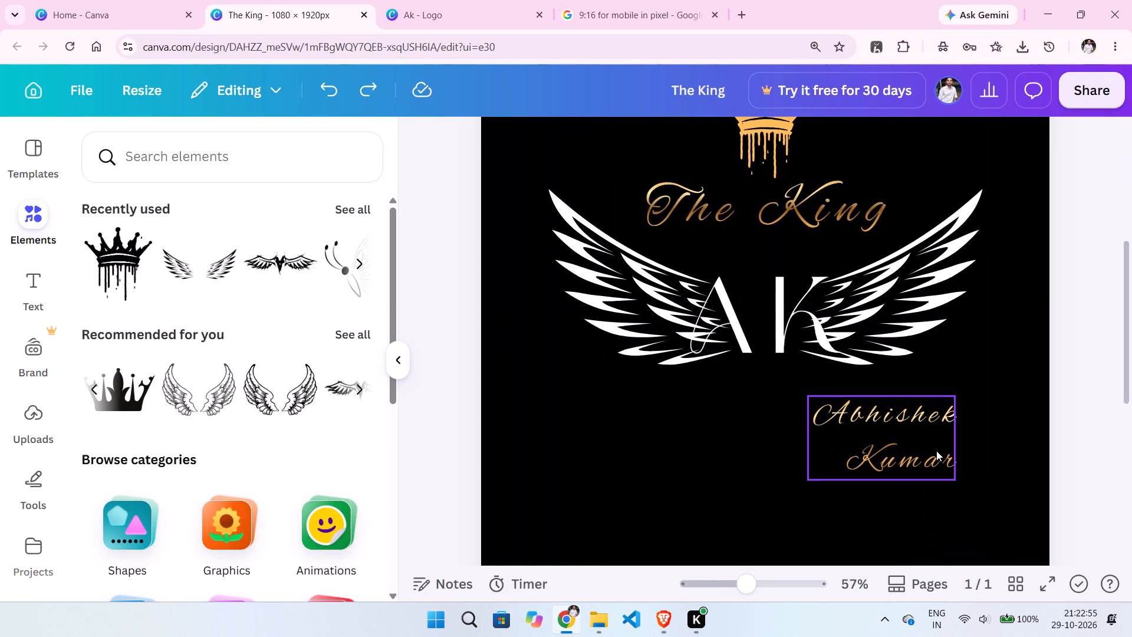
{"action": "scroll", "coordinate": [1108, 431], "scroll_direction": "up", "scroll_amount": 1}
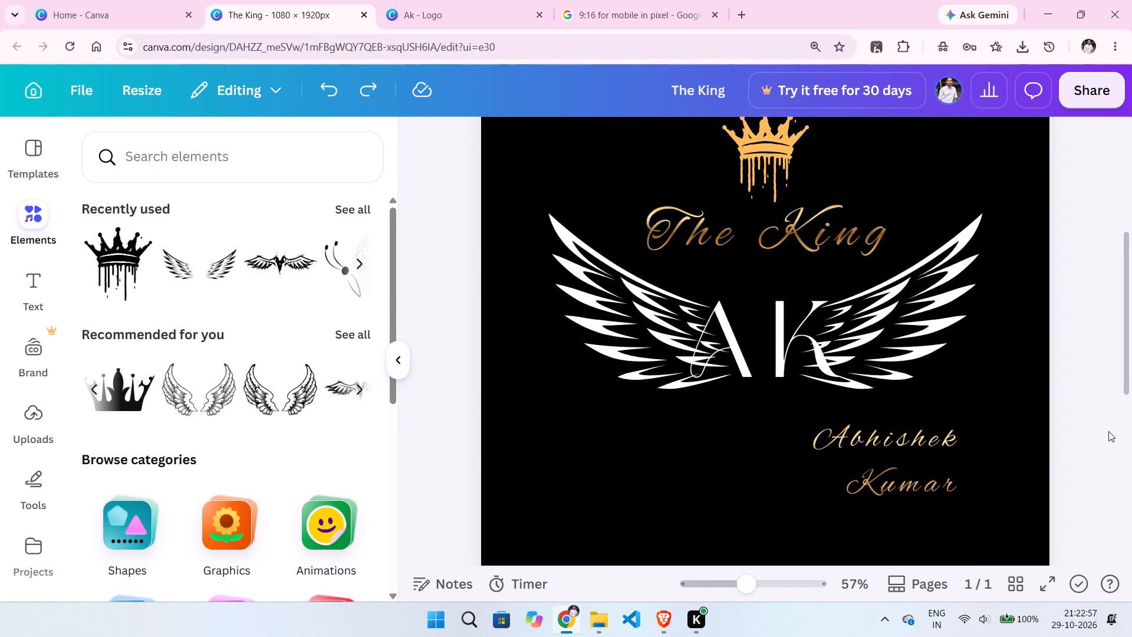
{"action": "scroll", "coordinate": [1108, 431], "scroll_direction": "up", "scroll_amount": 1}
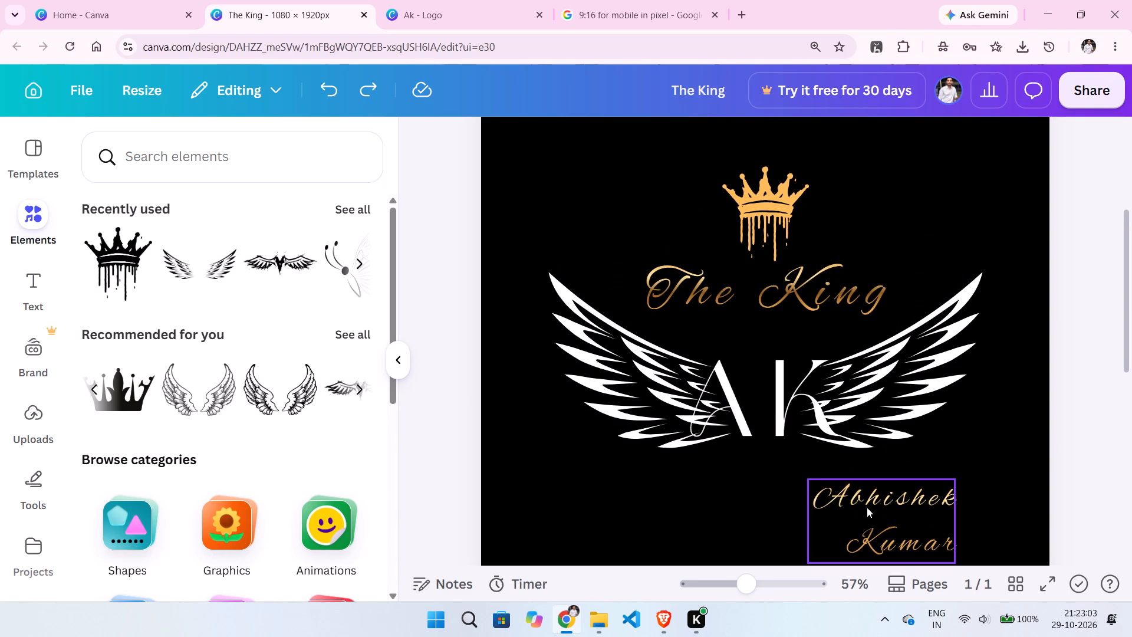
{"action": "left_click", "coordinate": [844, 544]}
{"action": "left_click", "coordinate": [848, 541]}
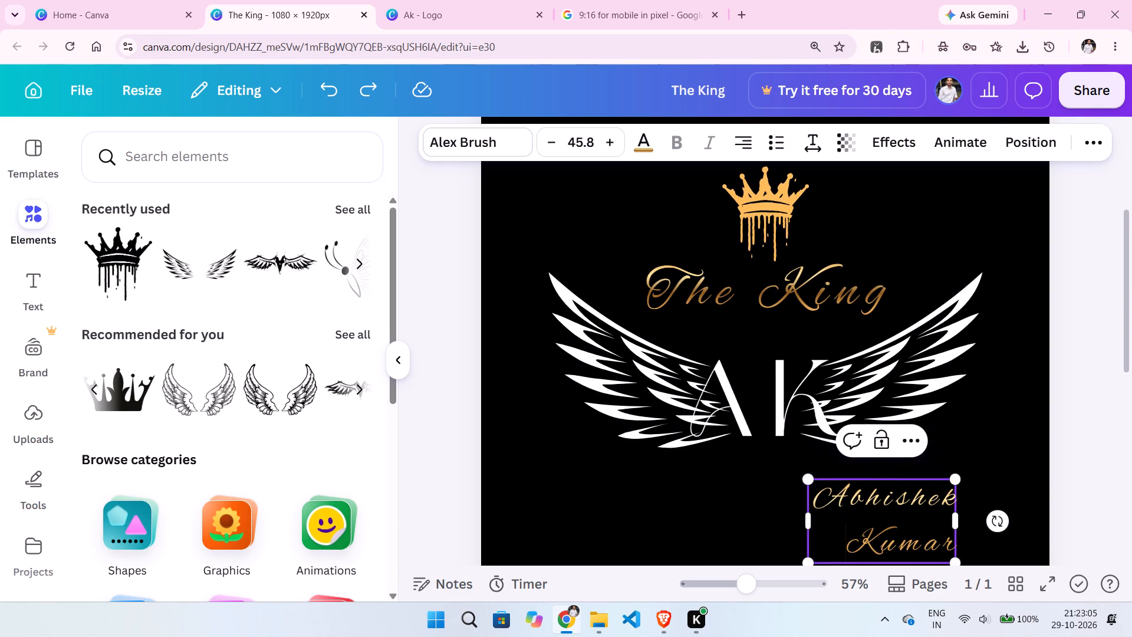
{"action": "key", "text": "BackSpace"}
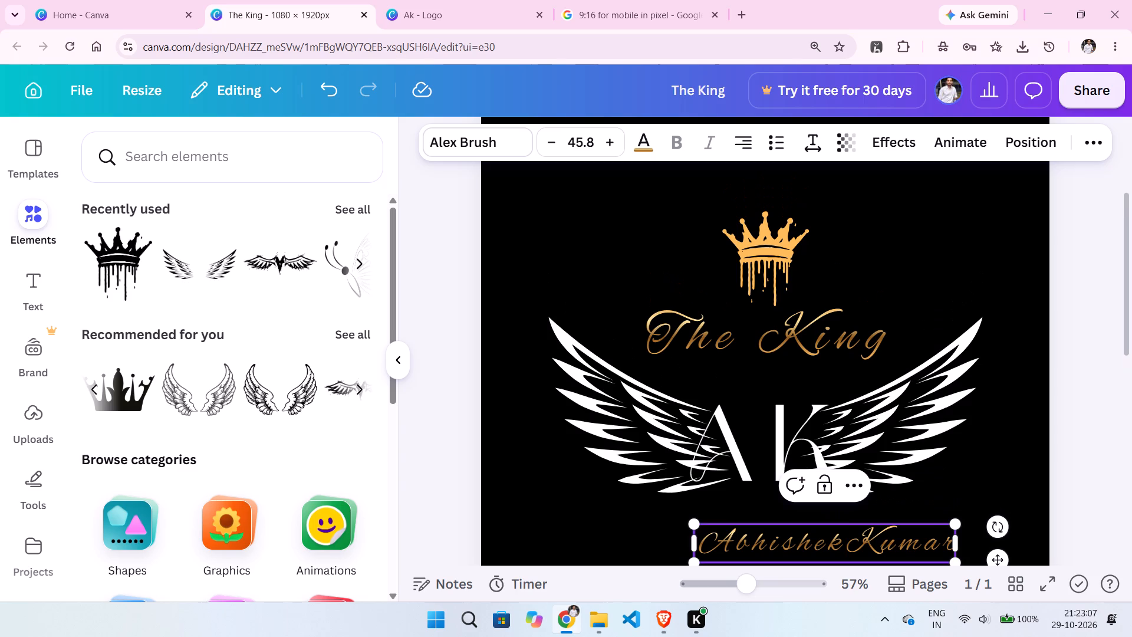
{"action": "key", "text": "space"}
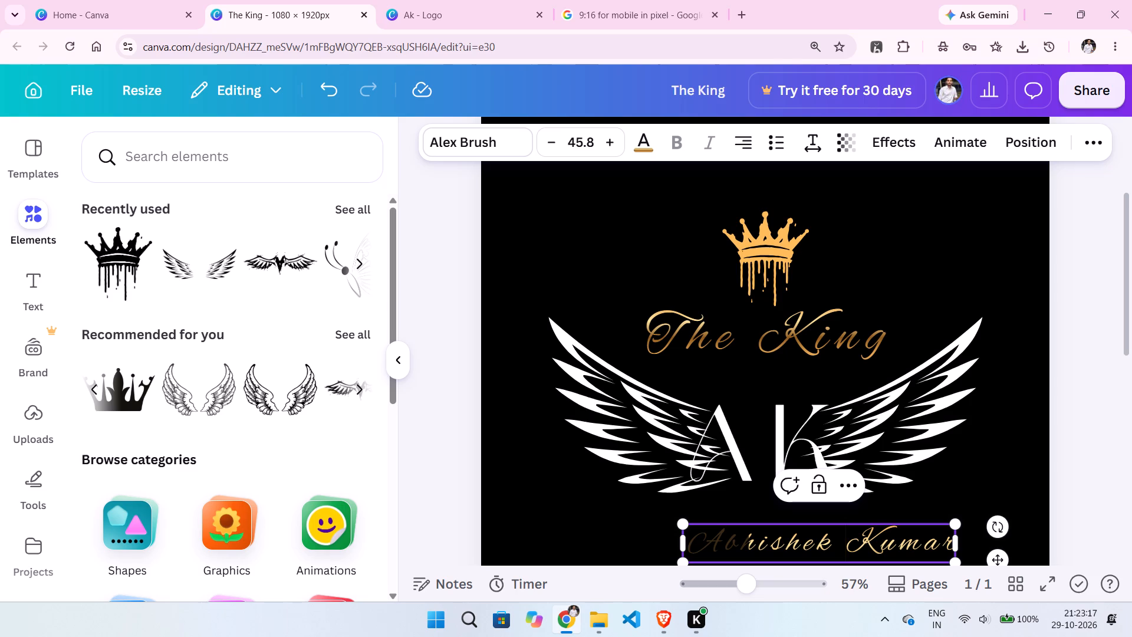
{"action": "scroll", "coordinate": [1003, 477], "scroll_direction": "down", "scroll_amount": 1}
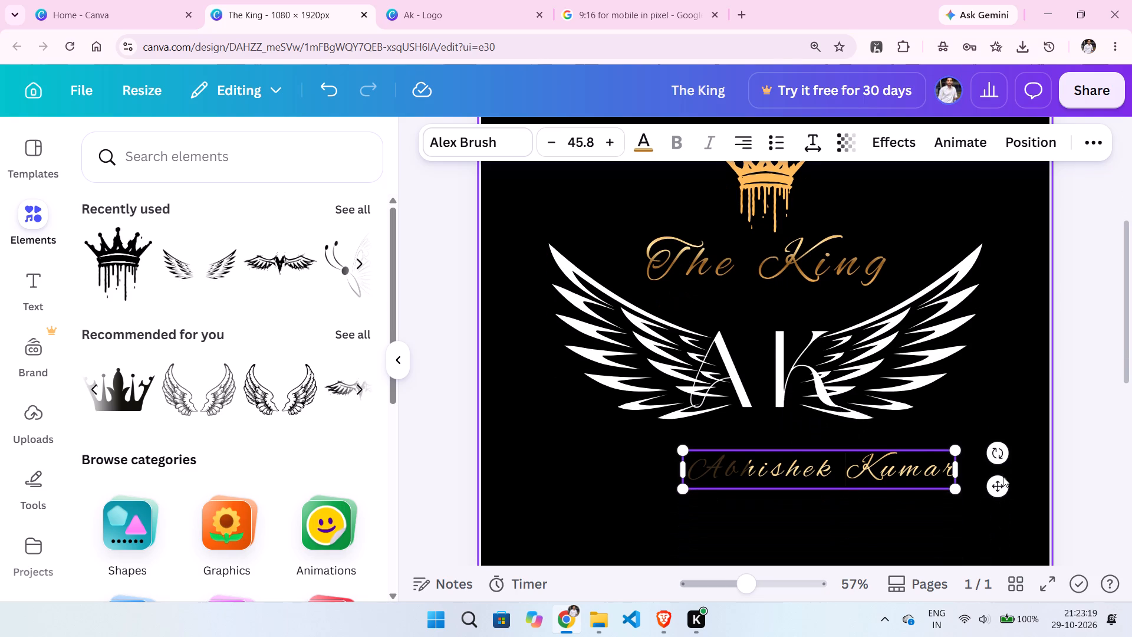
{"action": "left_click", "coordinate": [1024, 535]}
Move the one-line name text to the horizontal centre of the page, just beneath the wings.
{"action": "left_click_drag", "start_coordinate": [860, 467], "coordinate": [809, 468]}
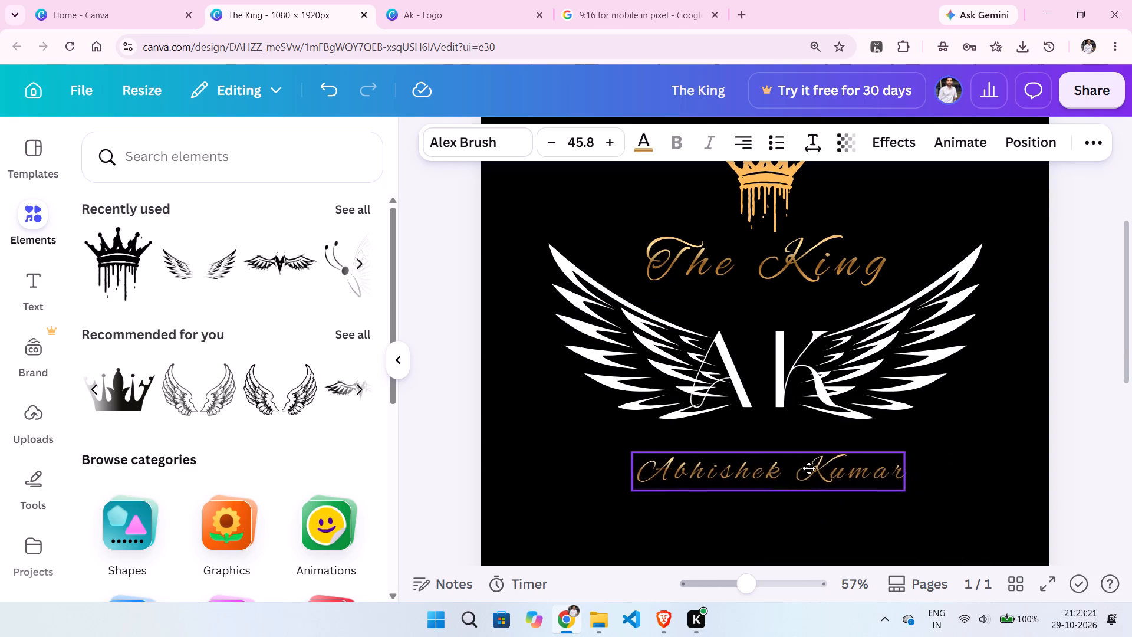
{"action": "left_click_drag", "start_coordinate": [809, 468], "coordinate": [804, 464]}
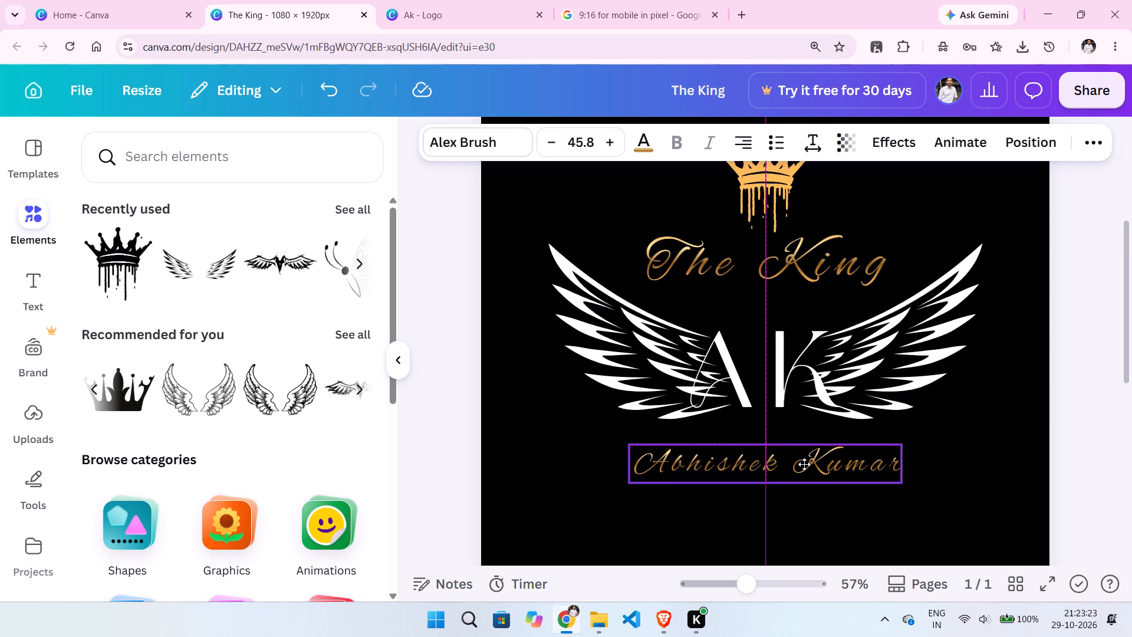
{"action": "left_click_drag", "start_coordinate": [804, 464], "coordinate": [808, 463]}
{"action": "left_click", "coordinate": [976, 468]}
Select the crown, title, wings, AK lettering and name text together and nudge them down the page.
{"action": "scroll", "coordinate": [946, 460], "scroll_direction": "up", "scroll_amount": 2}
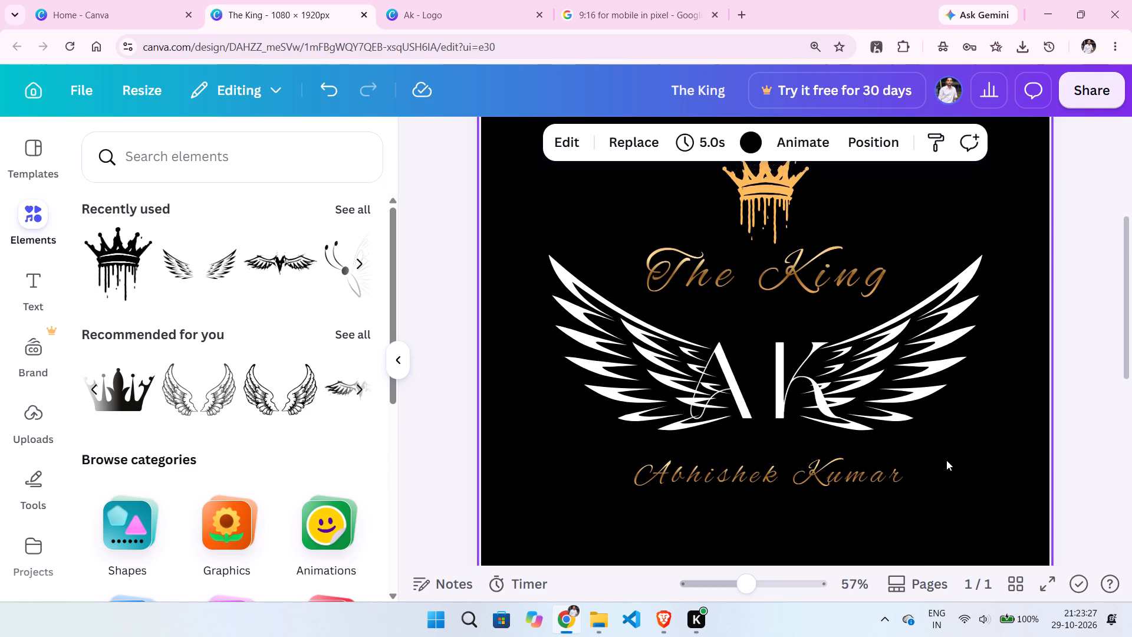
{"action": "scroll", "coordinate": [946, 460], "scroll_direction": "down", "scroll_amount": 1}
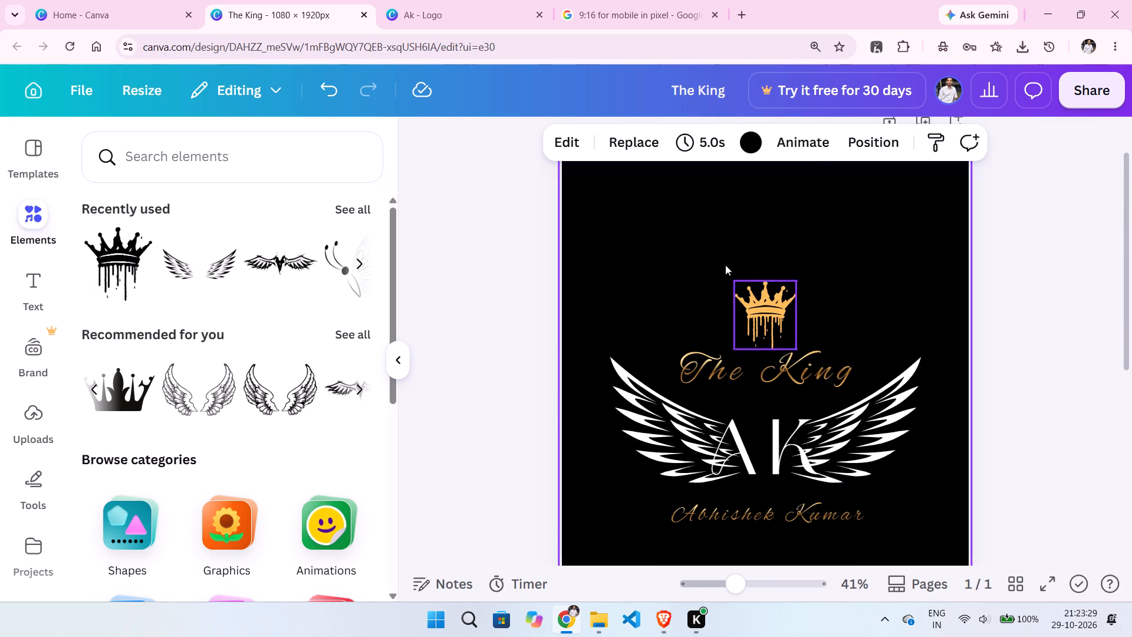
{"action": "left_click_drag", "start_coordinate": [623, 267], "coordinate": [818, 539]}
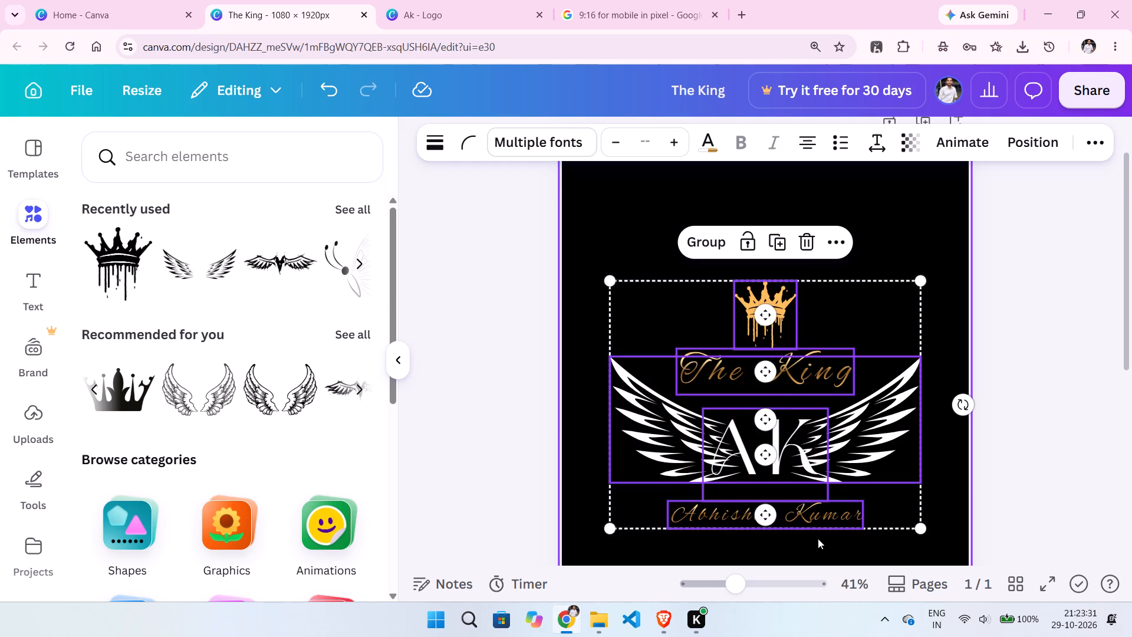
{"action": "key", "text": "shift+Down"}
{"action": "key", "text": "shift+Down"}
{"action": "key", "text": "shift+Down"}
{"action": "key", "text": "shift+Down"}
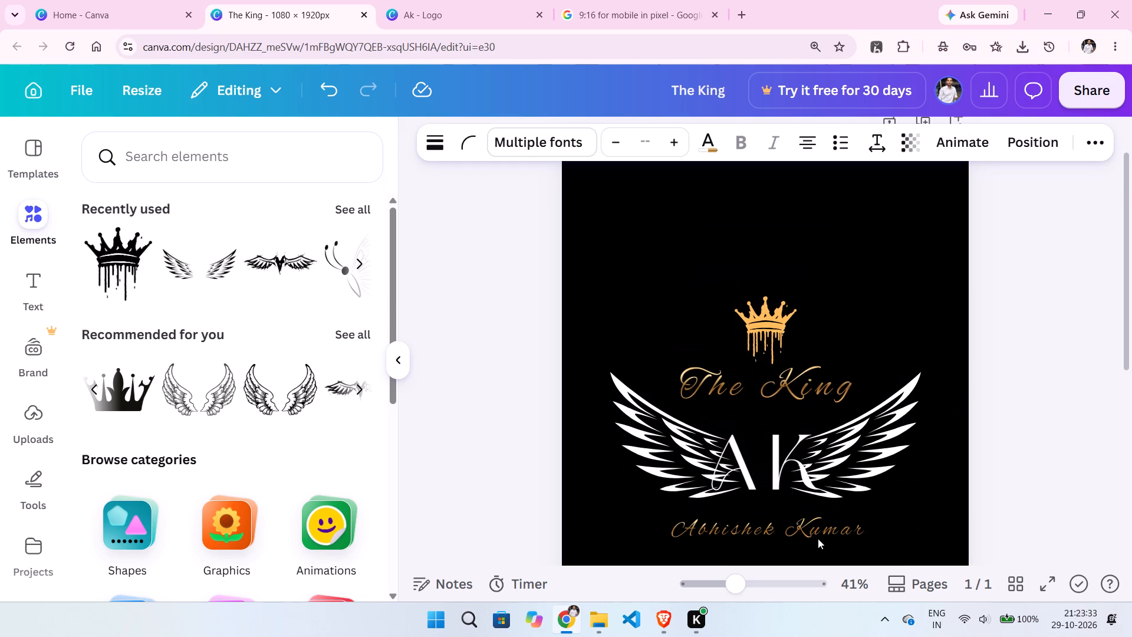
Download the repositioned The King design as a 1080 × 1920 px PNG.
{"action": "scroll", "coordinate": [935, 498], "scroll_direction": "down", "scroll_amount": 3}
{"action": "scroll", "coordinate": [1100, 478], "scroll_direction": "up", "scroll_amount": 2}
{"action": "left_click", "coordinate": [1080, 465]}
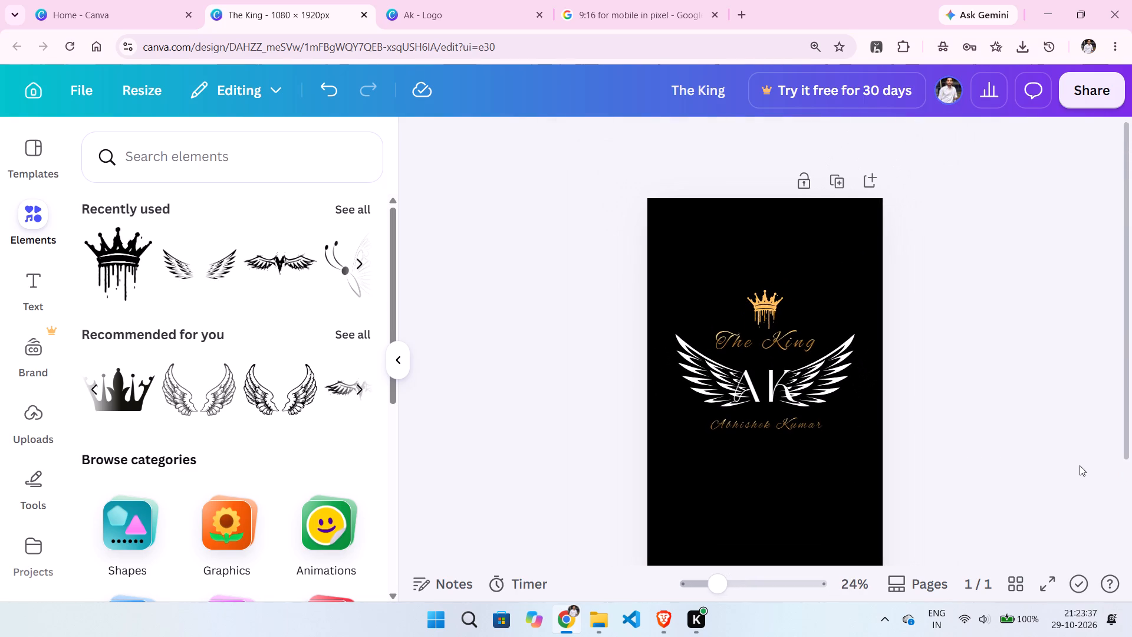
{"action": "left_click", "coordinate": [970, 352]}
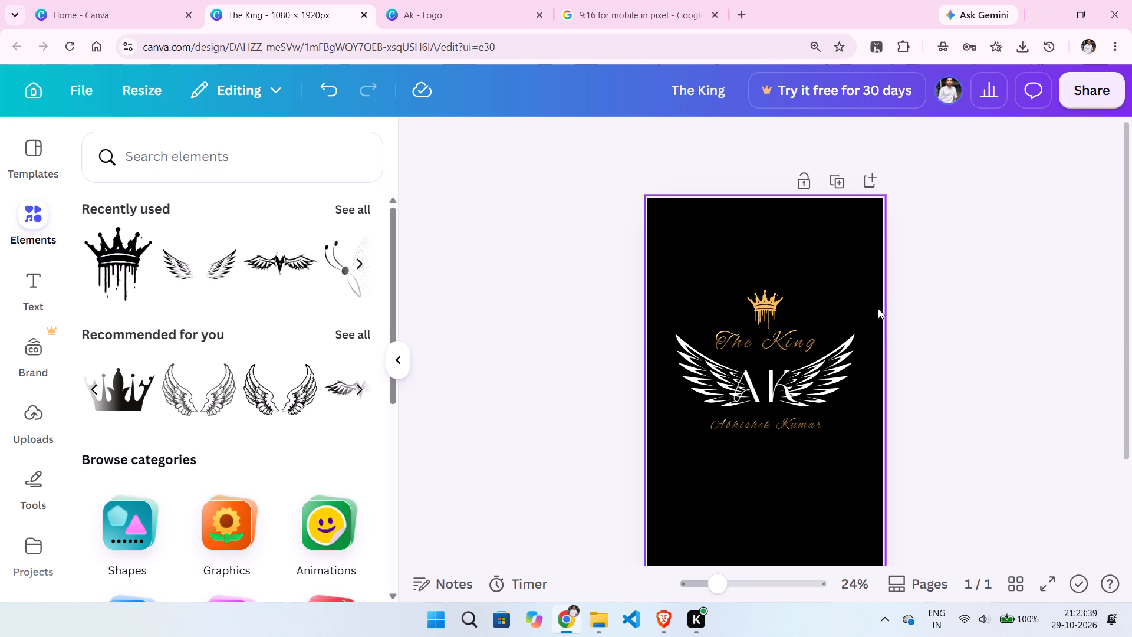
{"action": "left_click", "coordinate": [1094, 86]}
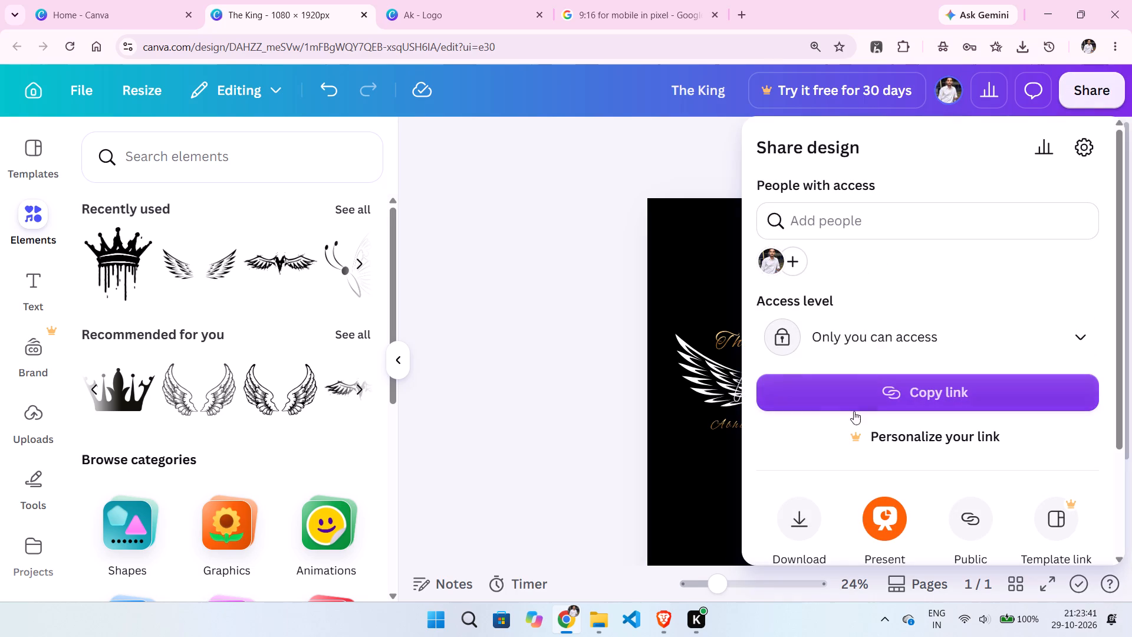
{"action": "left_click", "coordinate": [808, 517]}
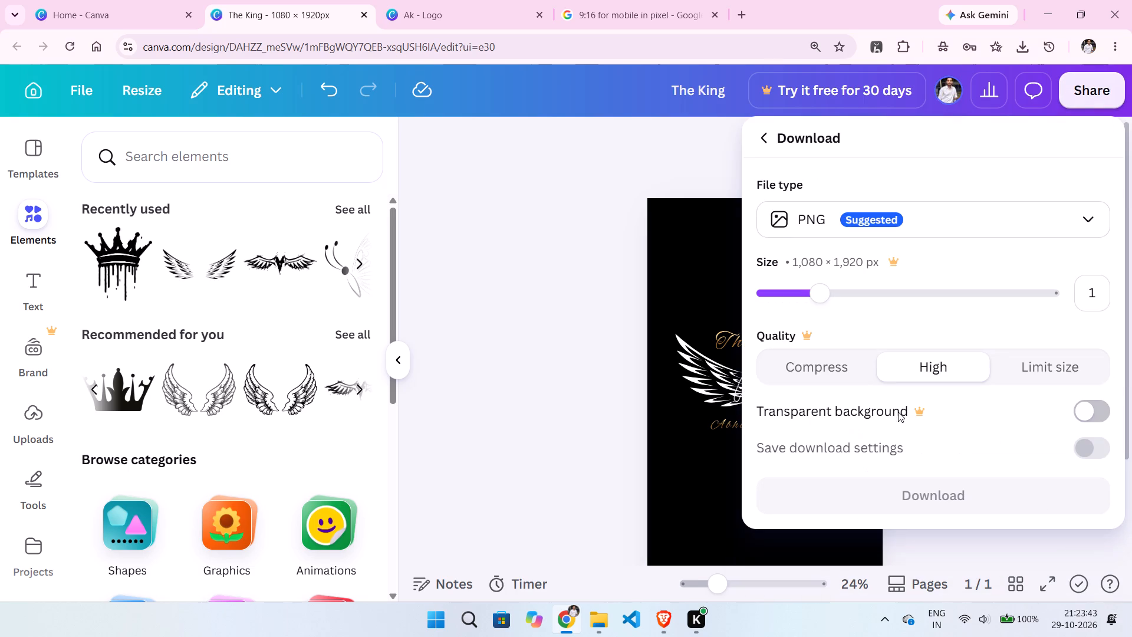
{"action": "left_click", "coordinate": [850, 487]}
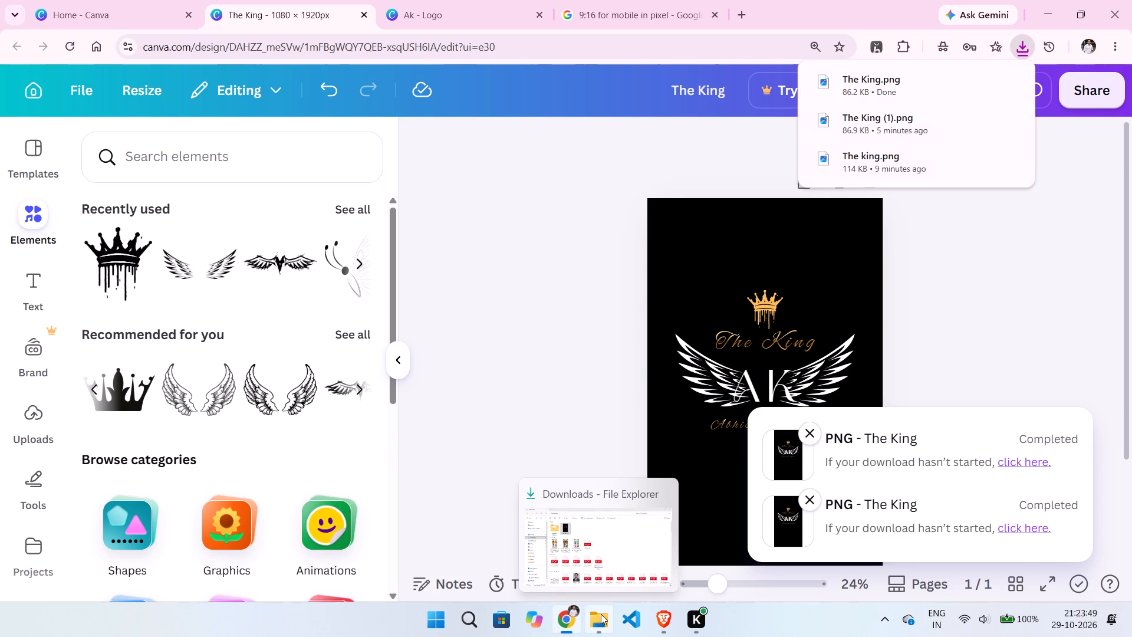
Switch to the Downloads folder in File Explorer and share the new The King image with the phone.
{"action": "left_click", "coordinate": [590, 623]}
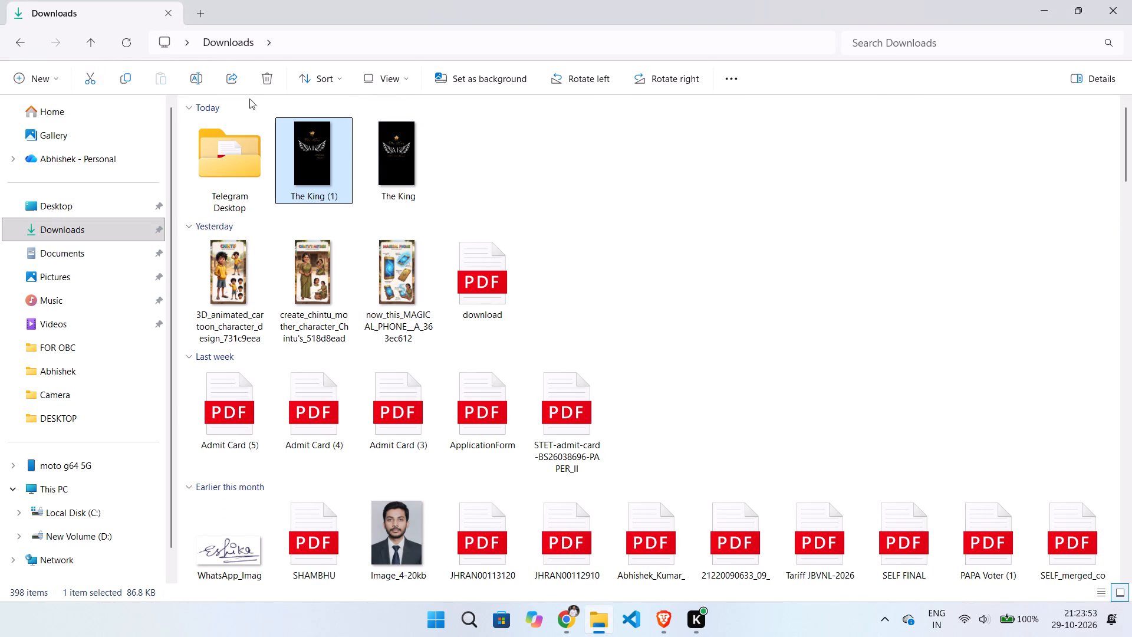
{"action": "left_click", "coordinate": [368, 152]}
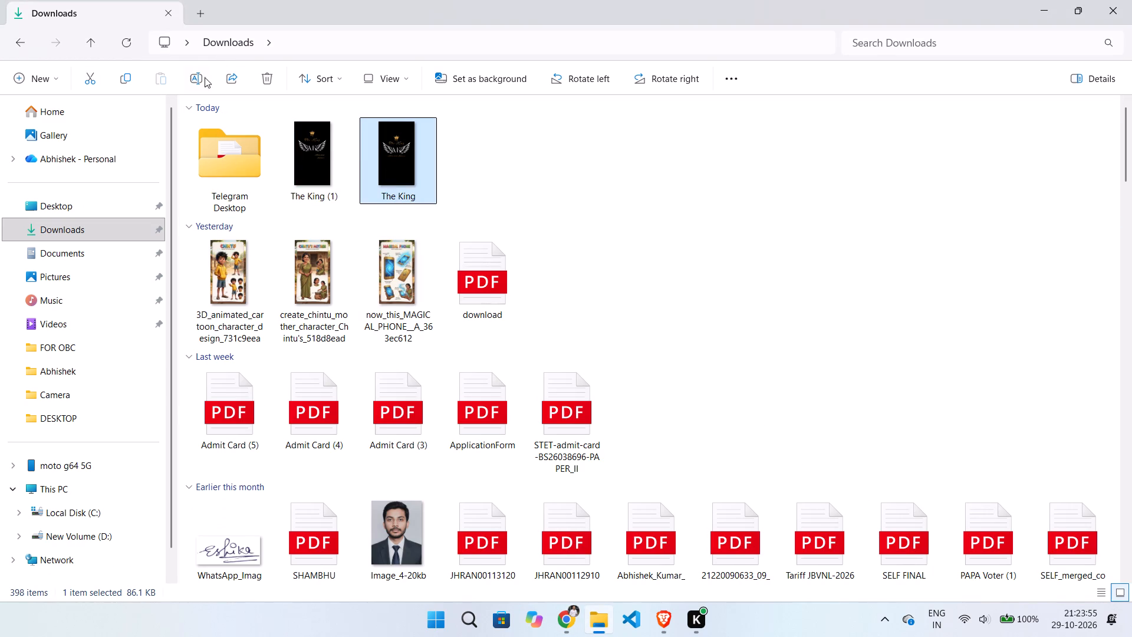
{"action": "left_click", "coordinate": [229, 77]}
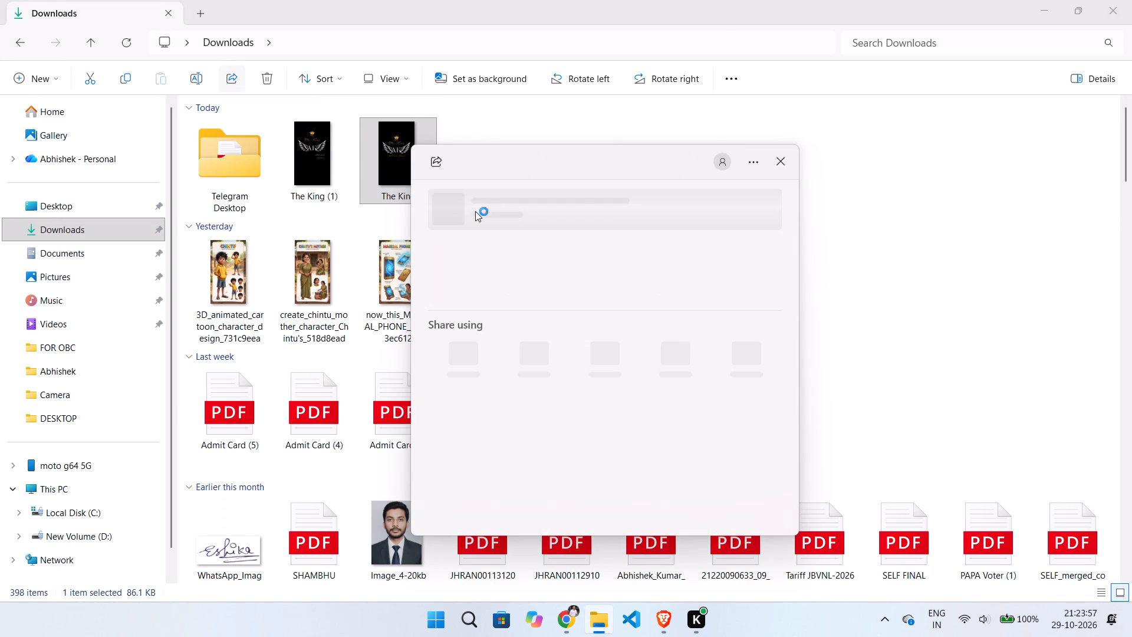
{"action": "left_click", "coordinate": [460, 277]}
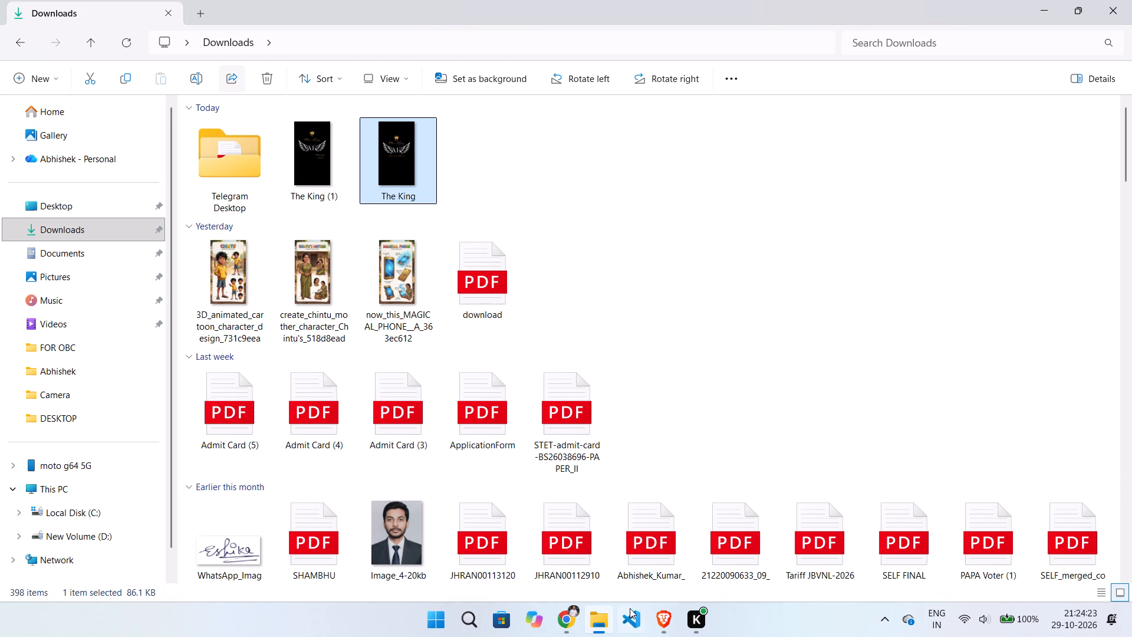
Return to Canva, select the crown, title, wings, AK lettering and name text together, and nudge them down by three large steps.
{"action": "left_click", "coordinate": [565, 620]}
{"action": "left_click", "coordinate": [988, 302]}
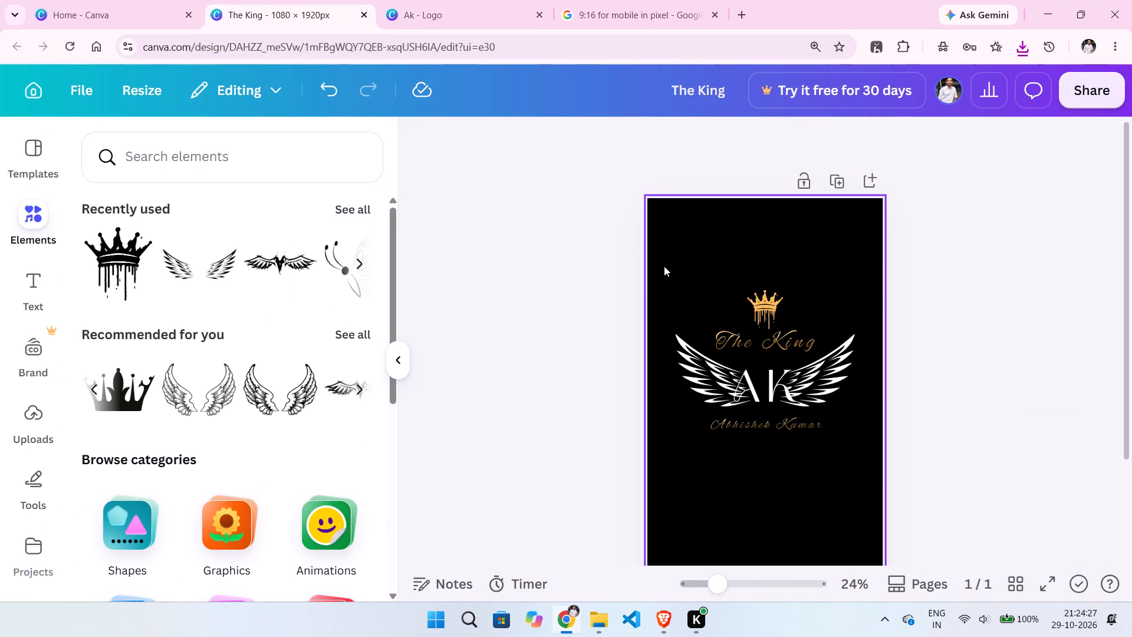
{"action": "left_click_drag", "start_coordinate": [664, 265], "coordinate": [863, 441]}
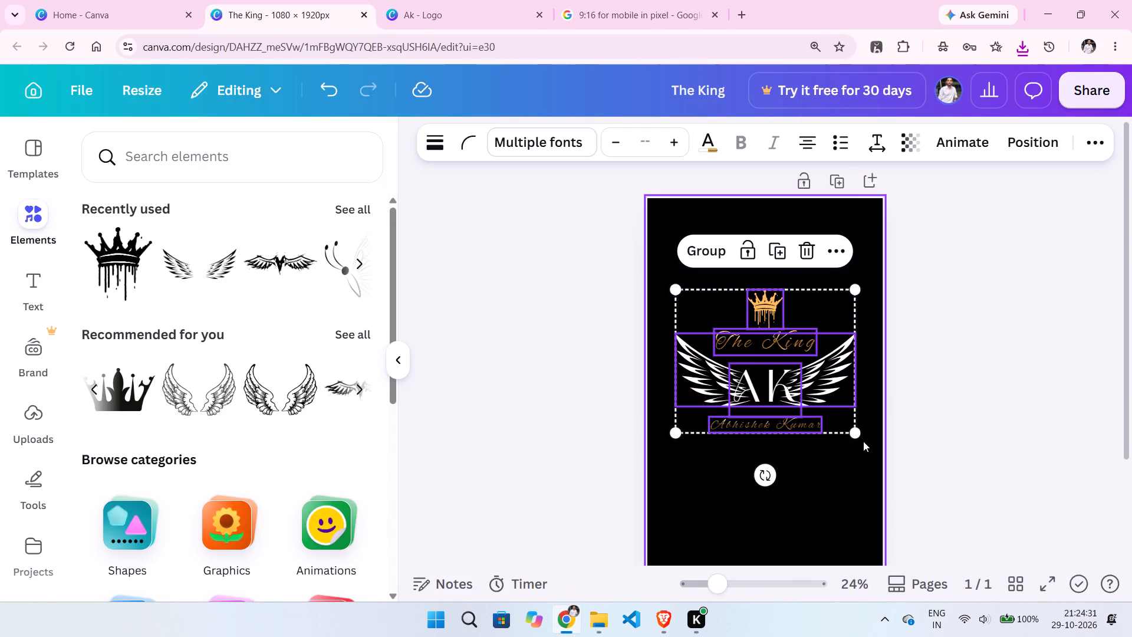
{"action": "key", "text": "shift+Down"}
{"action": "key", "text": "shift+Down"}
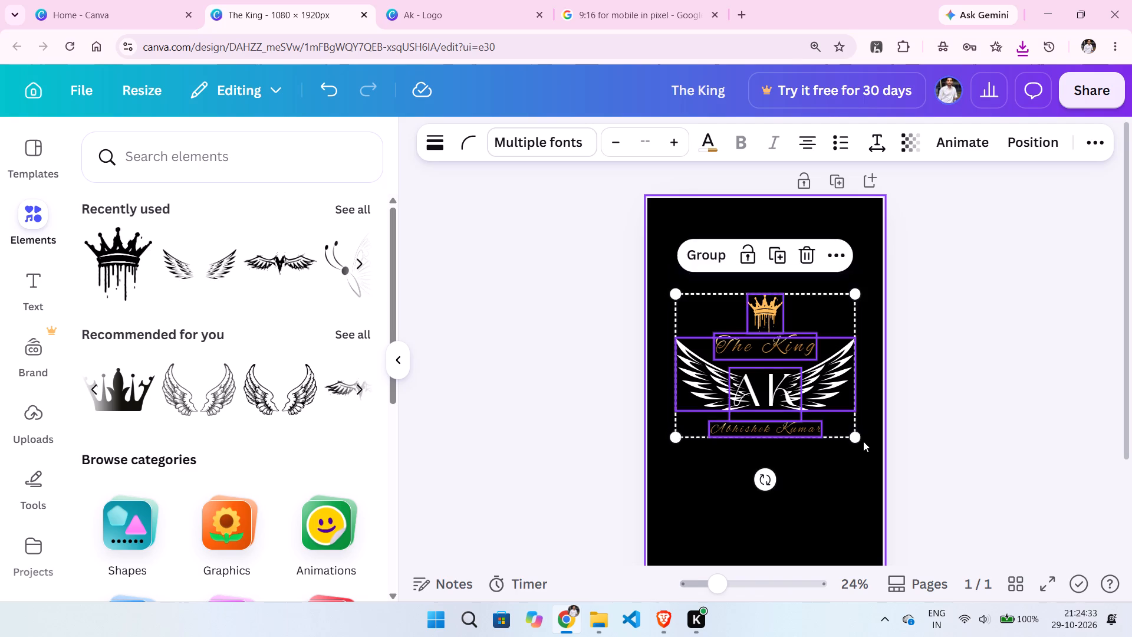
{"action": "key", "text": "shift+Down"}
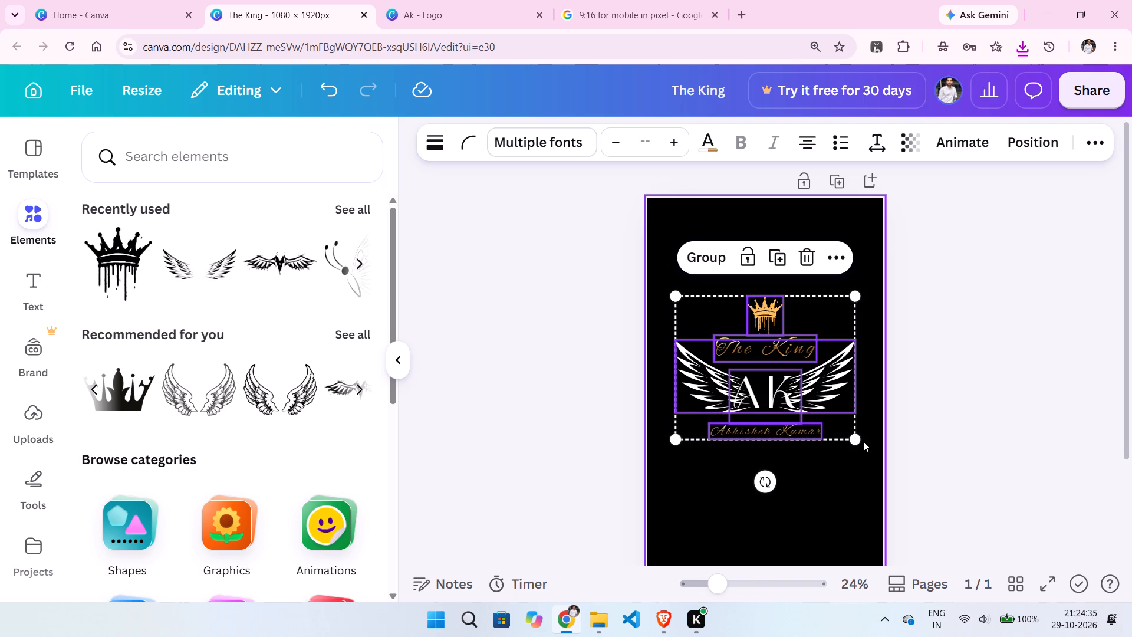
{"action": "left_click", "coordinate": [960, 426]}
Set the font size of the name text beneath the wings to 50.
{"action": "left_click_drag", "start_coordinate": [702, 422], "coordinate": [811, 441]}
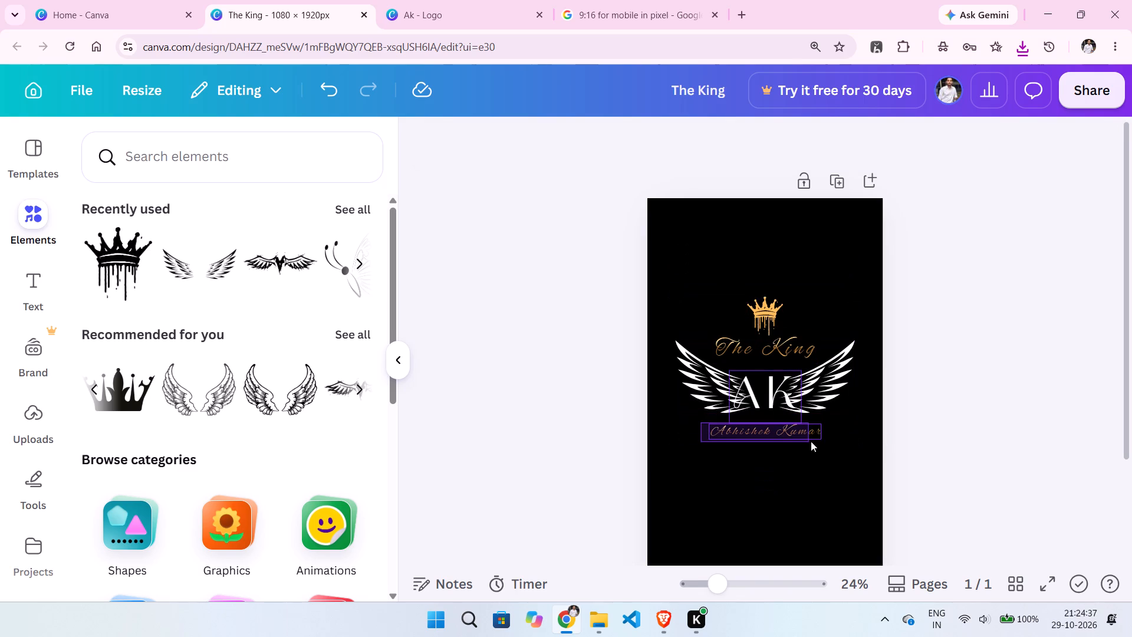
{"action": "left_click_drag", "start_coordinate": [811, 441], "coordinate": [819, 441]}
{"action": "left_click", "coordinate": [703, 444]}
{"action": "left_click", "coordinate": [720, 465]}
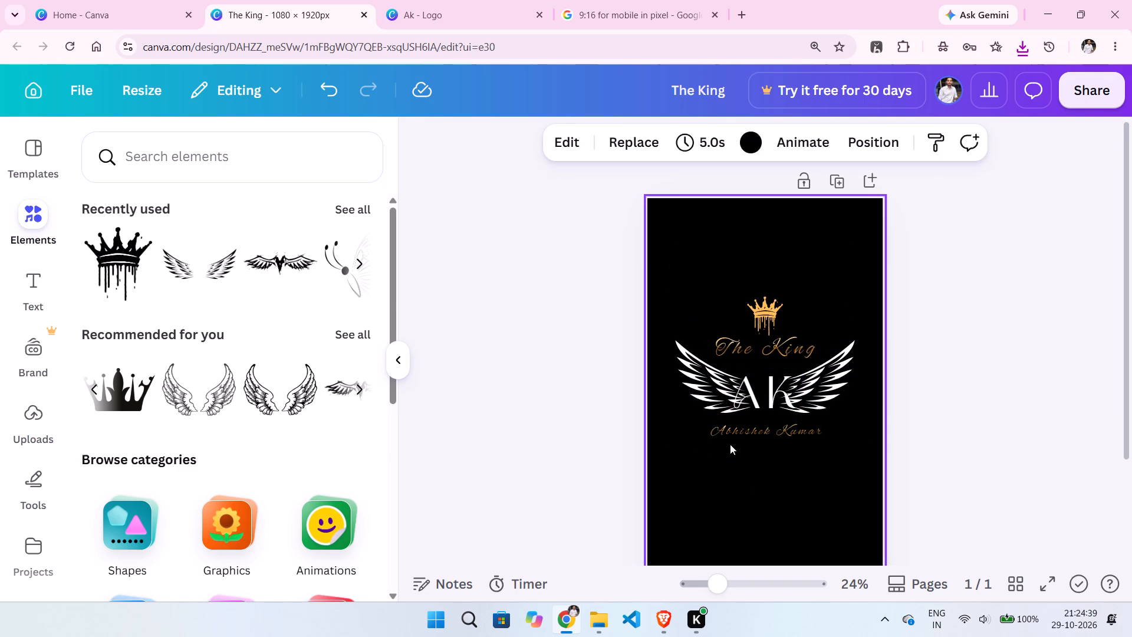
{"action": "triple_click", "coordinate": [734, 432]}
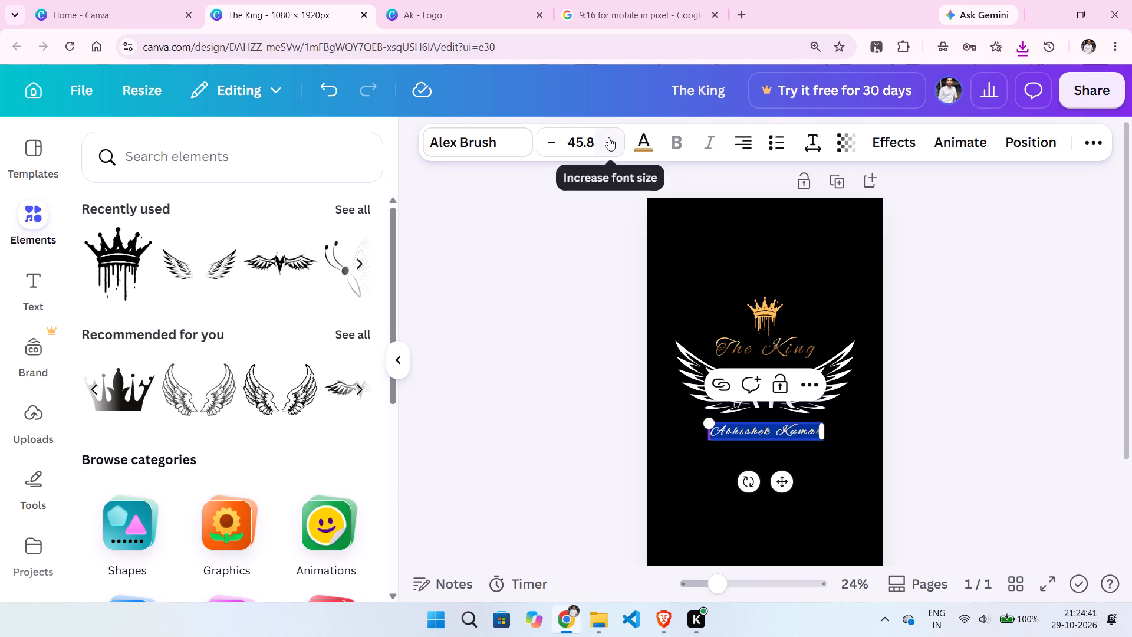
{"action": "left_click", "coordinate": [580, 144]}
{"action": "type", "text": "50"}
{"action": "key", "text": "Return"}
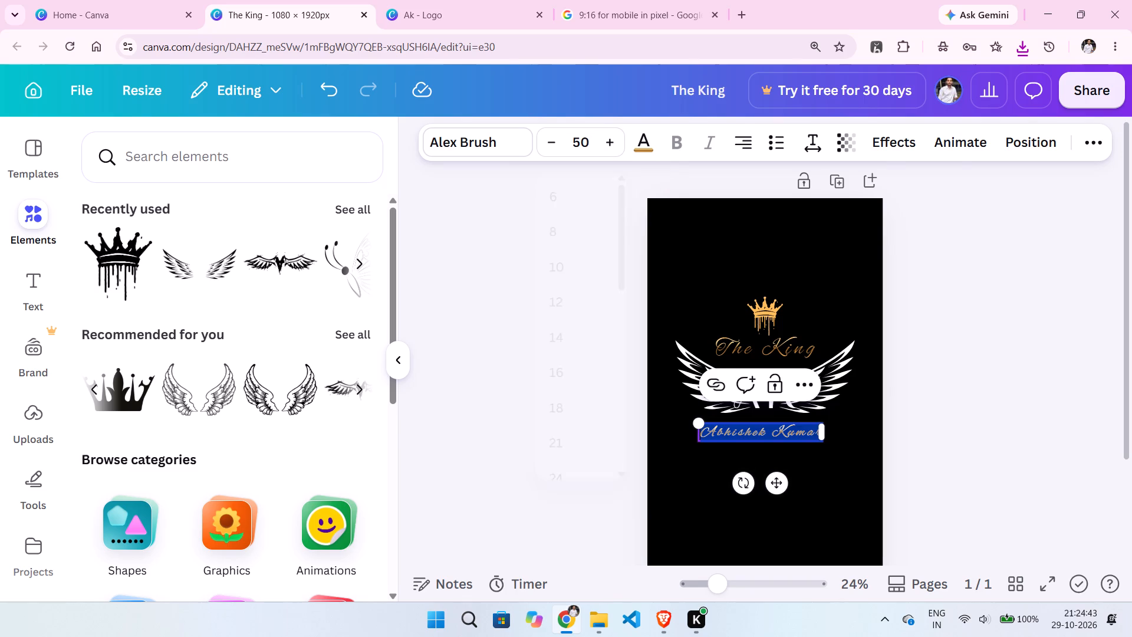
{"action": "left_click", "coordinate": [950, 415]}
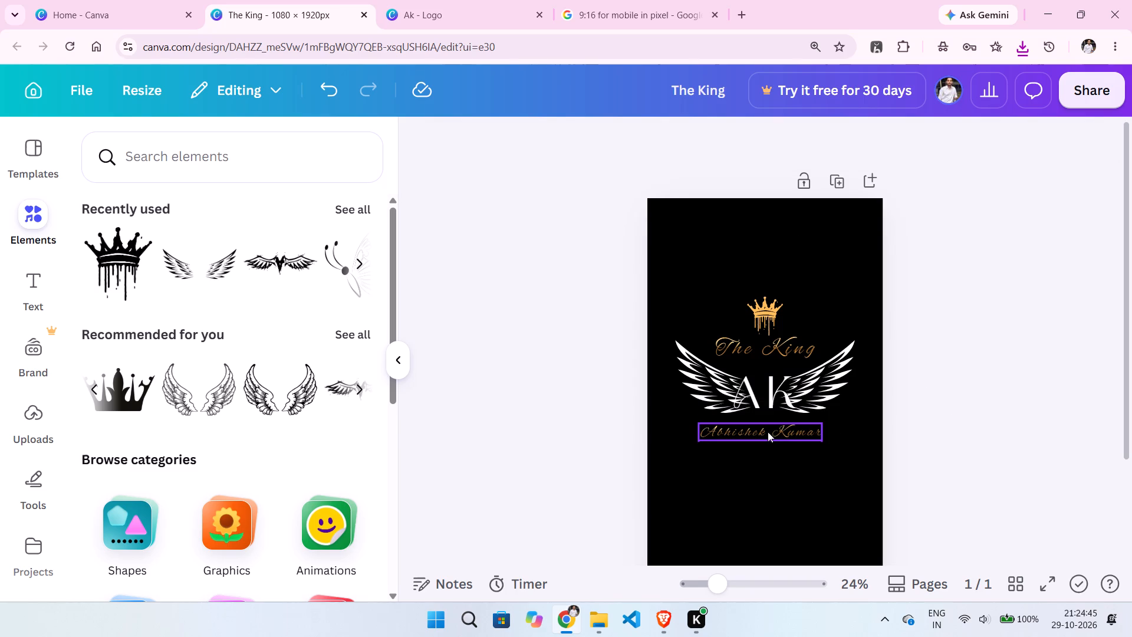
Move the enlarged name text back to the horizontal centre beneath the wings.
{"action": "left_click_drag", "start_coordinate": [754, 432], "coordinate": [761, 434]}
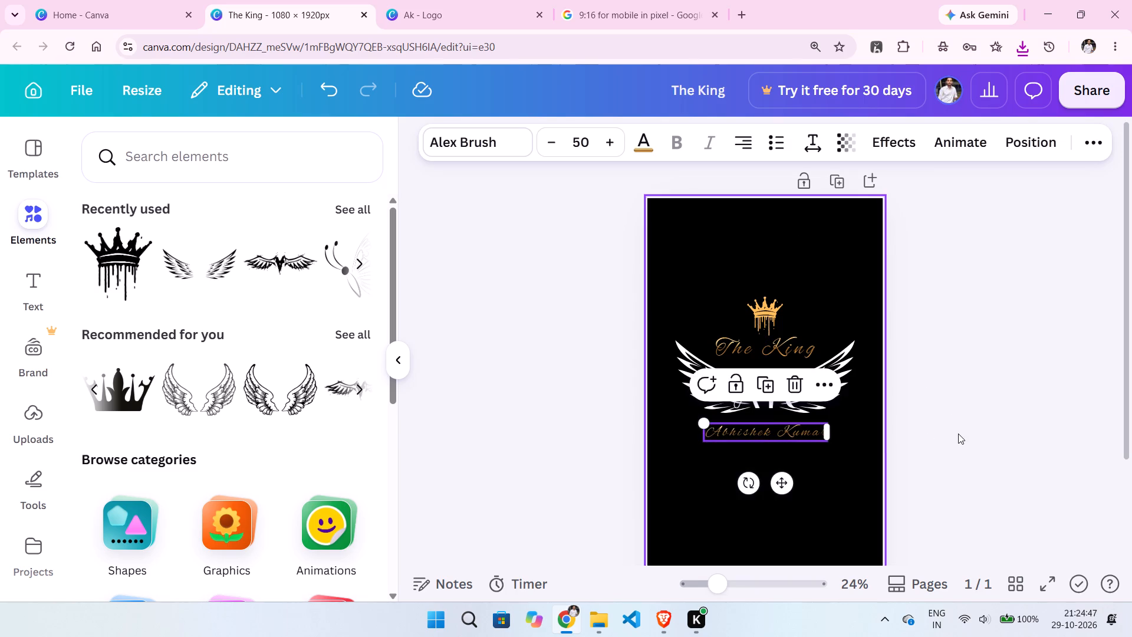
{"action": "left_click", "coordinate": [958, 434]}
Select all the logo elements together and nudge them up by one small step.
{"action": "left_click_drag", "start_coordinate": [673, 291], "coordinate": [845, 444]}
{"action": "key", "text": "Up"}
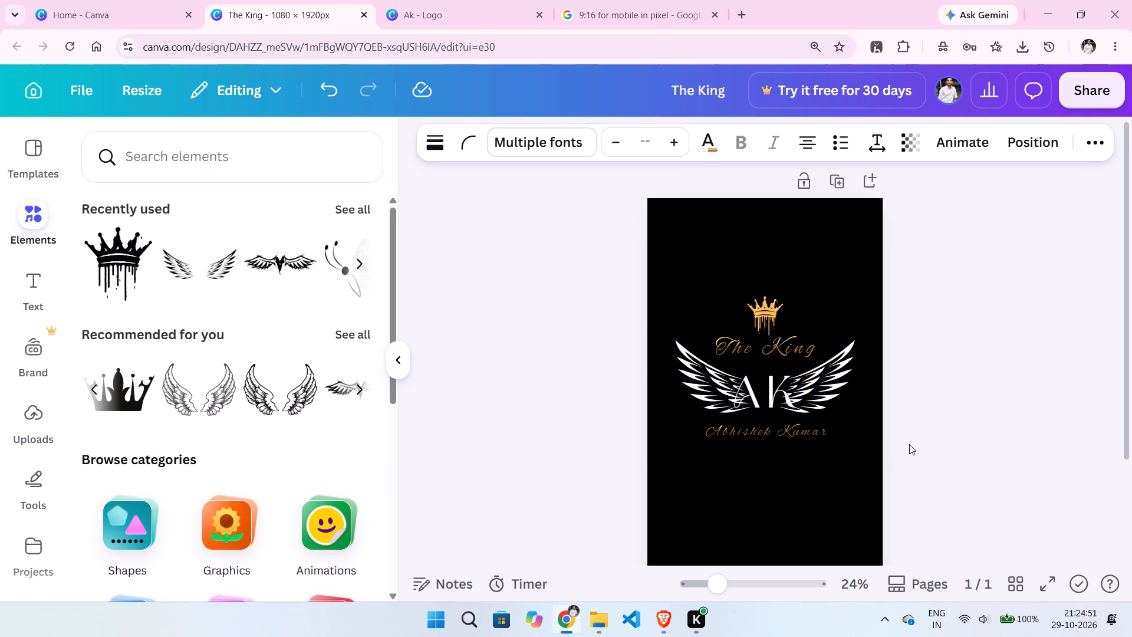
{"action": "left_click", "coordinate": [909, 444]}
{"action": "left_click", "coordinate": [917, 445]}
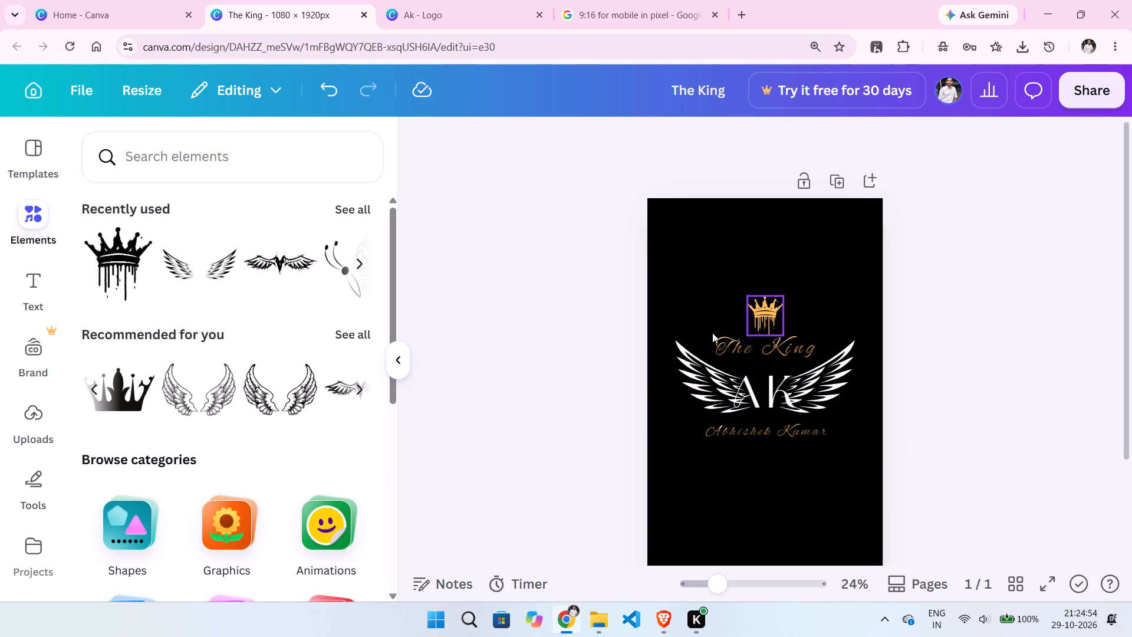
Set the font size of the "The King" title to 75.
{"action": "left_click_drag", "start_coordinate": [716, 332], "coordinate": [738, 347]}
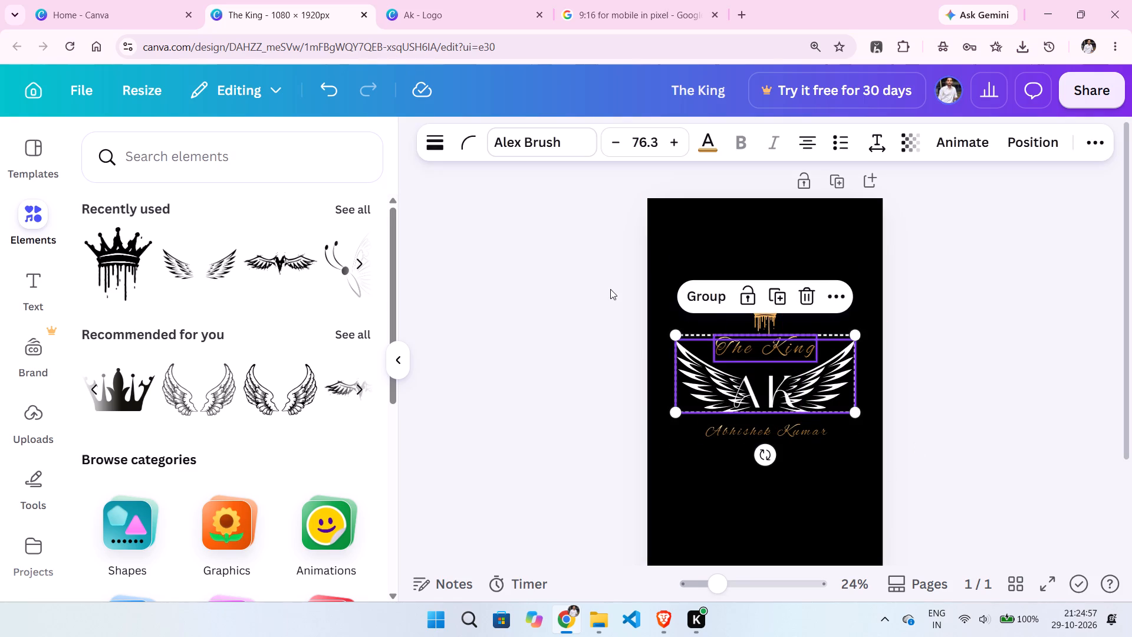
{"action": "left_click", "coordinate": [610, 289]}
{"action": "left_click", "coordinate": [742, 350]}
{"action": "left_click", "coordinate": [588, 139]}
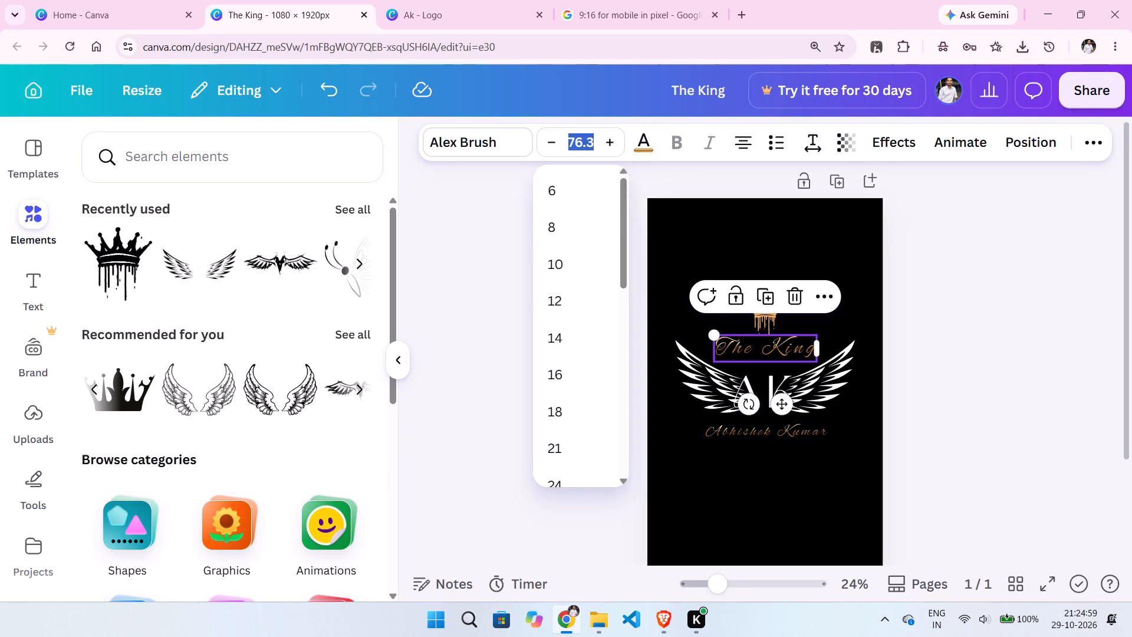
{"action": "type", "text": "75"}
{"action": "key", "text": "Return"}
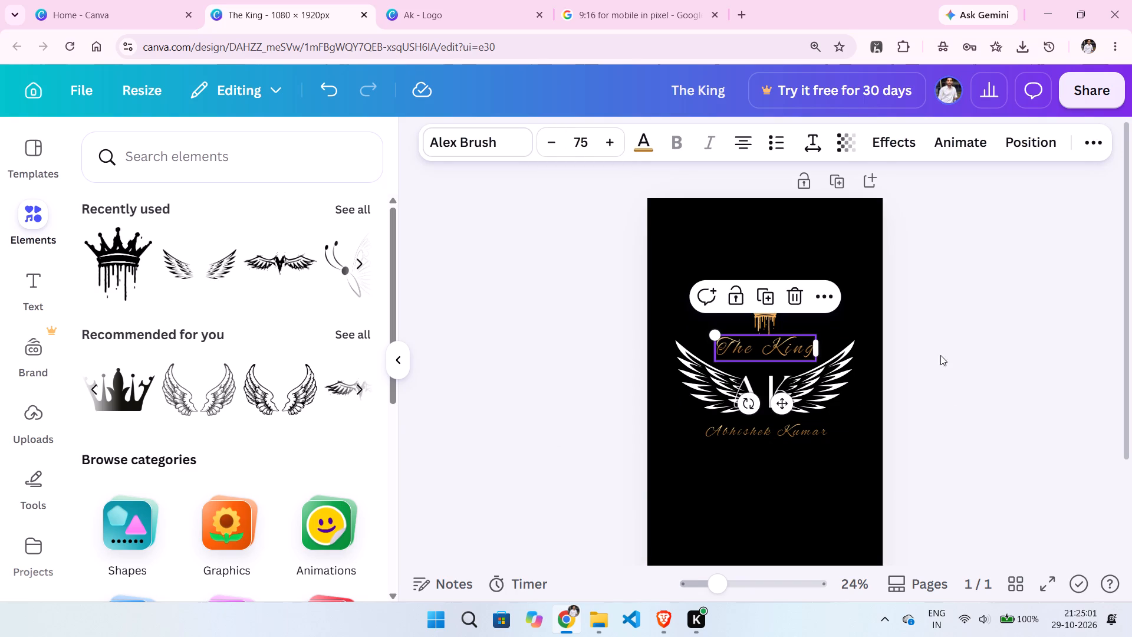
{"action": "left_click", "coordinate": [983, 436]}
Nudge the "The King" title down by eleven small steps, closer to the AK lettering.
{"action": "left_click", "coordinate": [774, 339]}
{"action": "key", "text": "Down"}
{"action": "key", "text": "Down"}
{"action": "key", "text": "Down"}
{"action": "key", "text": "Down"}
{"action": "key", "text": "Down"}
{"action": "key", "text": "Down"}
{"action": "key", "text": "Down"}
{"action": "key", "text": "Down"}
{"action": "key", "text": "Down"}
{"action": "key", "text": "Down"}
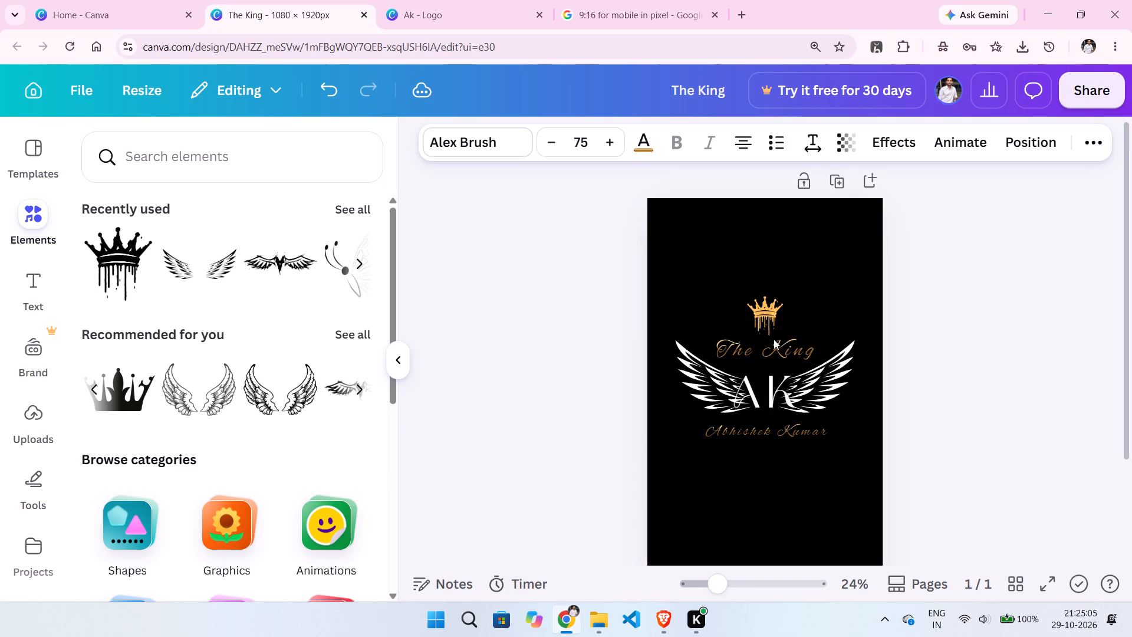
{"action": "key", "text": "Down"}
Nudge the crown down by four small steps toward the title.
{"action": "left_click", "coordinate": [772, 325]}
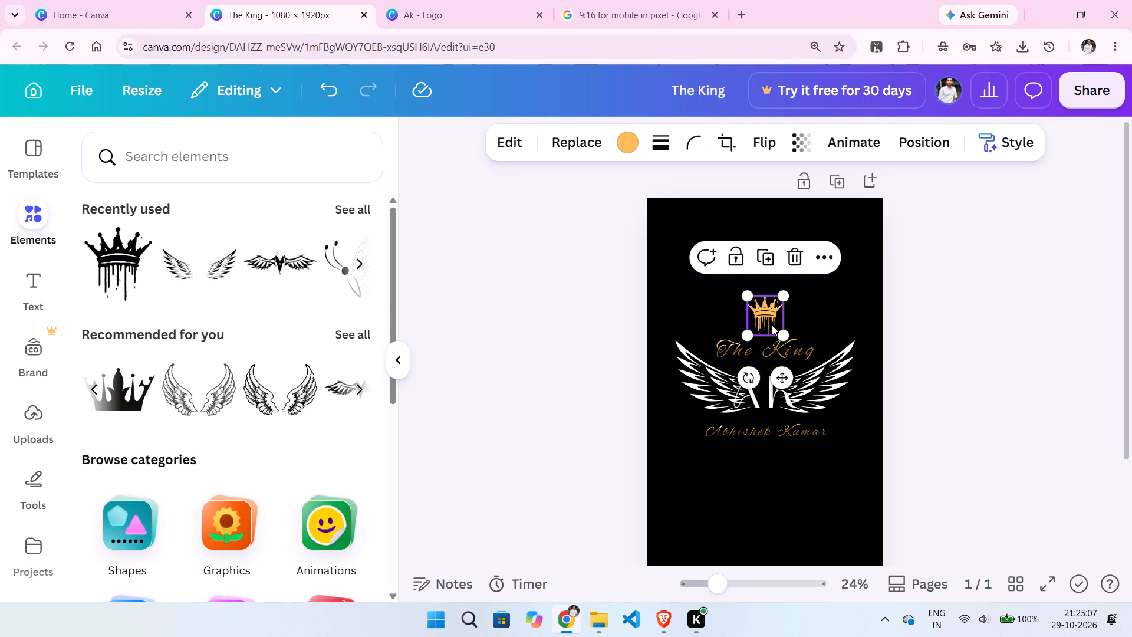
{"action": "key", "text": "Down"}
{"action": "key", "text": "Down"}
{"action": "key", "text": "Down"}
{"action": "key", "text": "Down"}
{"action": "left_click", "coordinate": [934, 379]}
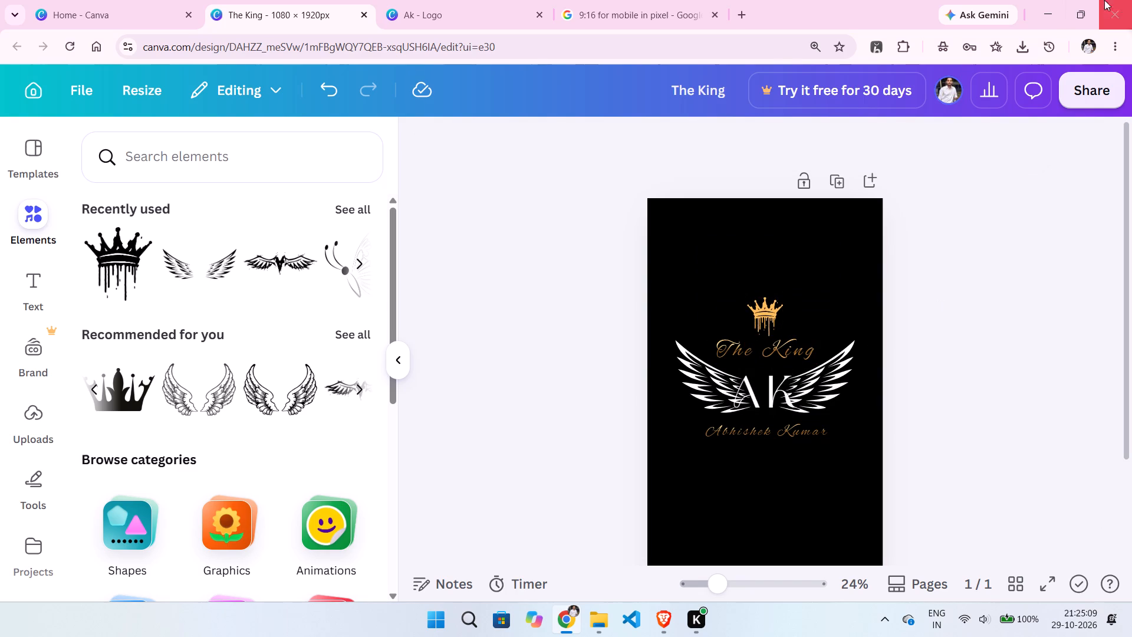
Download the refined The King design as a 1080 × 1920 px PNG.
{"action": "left_click", "coordinate": [1074, 86]}
{"action": "left_click", "coordinate": [809, 527]}
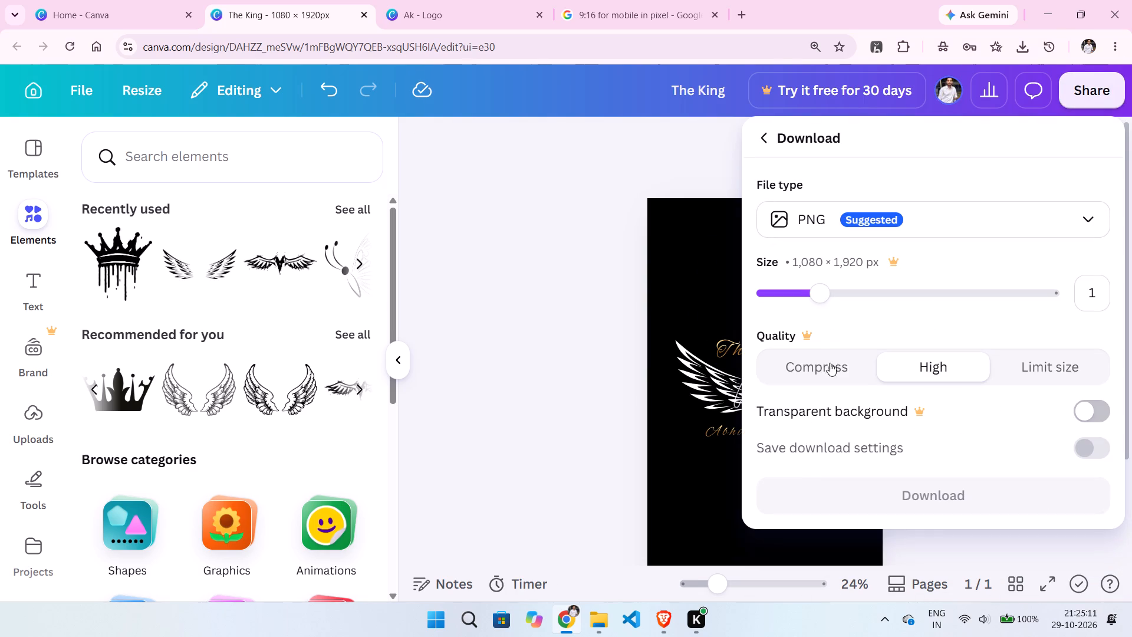
{"action": "left_click", "coordinate": [845, 490]}
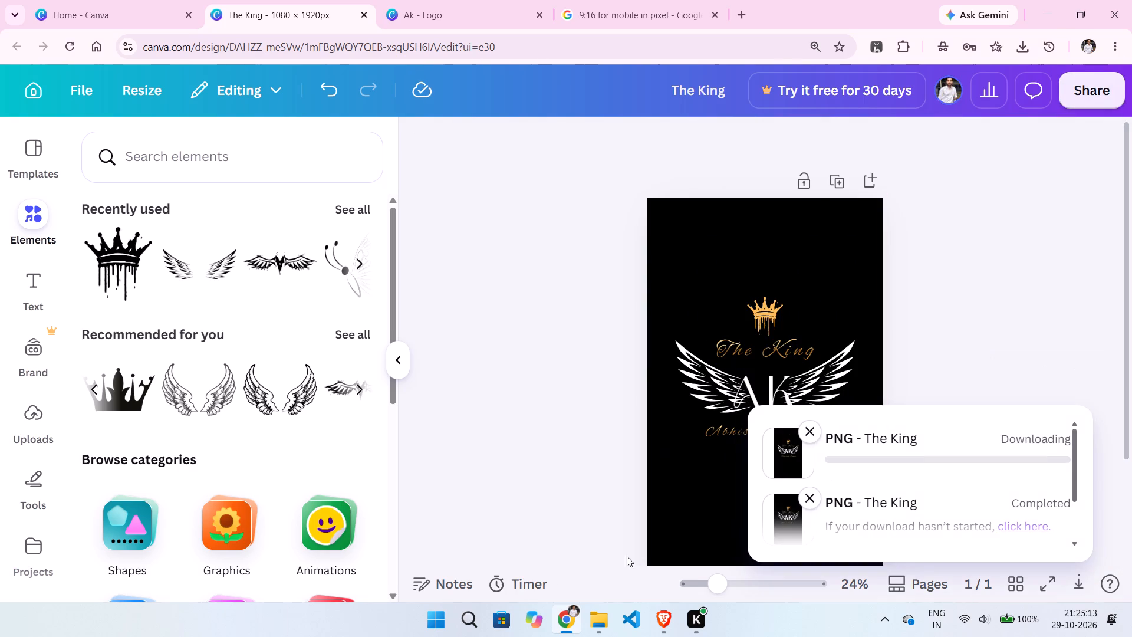
Switch to the Downloads folder in File Explorer and share the The King (2) image with the phone.
{"action": "left_click", "coordinate": [599, 623]}
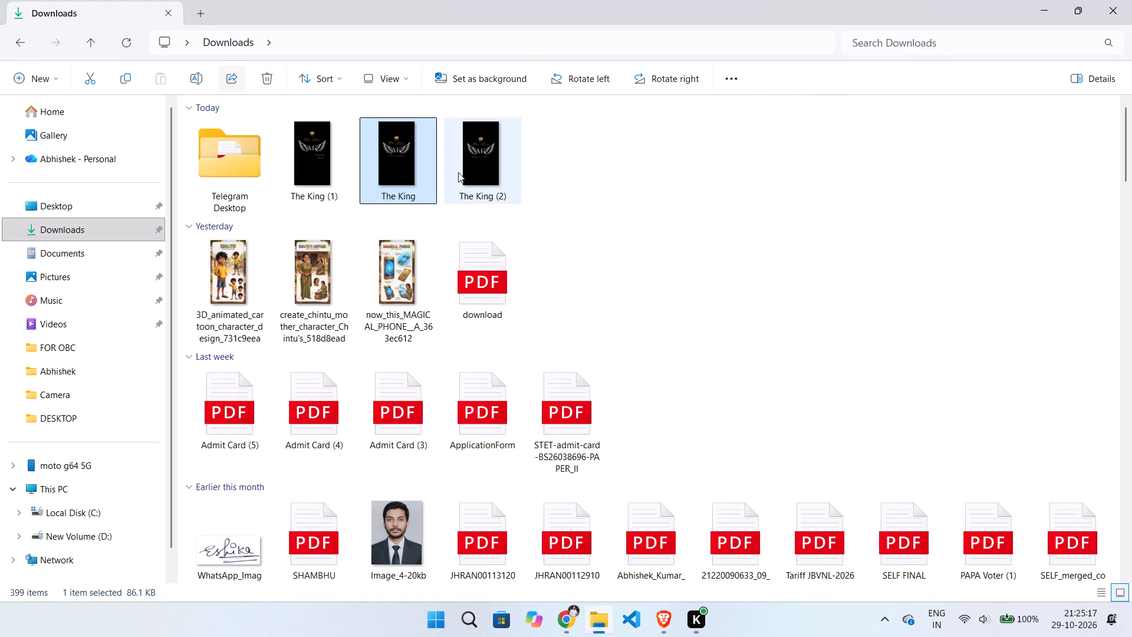
{"action": "left_click", "coordinate": [465, 146]}
{"action": "left_click", "coordinate": [233, 83]}
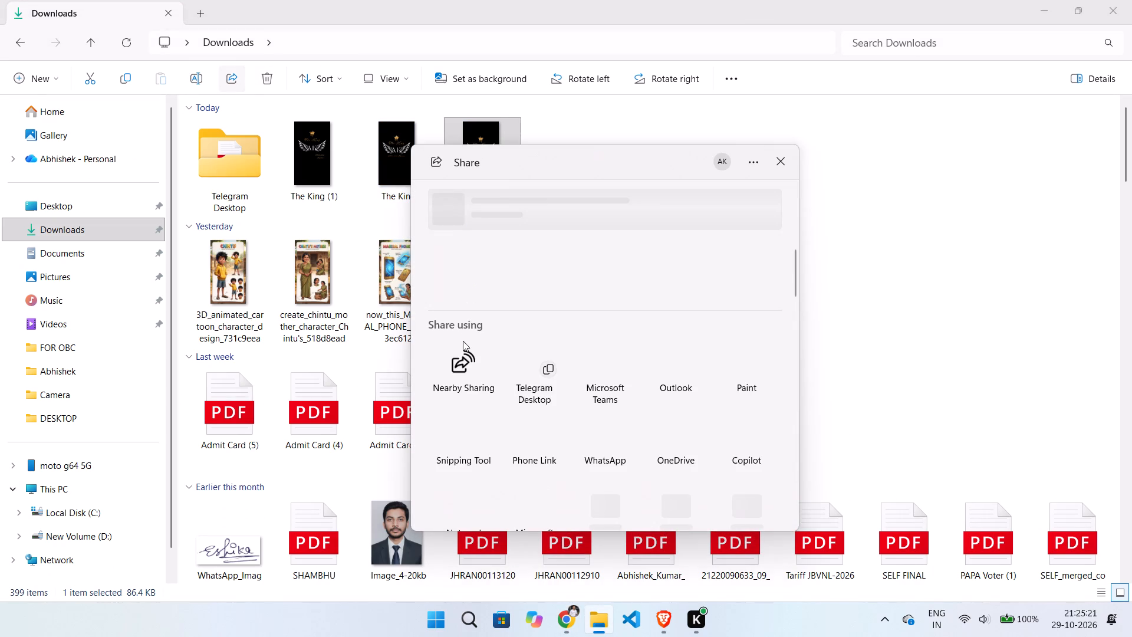
{"action": "left_click", "coordinate": [460, 277]}
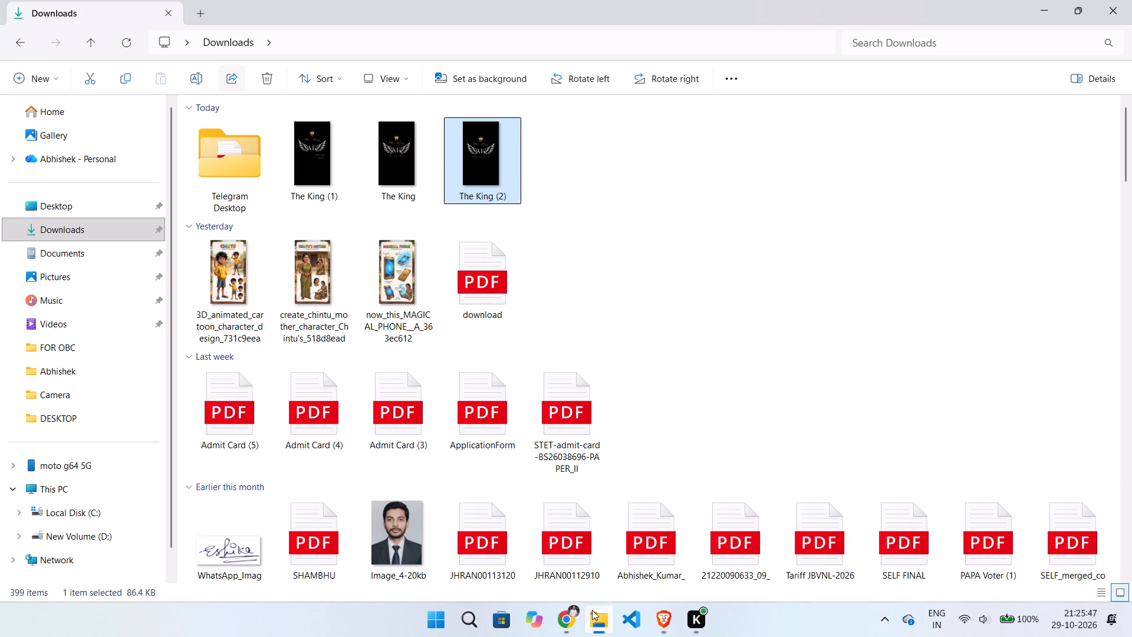
Switch to The King design in Chrome and shift the crown, title, wings, AK lettering and name together down by one large nudge.
{"action": "left_click", "coordinate": [573, 619]}
{"action": "left_click", "coordinate": [520, 333]}
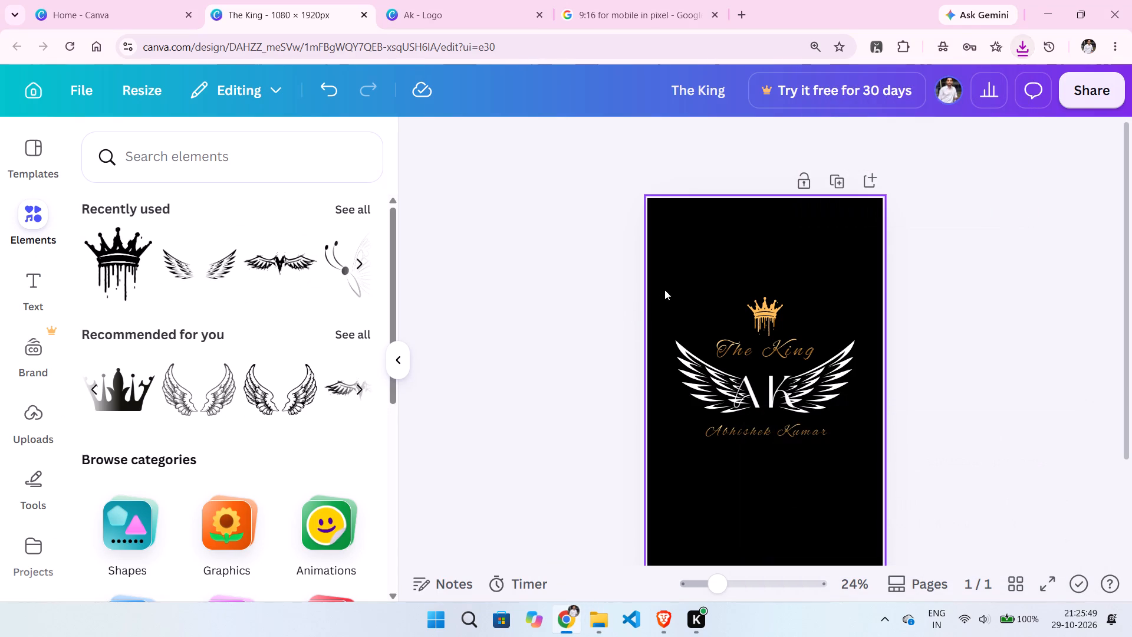
{"action": "left_click_drag", "start_coordinate": [665, 267], "coordinate": [852, 449]}
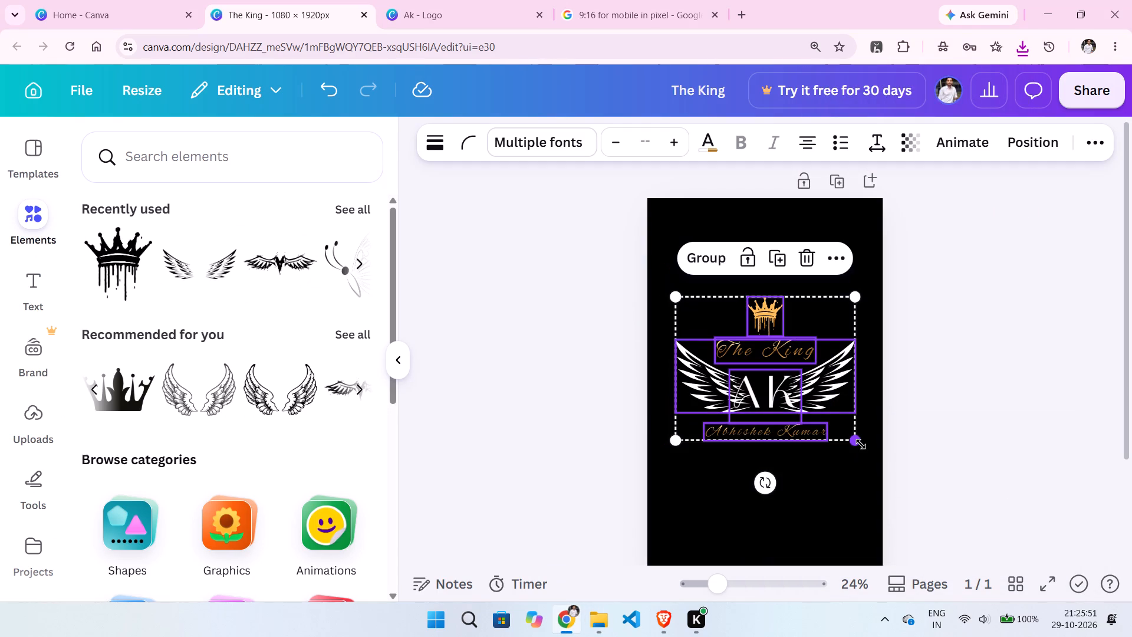
{"action": "key", "text": "shift+Down"}
{"action": "left_click", "coordinate": [945, 445]}
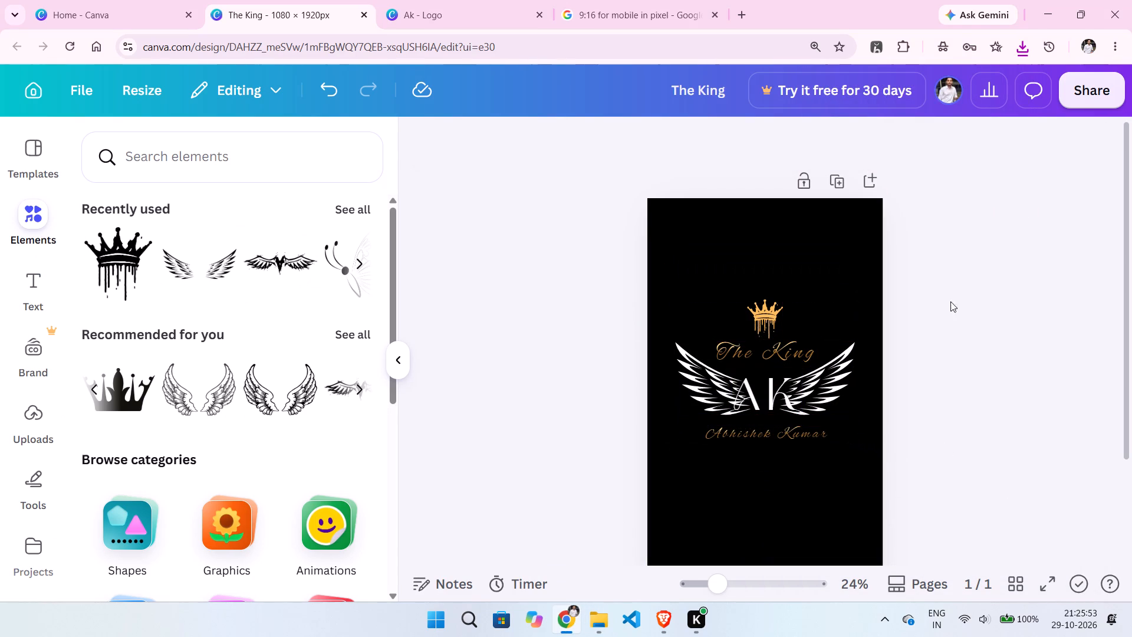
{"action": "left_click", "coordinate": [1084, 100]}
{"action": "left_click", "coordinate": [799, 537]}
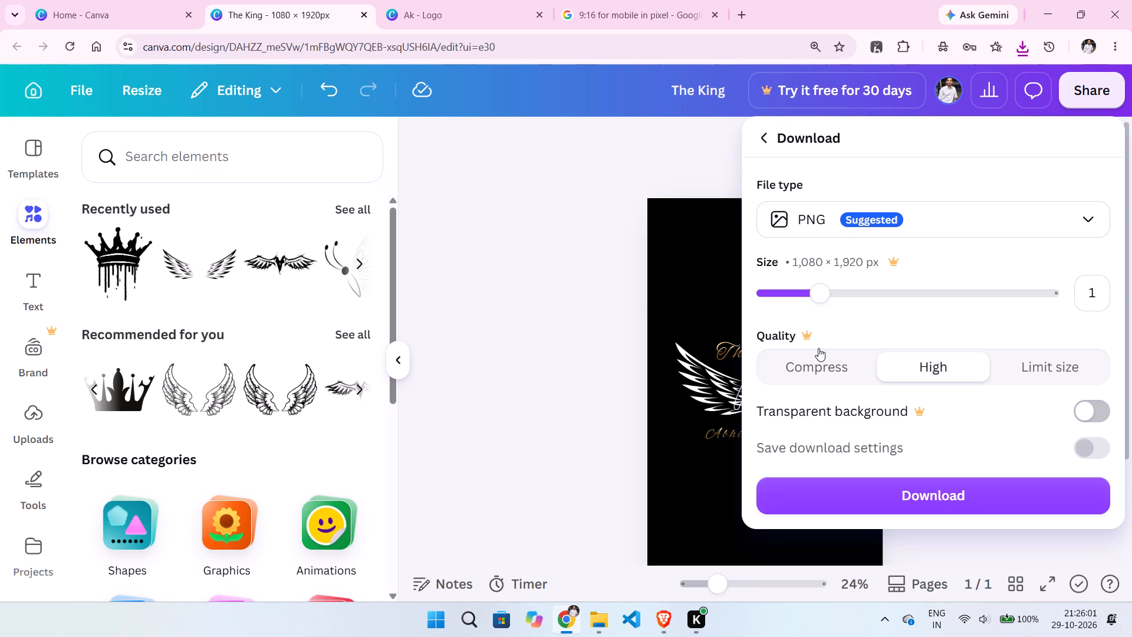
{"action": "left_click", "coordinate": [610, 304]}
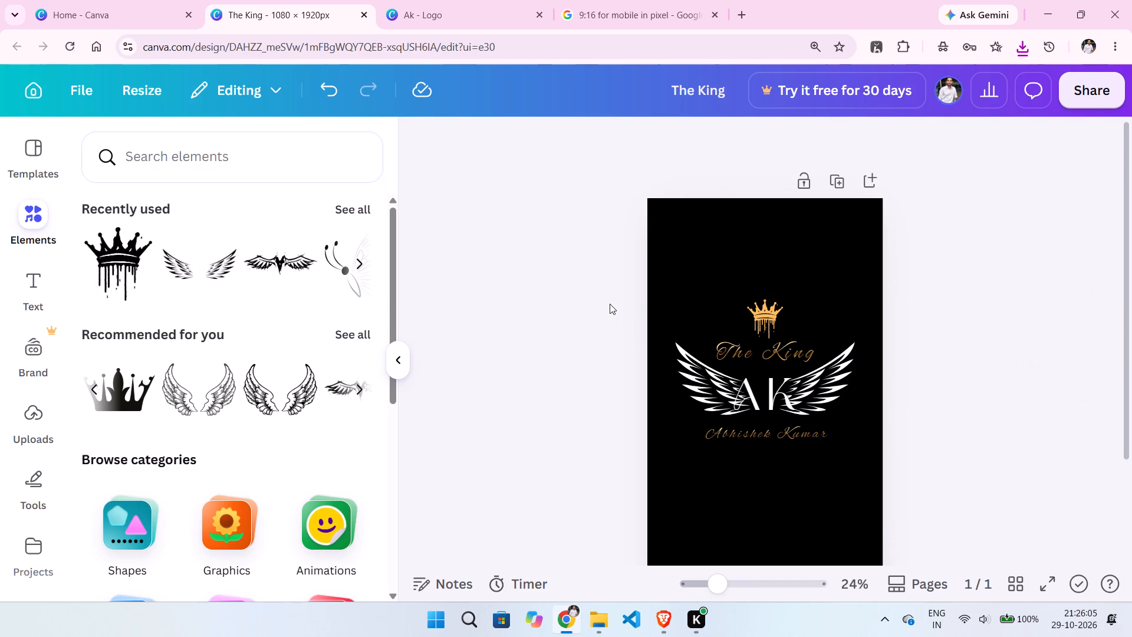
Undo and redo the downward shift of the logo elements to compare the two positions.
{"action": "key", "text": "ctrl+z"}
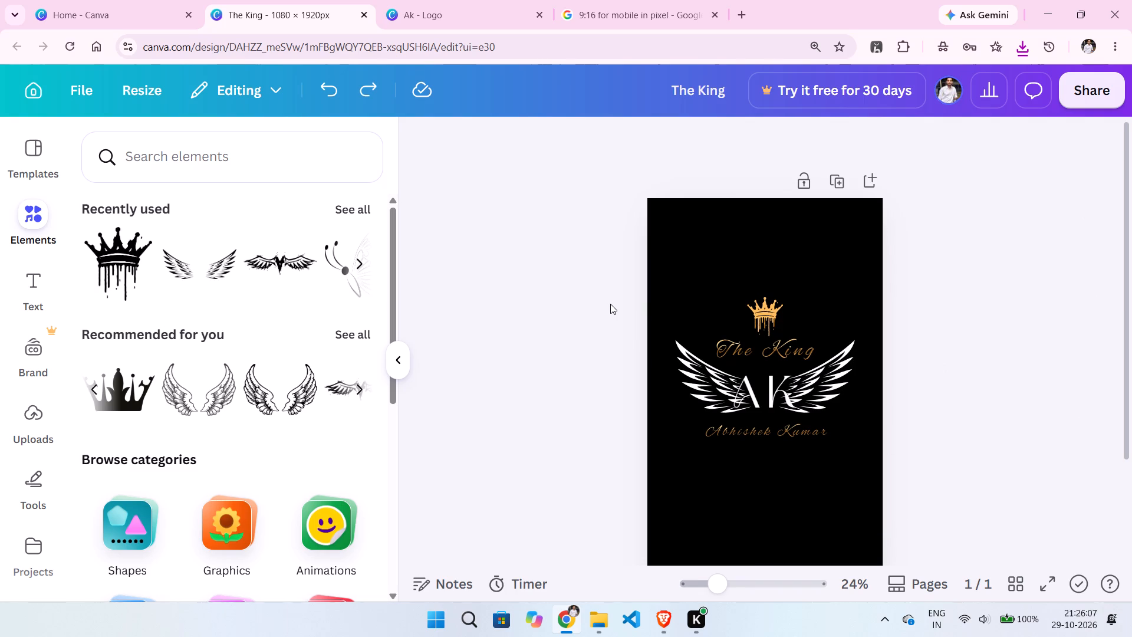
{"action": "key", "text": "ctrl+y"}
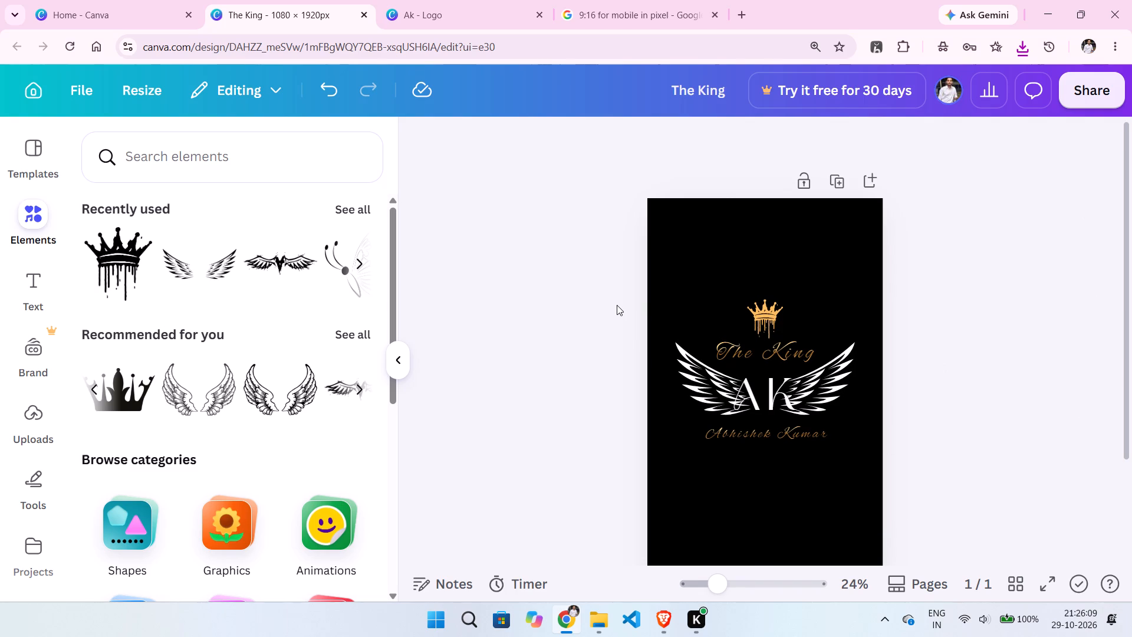
Download the shifted The King design as a 1080 × 1920 px PNG.
{"action": "left_click", "coordinate": [1076, 103]}
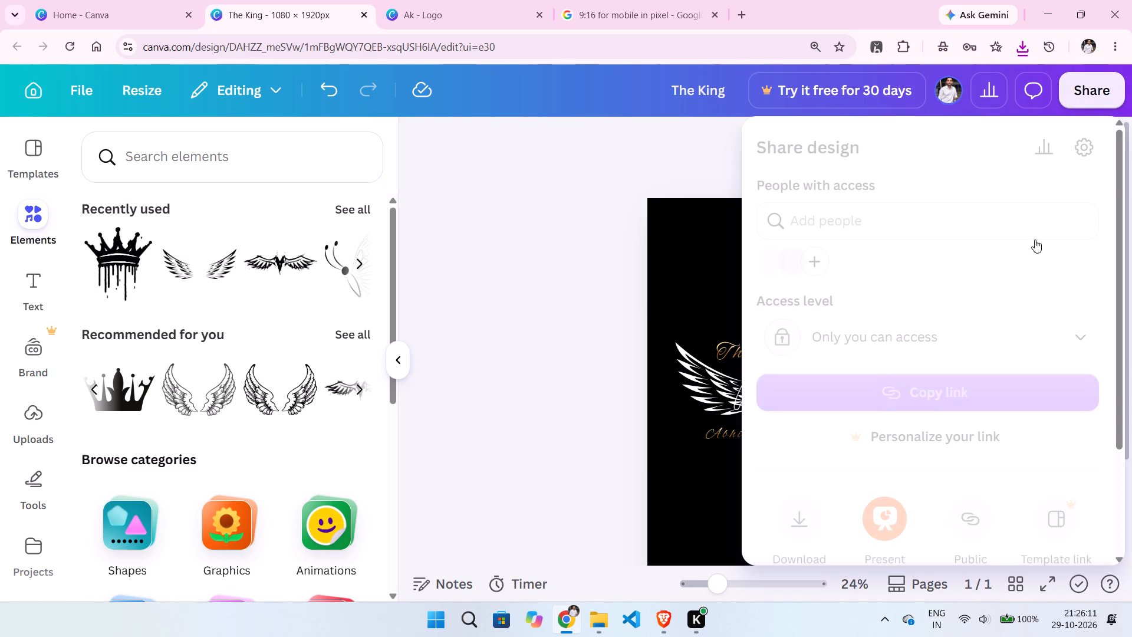
{"action": "left_click", "coordinate": [811, 513]}
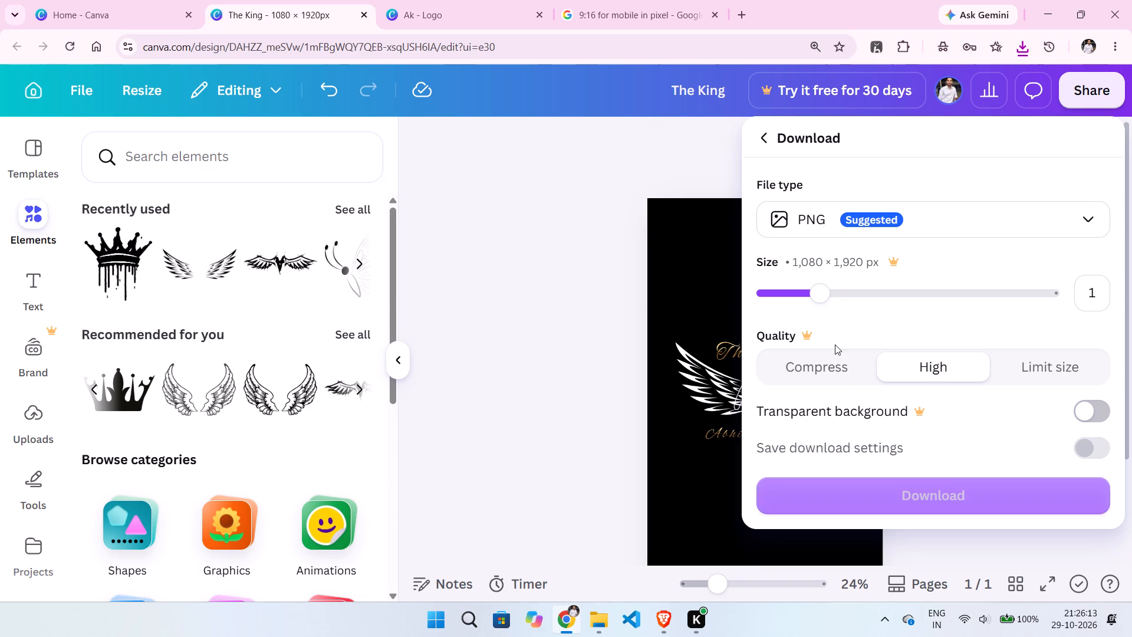
{"action": "left_click", "coordinate": [838, 506]}
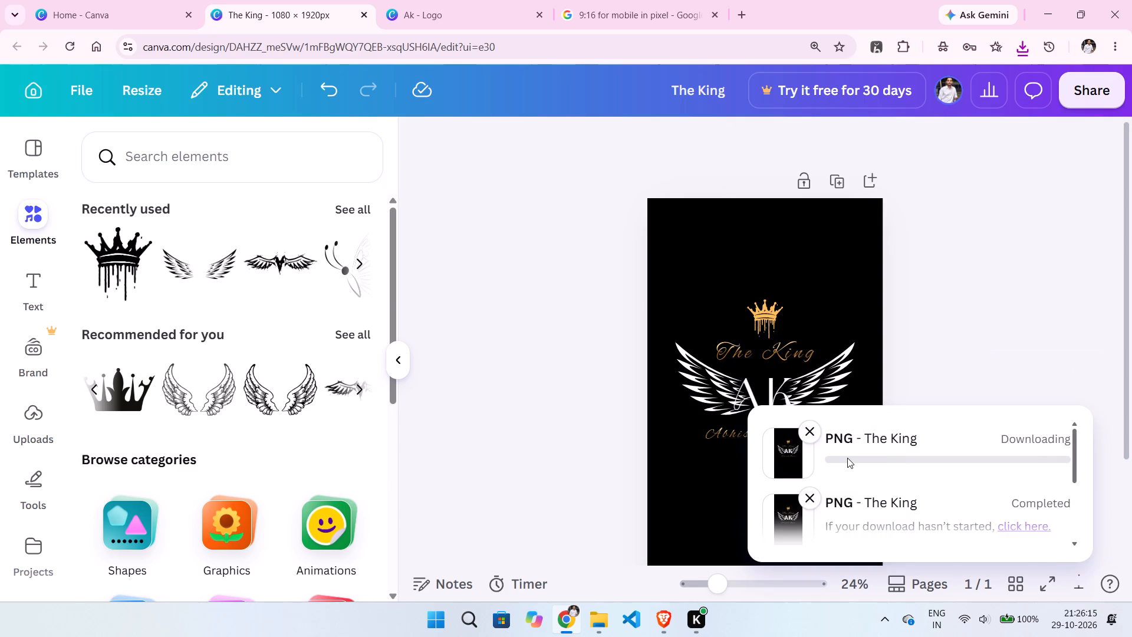
Switch to the Downloads folder in File Explorer and share the The King (3) image with the moto g64 5G phone.
{"action": "left_click", "coordinate": [594, 619]}
{"action": "left_click", "coordinate": [571, 179]}
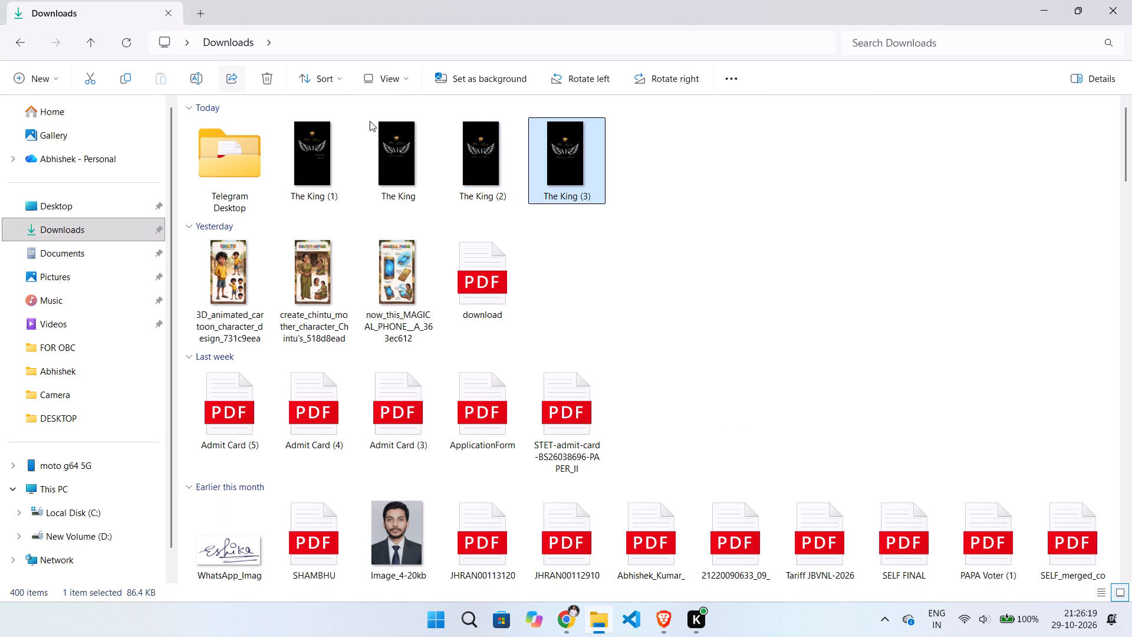
{"action": "left_click", "coordinate": [228, 70]}
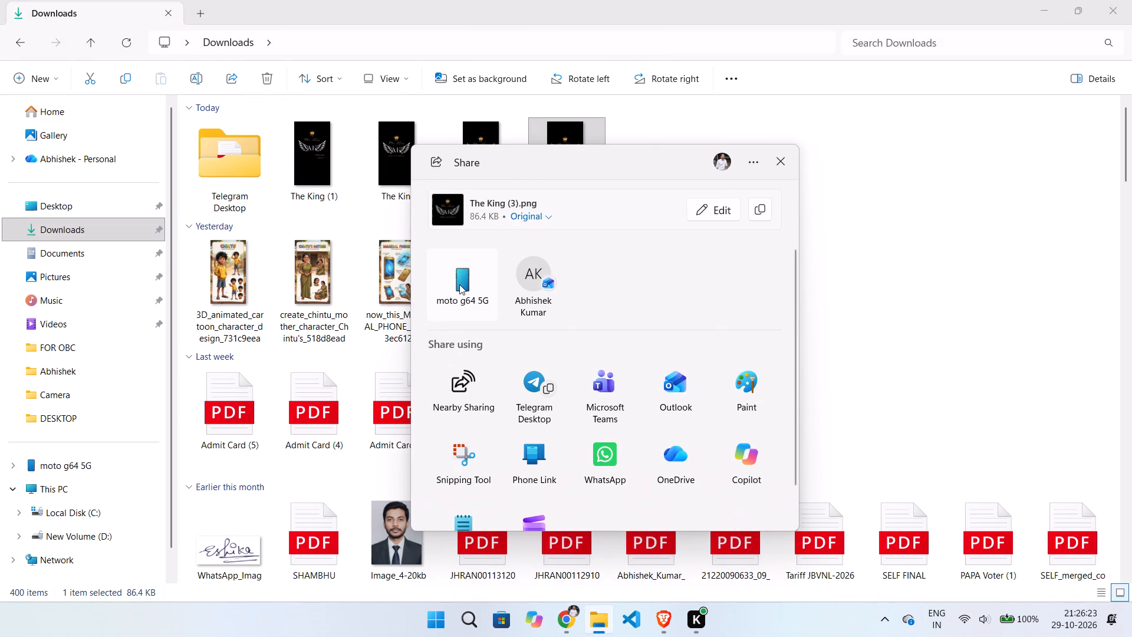
{"action": "left_click", "coordinate": [459, 284]}
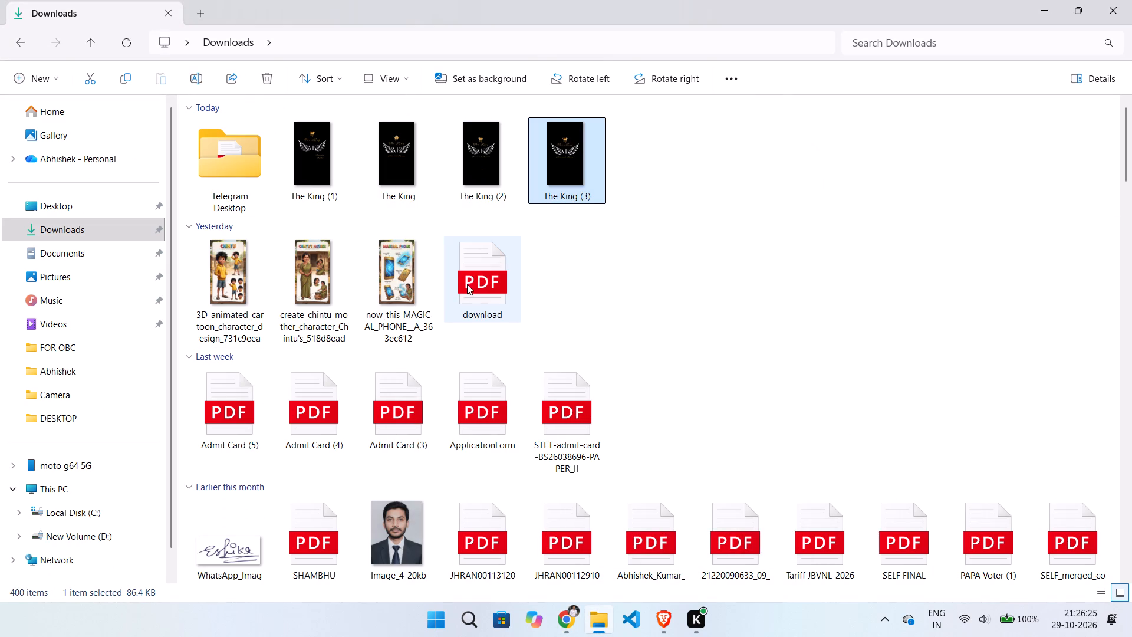
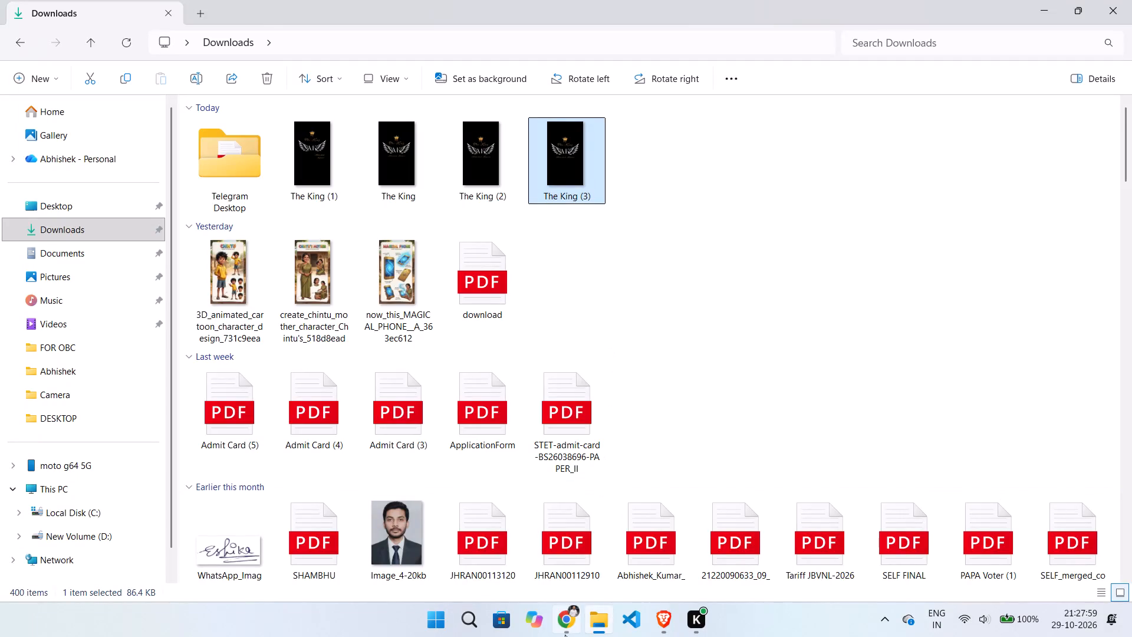
Switch back to The King design in Chrome and leave all of its elements unselected.
{"action": "left_click", "coordinate": [562, 628]}
{"action": "left_click", "coordinate": [608, 377]}
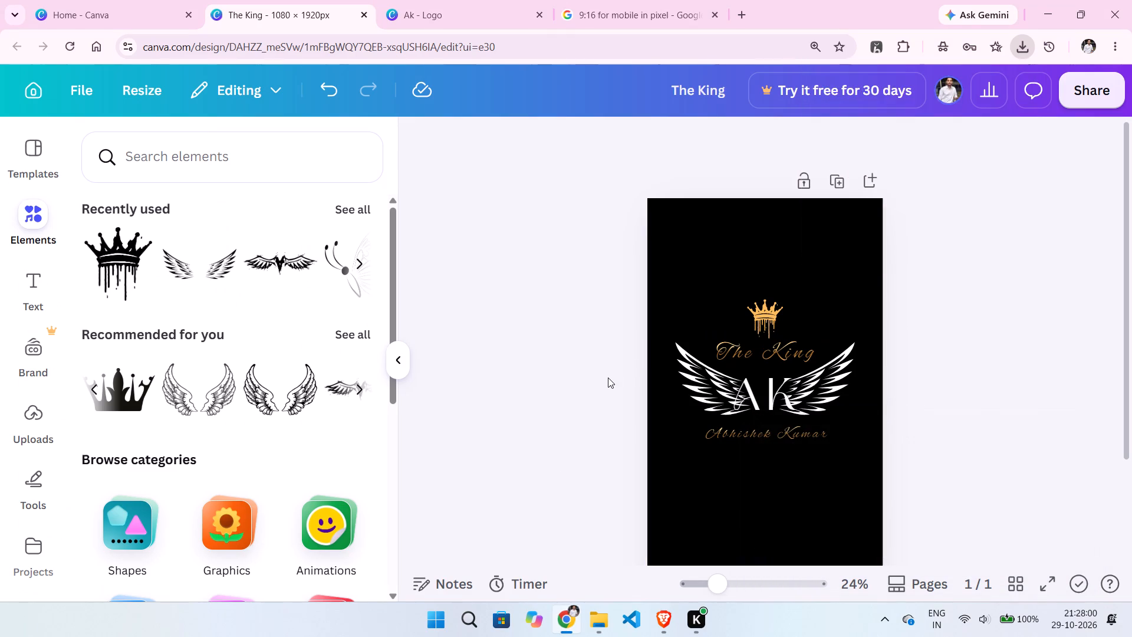